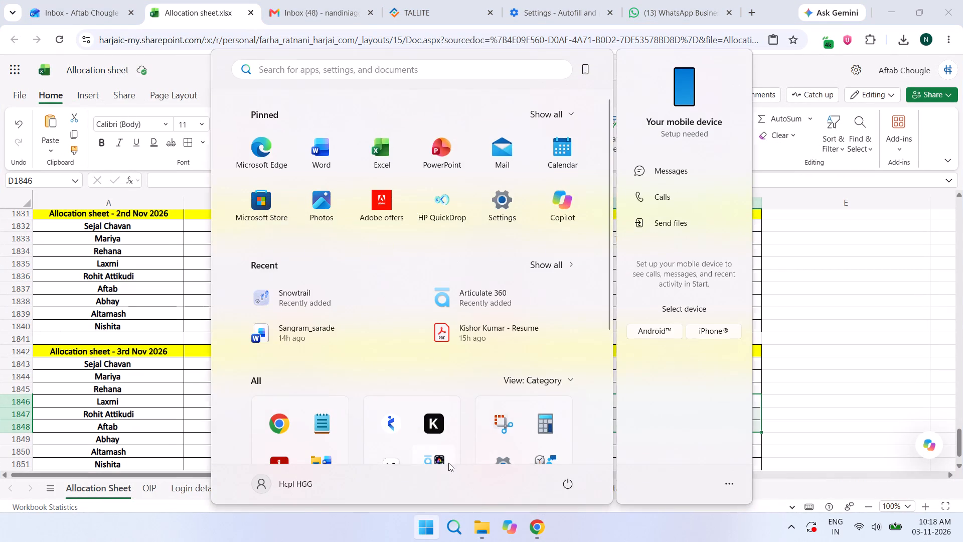
Search the computer for naukri and launch the Naukri Launcher app.
text(aukri)
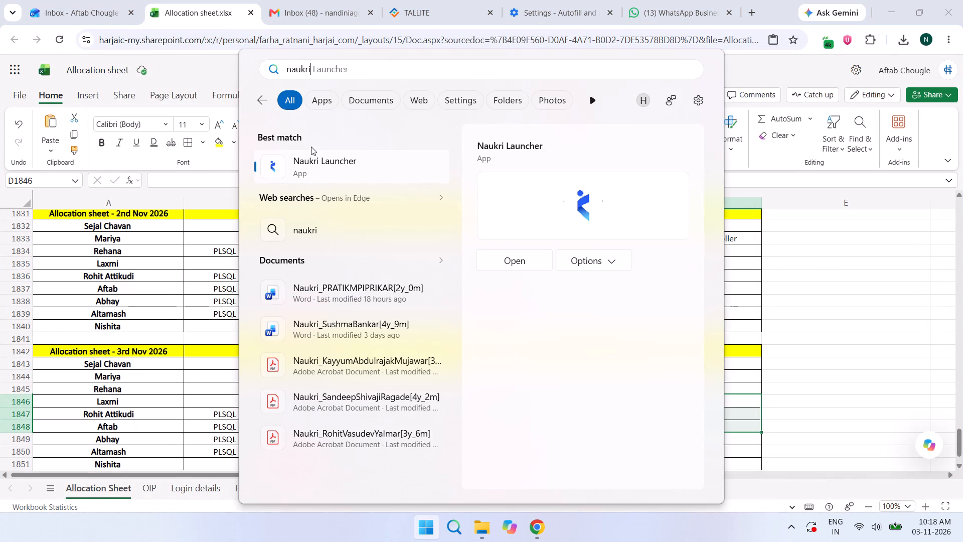
click(324, 163)
click(324, 163)
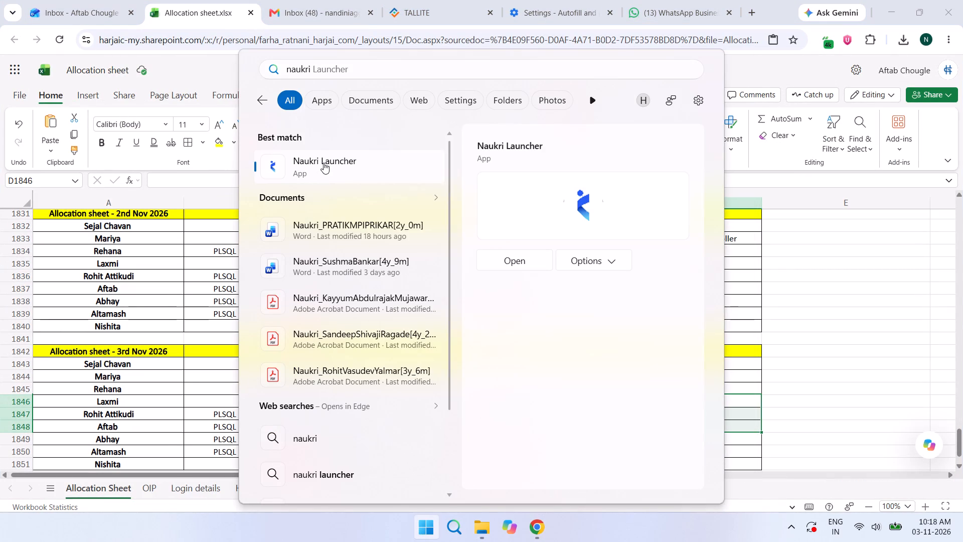
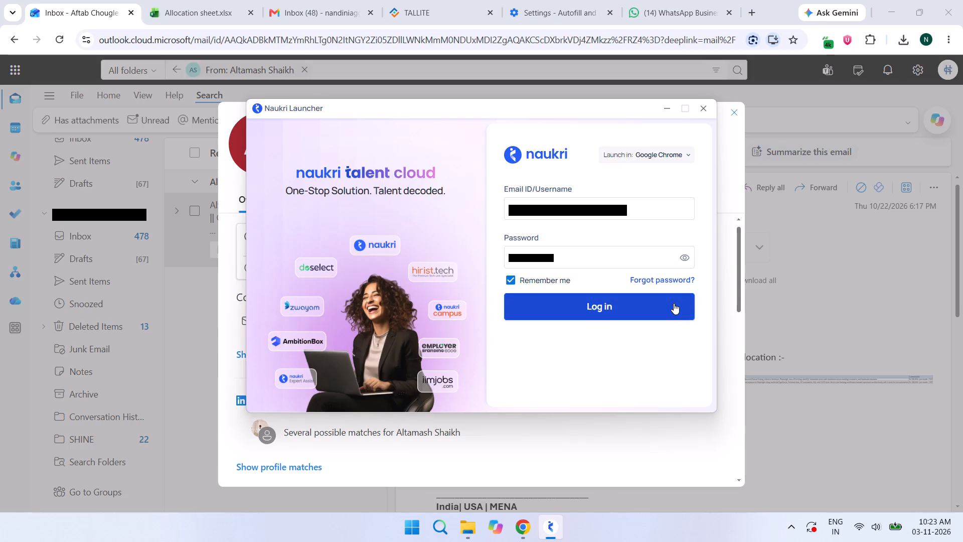
Replace the first character of the prefilled Email ID/Username in the Naukri Launcher login form with a lowercase a.
click(512, 208)
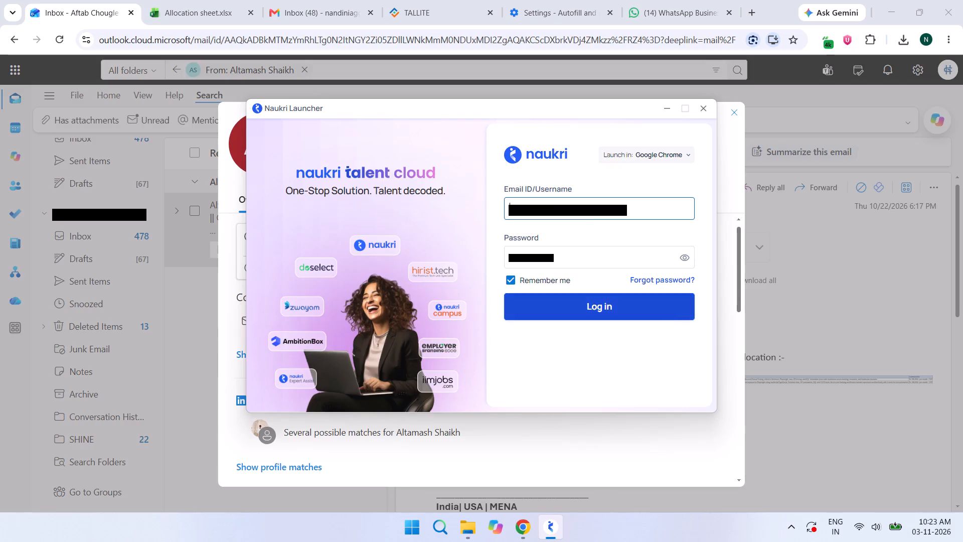
key(Delete)
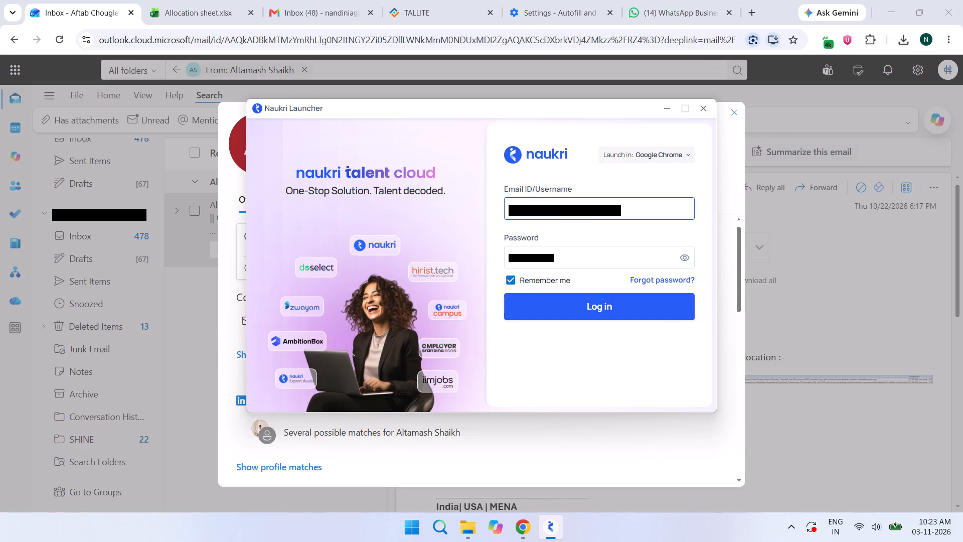
key(a)
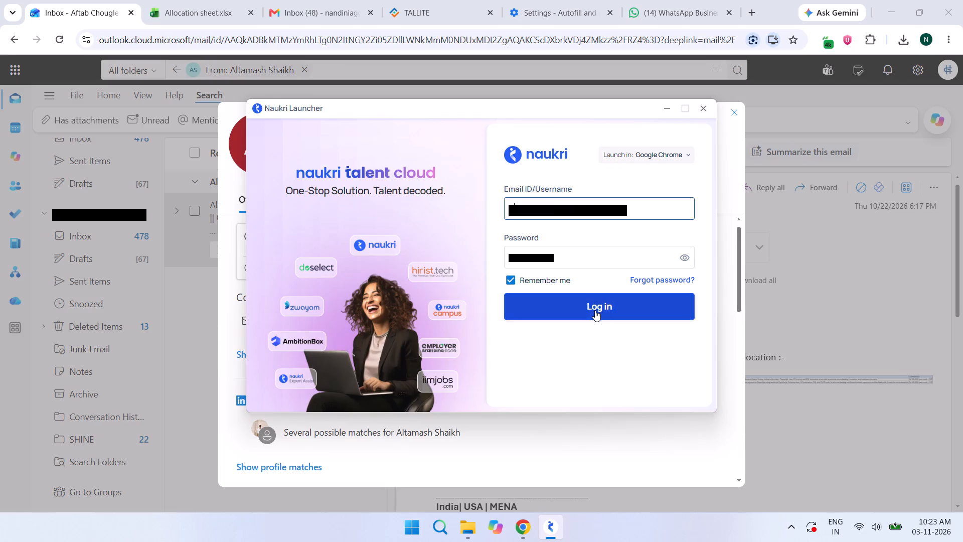
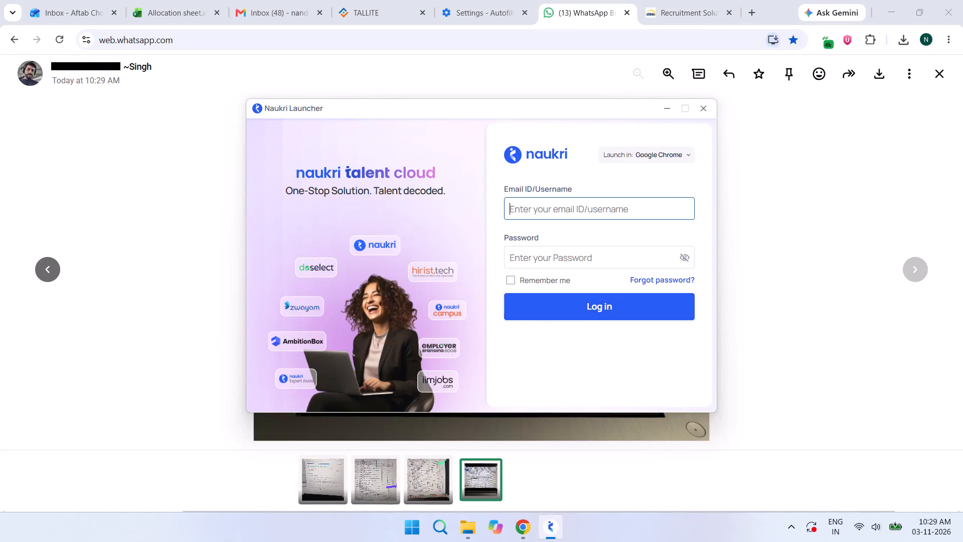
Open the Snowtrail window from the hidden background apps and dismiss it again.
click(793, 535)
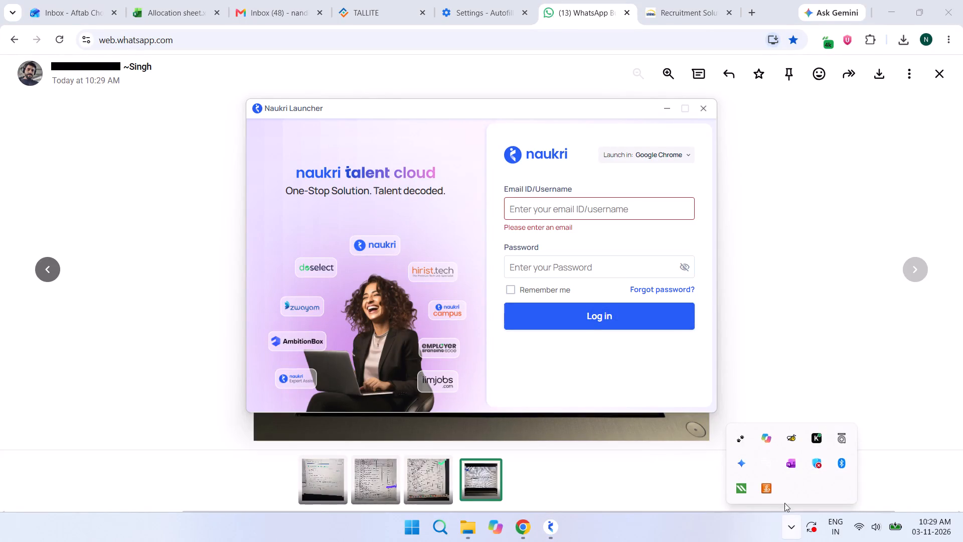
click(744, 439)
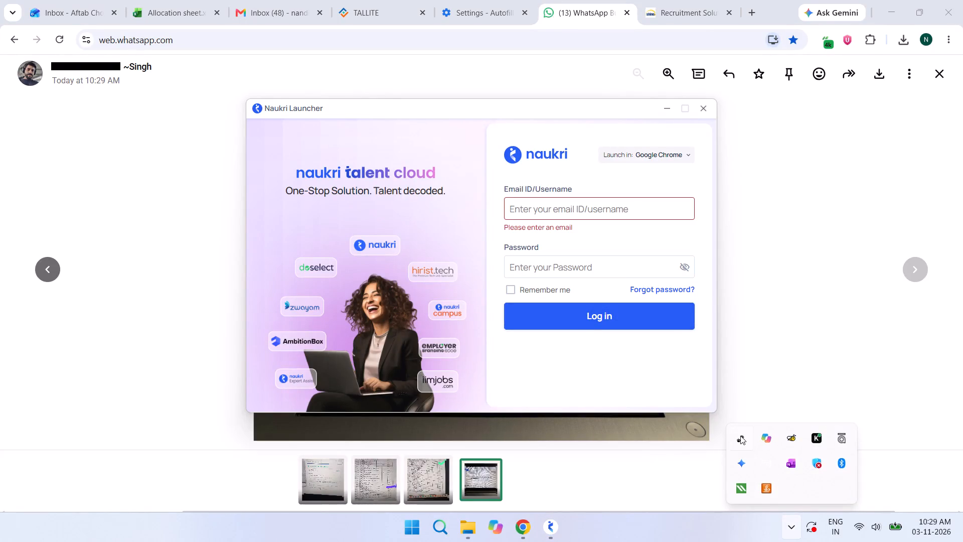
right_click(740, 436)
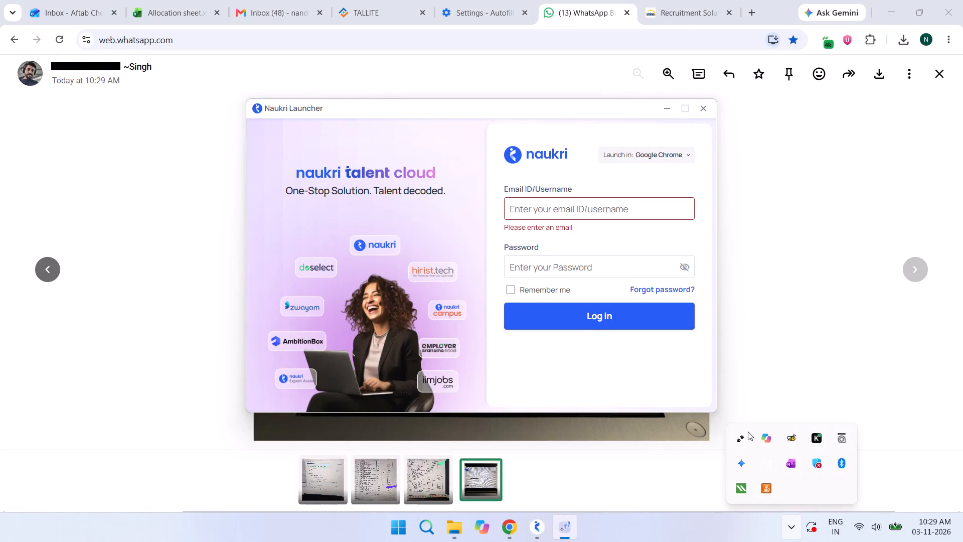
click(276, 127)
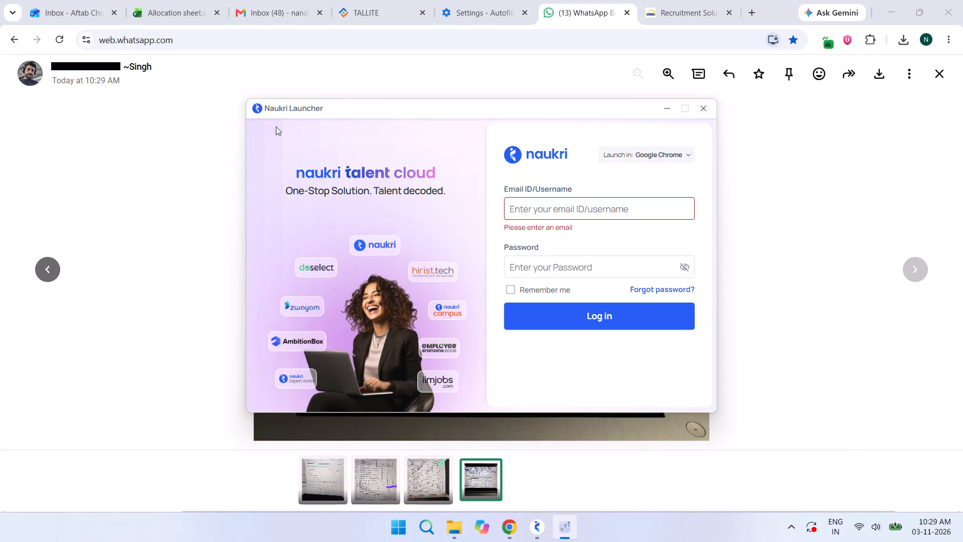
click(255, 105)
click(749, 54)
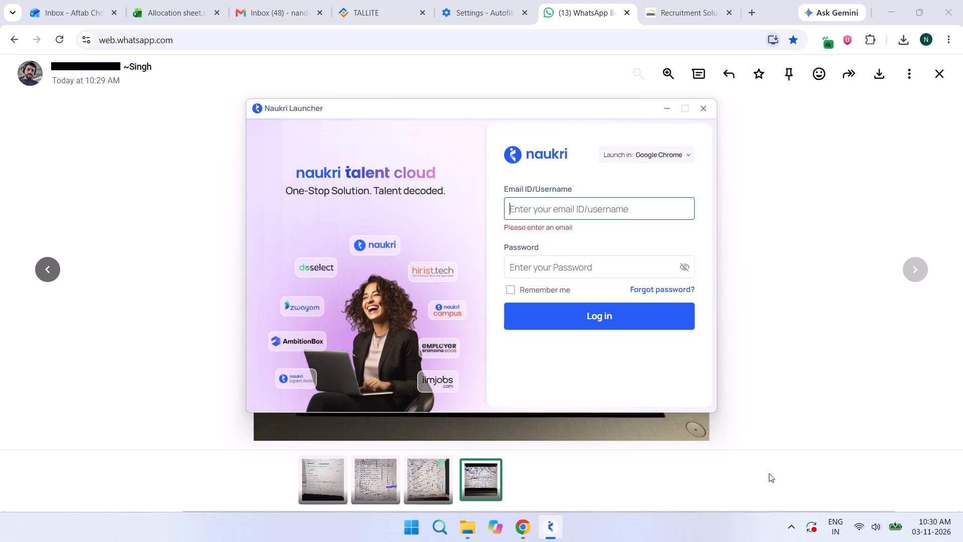
Quit the Snowtrail app running in the background.
click(785, 529)
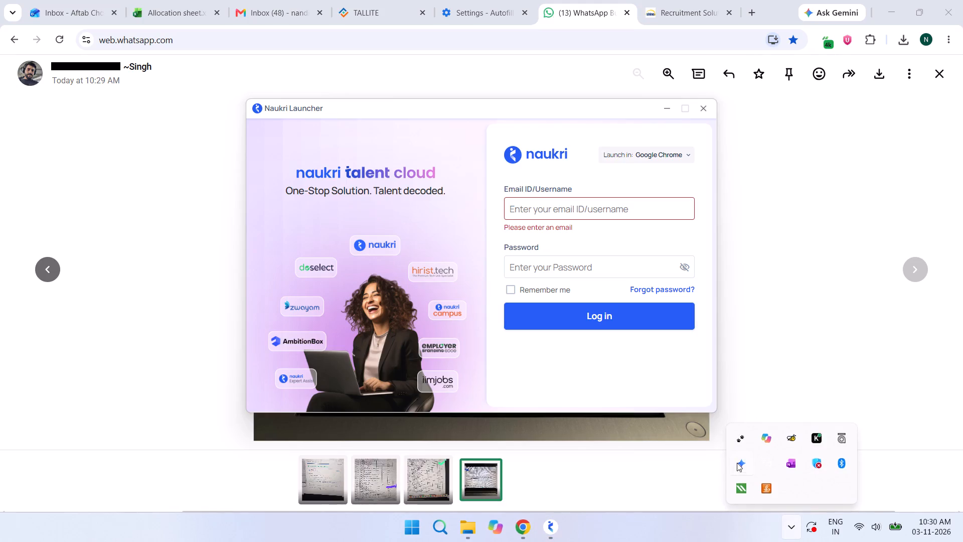
right_click(741, 438)
click(763, 430)
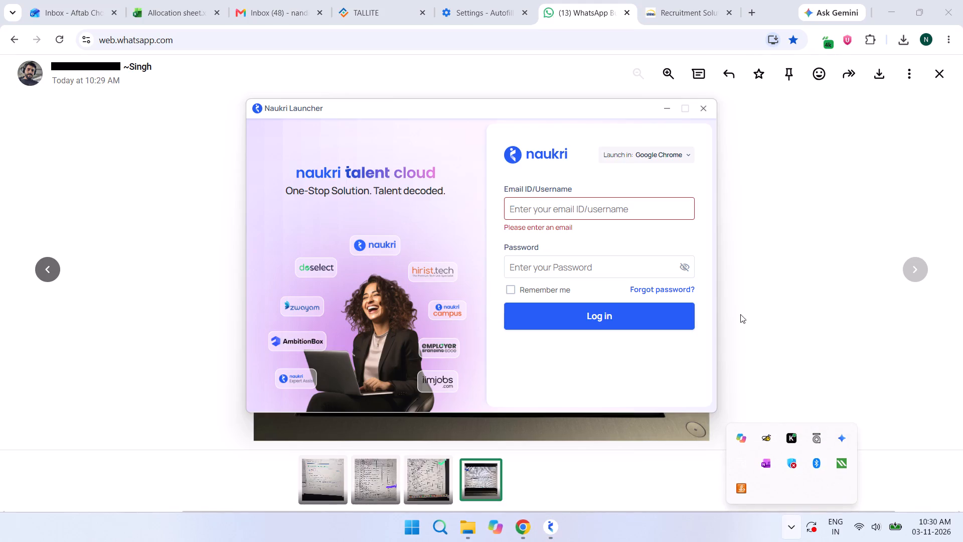
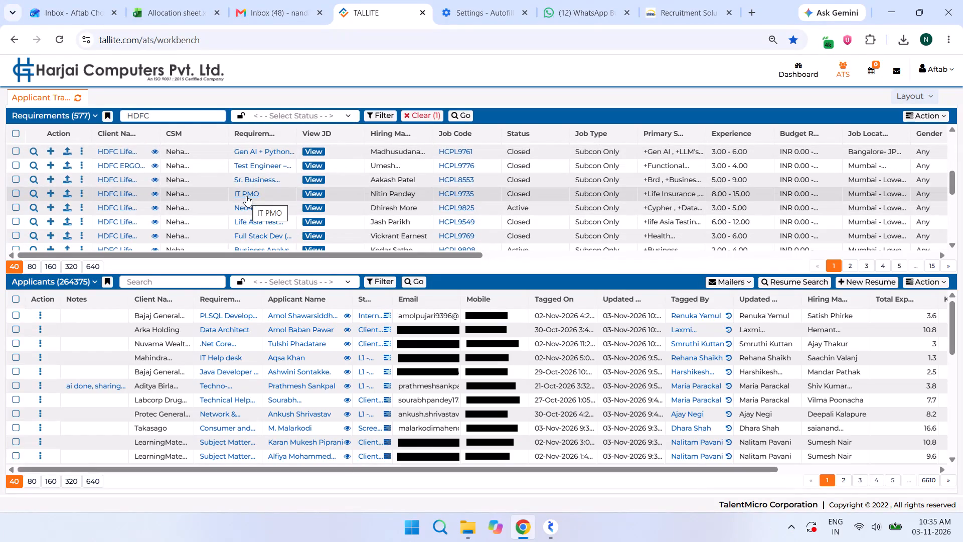
Look through the HDFC requirements list, examining the requirement titles, job codes, statuses and hiring managers.
scroll(246, 196, down, 1)
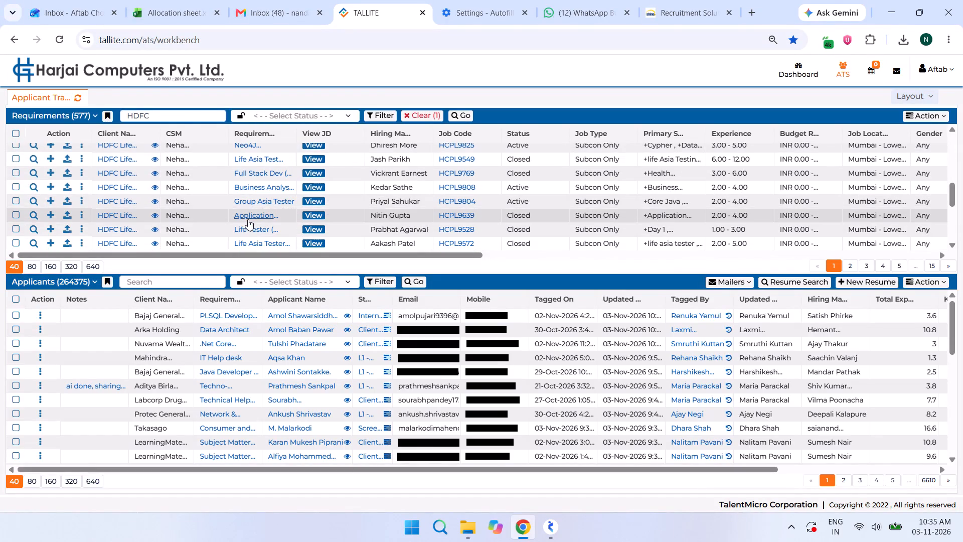
scroll(248, 219, down, 2)
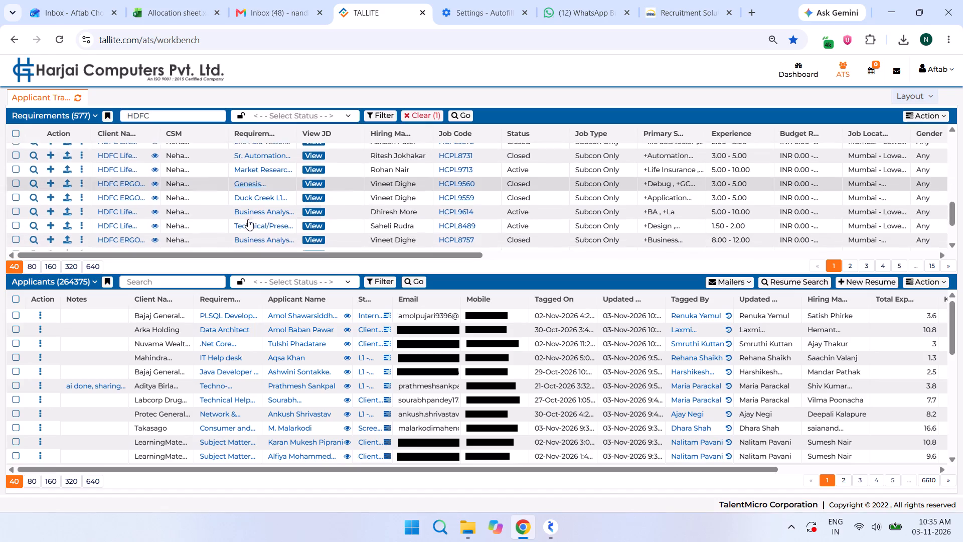
scroll(248, 219, down, 1)
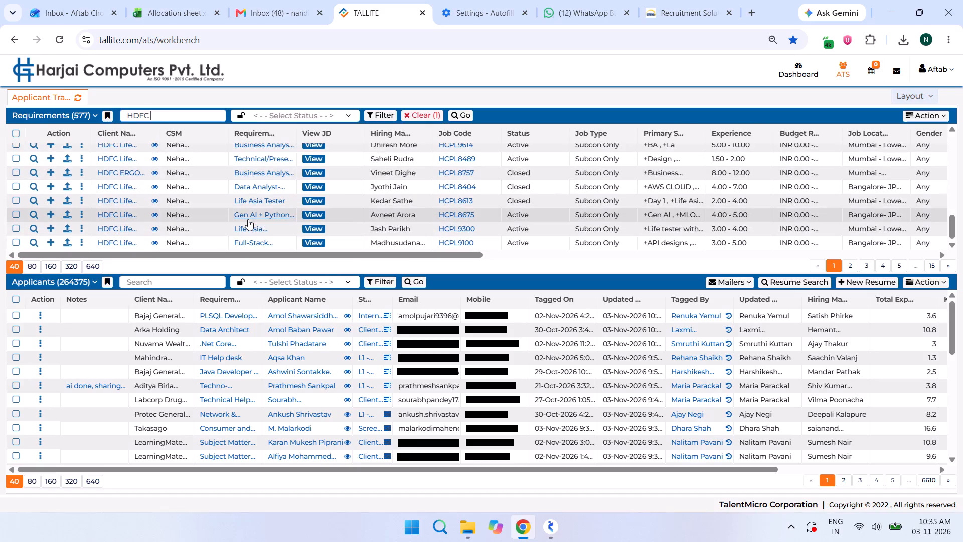
scroll(248, 219, up, 4)
scroll(248, 219, down, 1)
scroll(248, 219, up, 5)
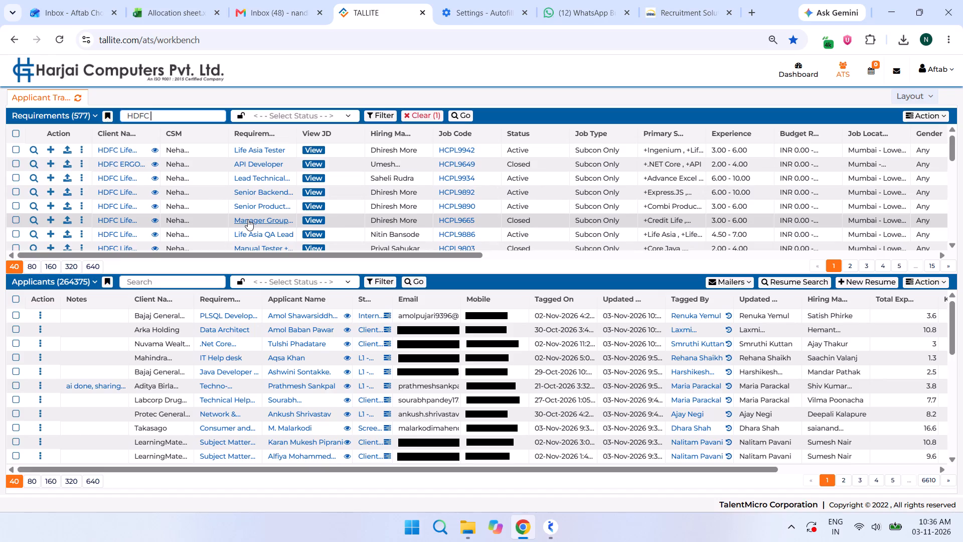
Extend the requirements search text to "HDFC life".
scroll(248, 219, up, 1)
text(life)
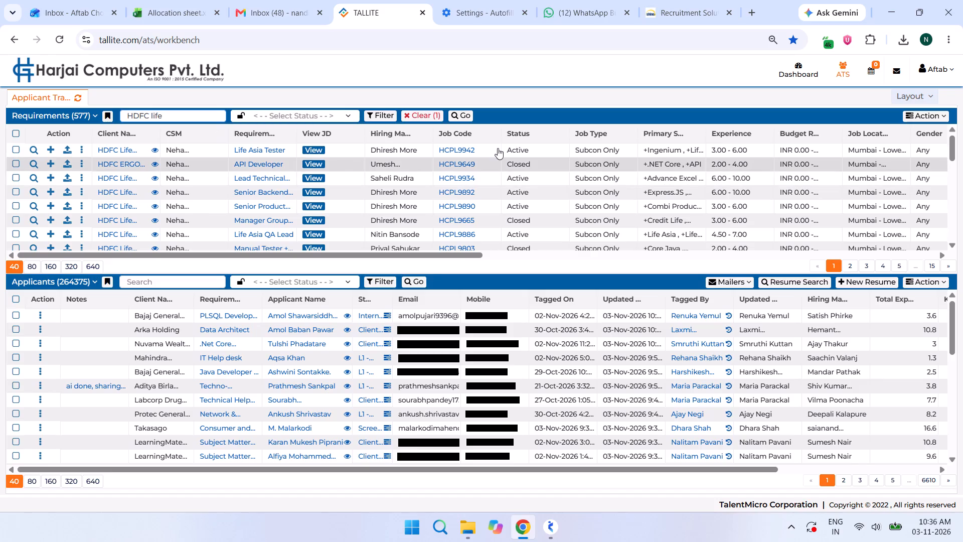
Examine the listed HDFC requirements from top to bottom, checking their titles, job codes and statuses.
scroll(258, 171, up, 4)
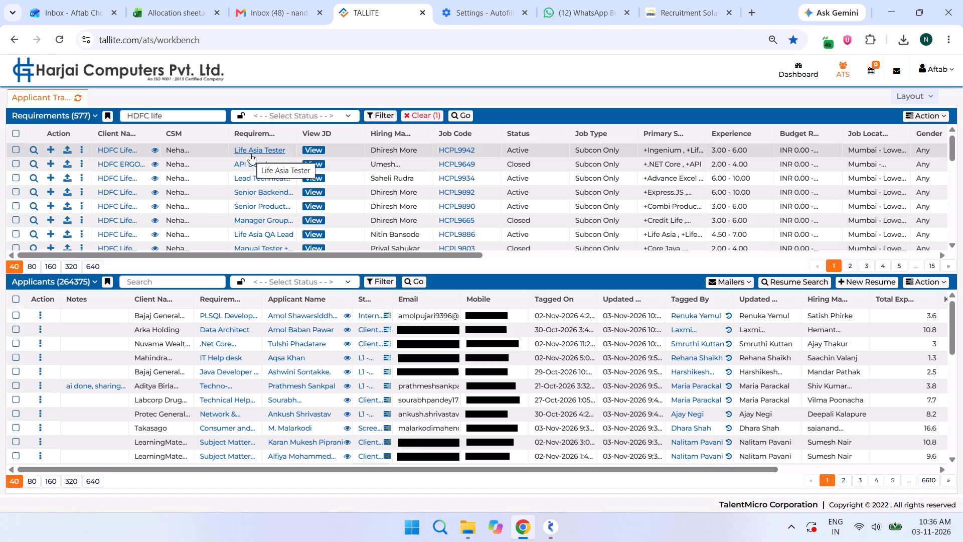
scroll(250, 154, down, 1)
scroll(250, 154, up, 2)
scroll(250, 154, down, 1)
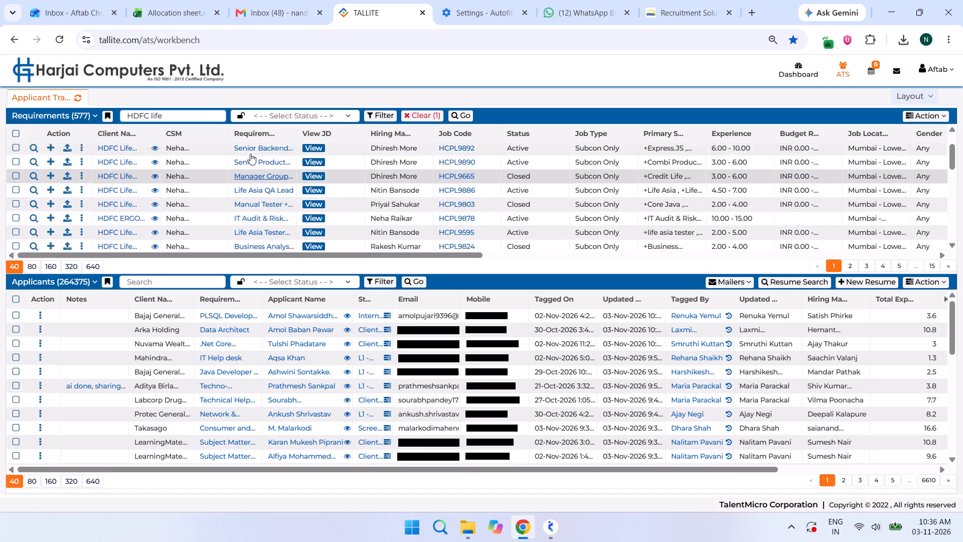
scroll(250, 154, down, 3)
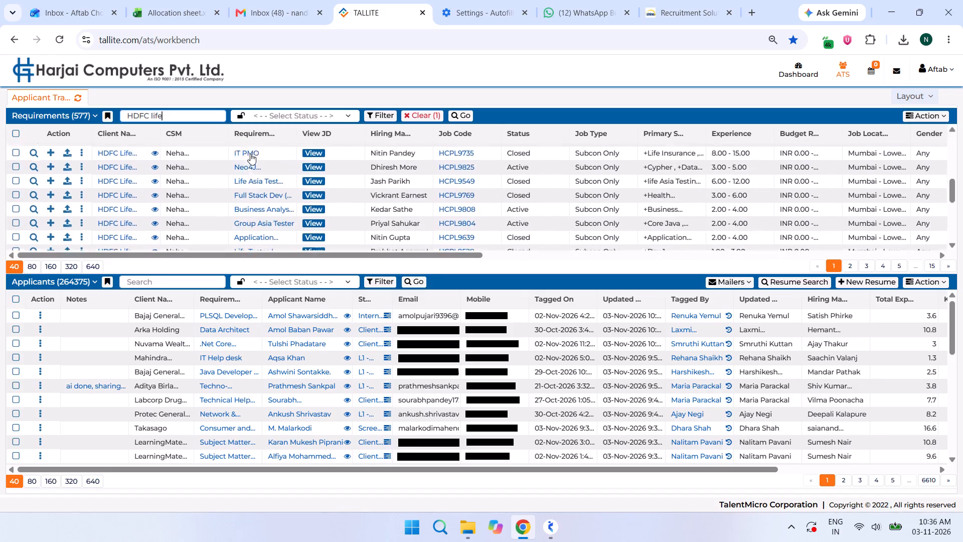
scroll(250, 154, down, 1)
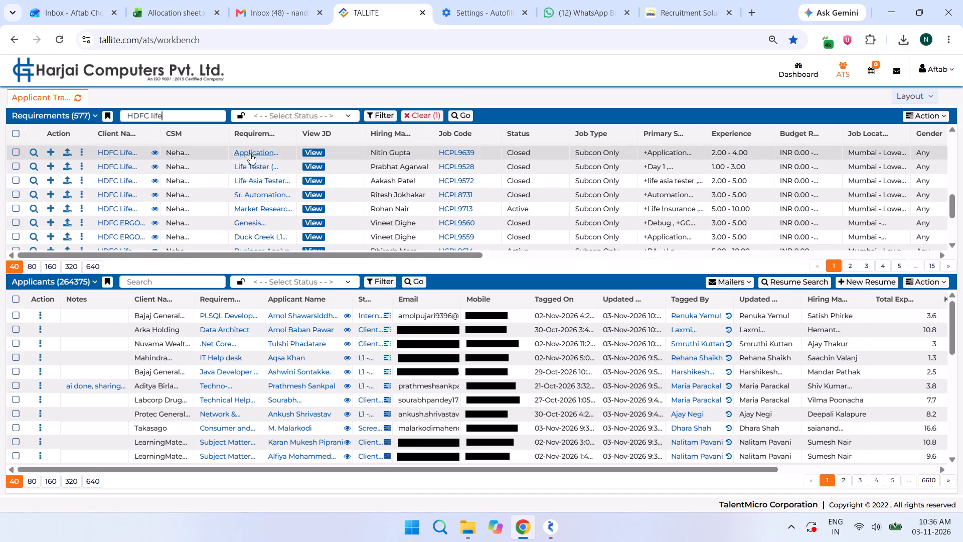
scroll(250, 154, up, 1)
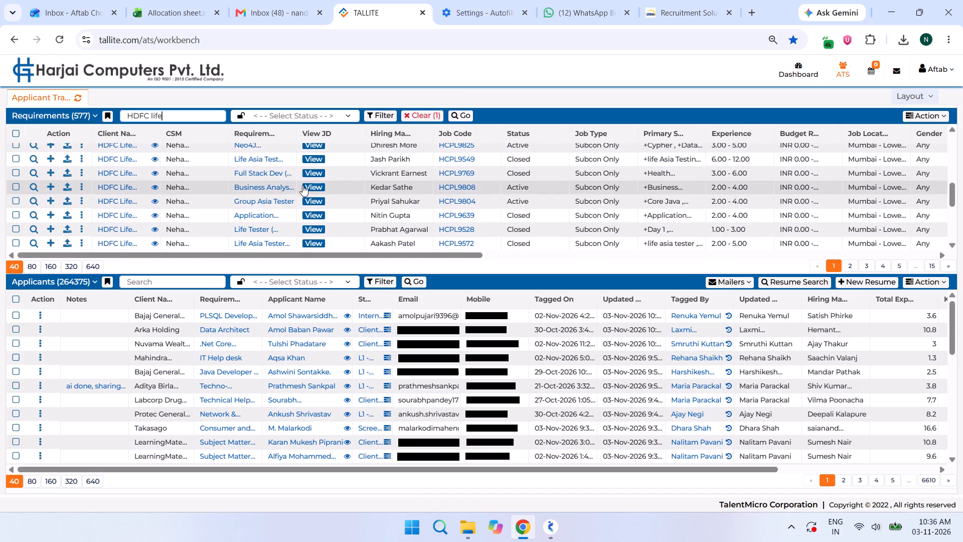
scroll(261, 185, down, 1)
scroll(260, 181, up, 2)
scroll(260, 181, down, 2)
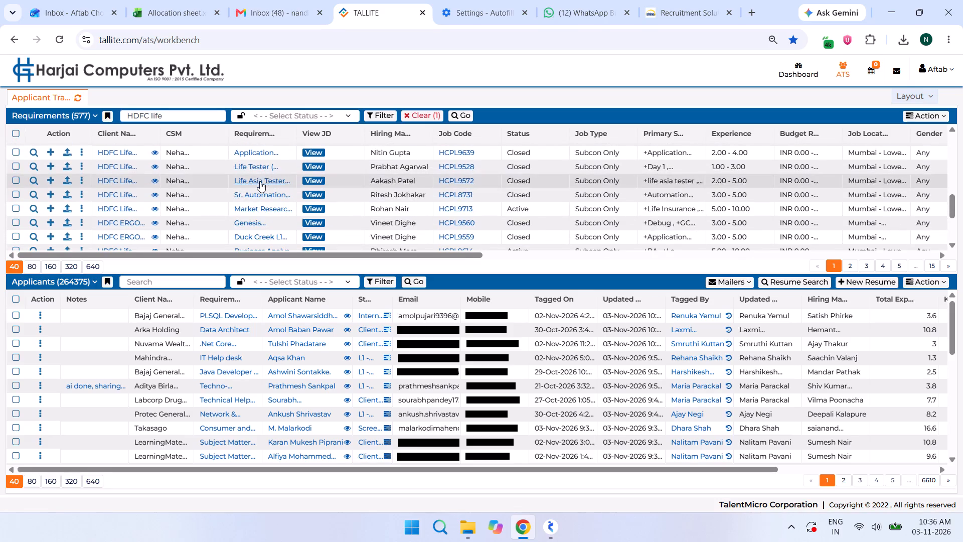
scroll(260, 181, down, 3)
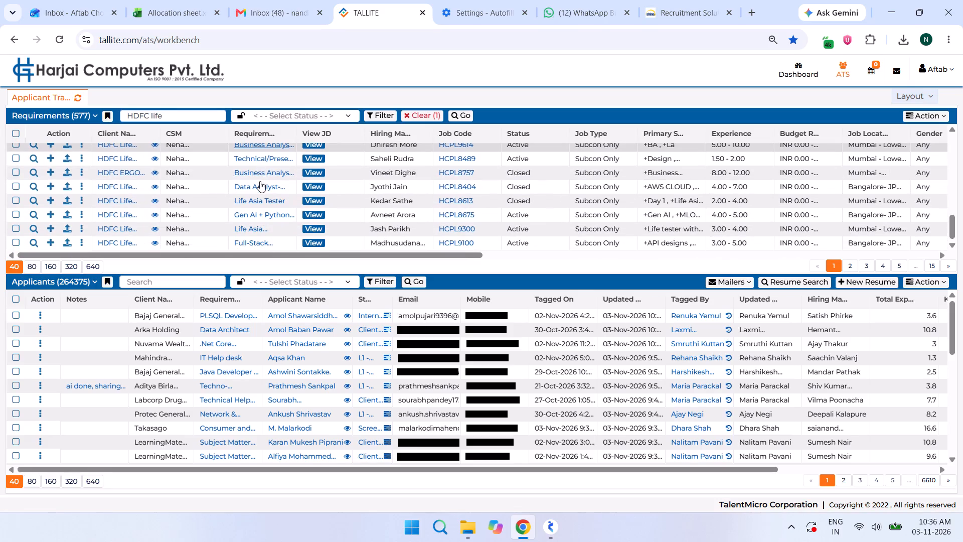
scroll(260, 181, down, 5)
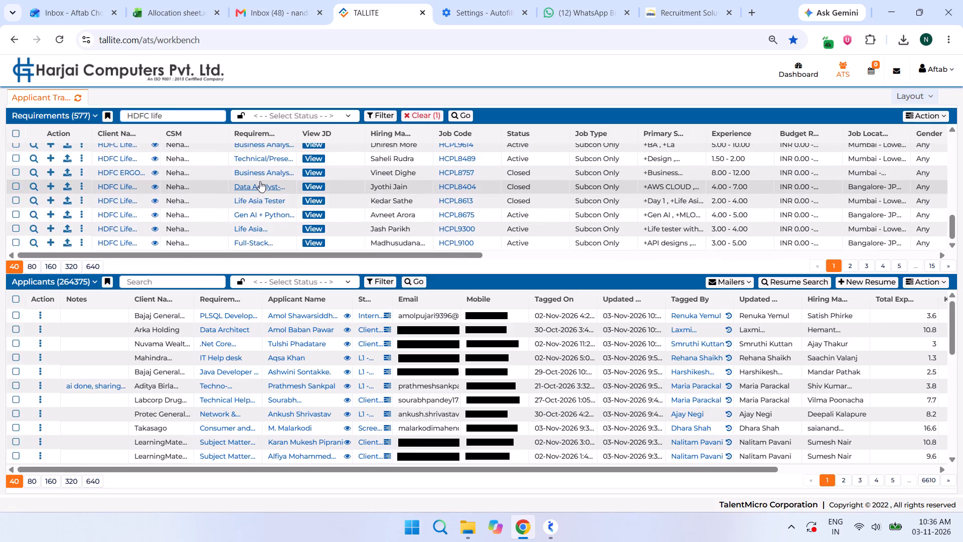
scroll(260, 181, up, 1)
scroll(260, 181, down, 1)
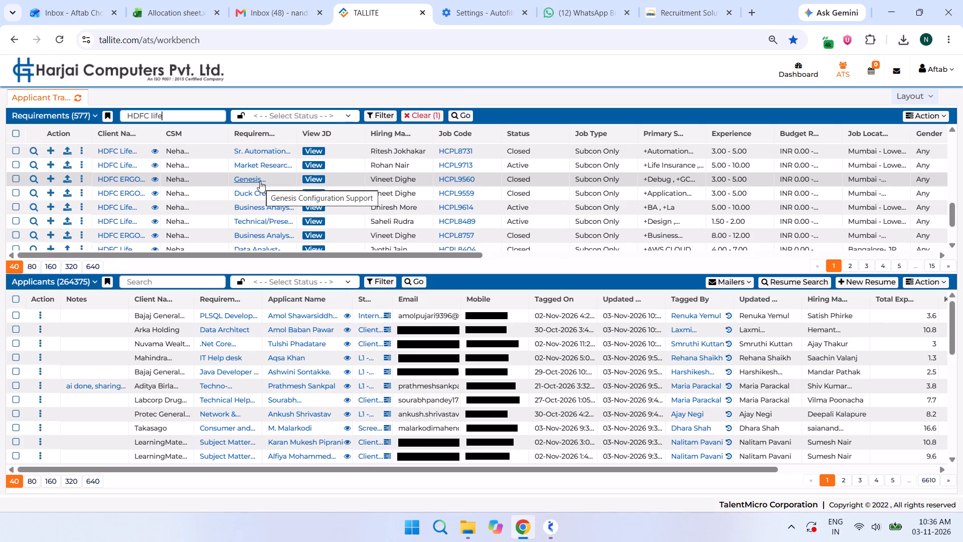
scroll(260, 181, down, 1)
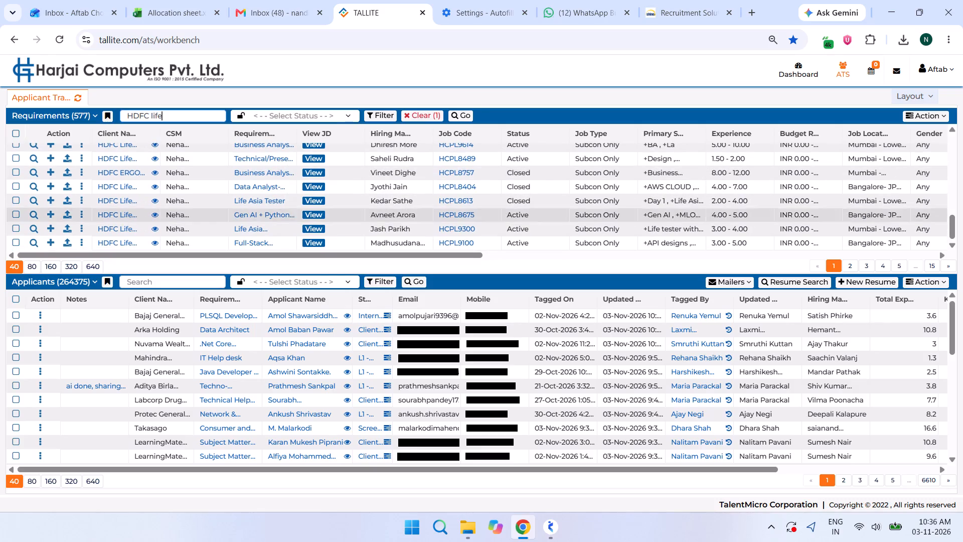
drag(952, 223, 951, 230)
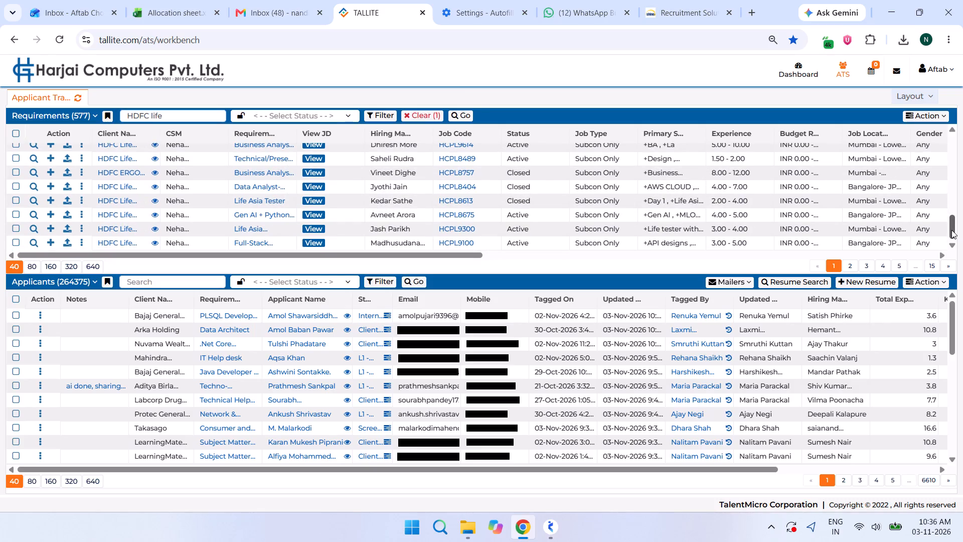
drag(951, 230, 949, 221)
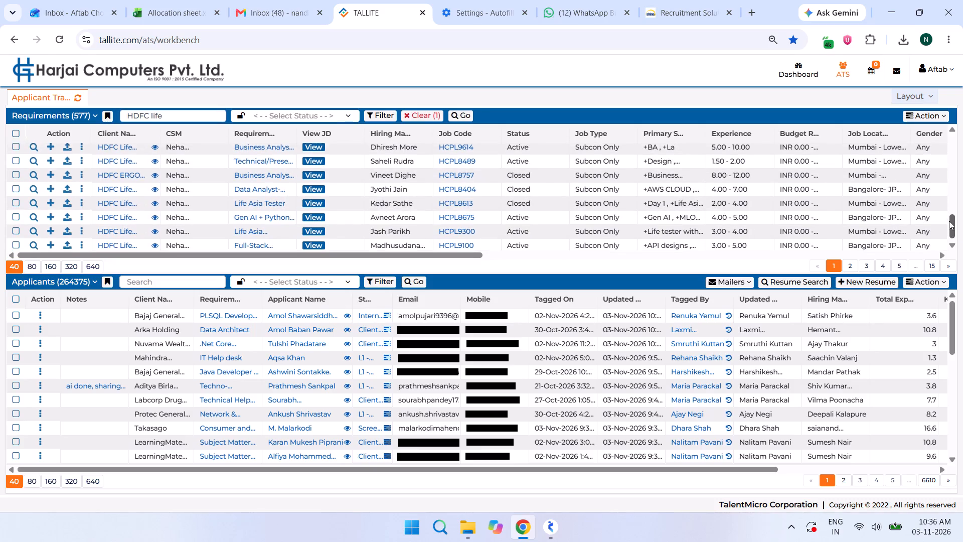
drag(949, 221, 949, 214)
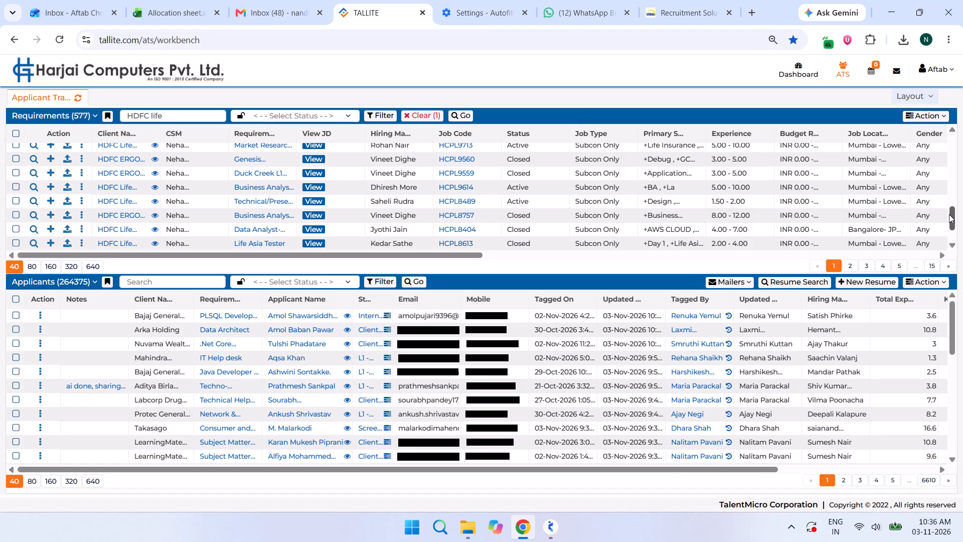
drag(949, 214, 948, 210)
drag(948, 210, 949, 199)
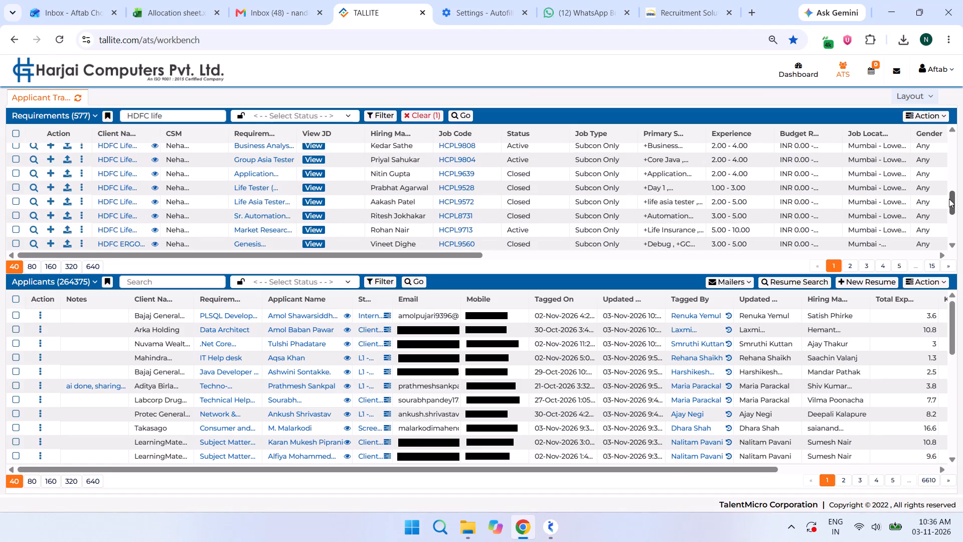
drag(949, 199, 949, 199)
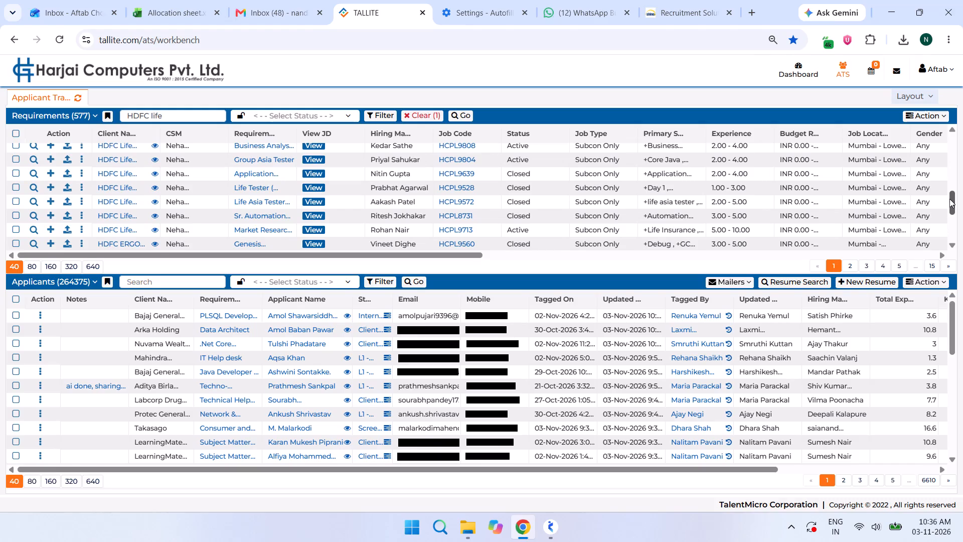
drag(949, 199, 952, 168)
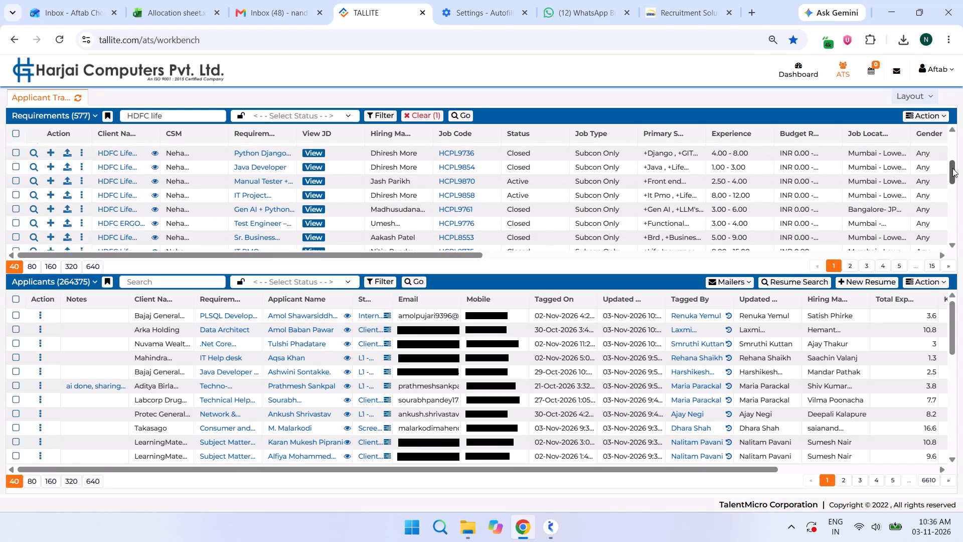
drag(952, 168, 952, 148)
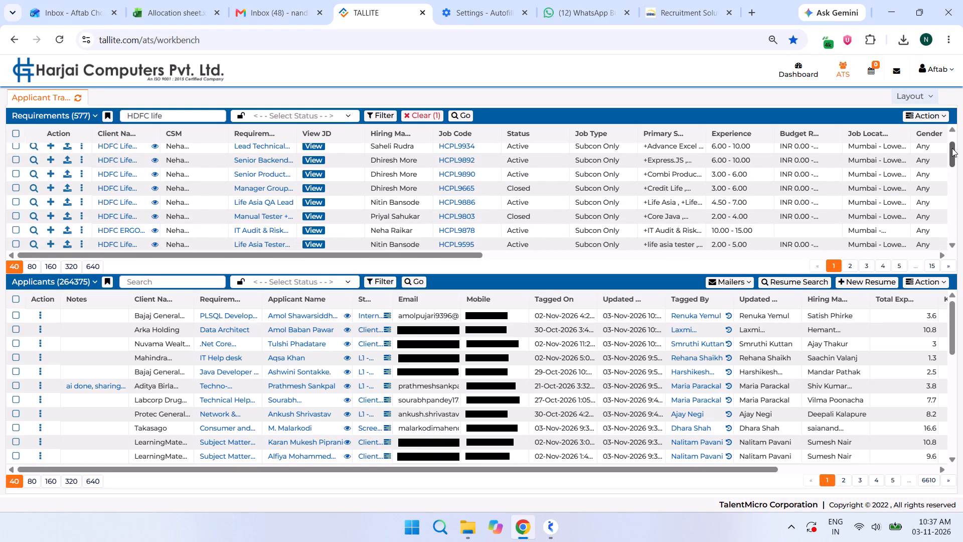
drag(952, 148, 951, 131)
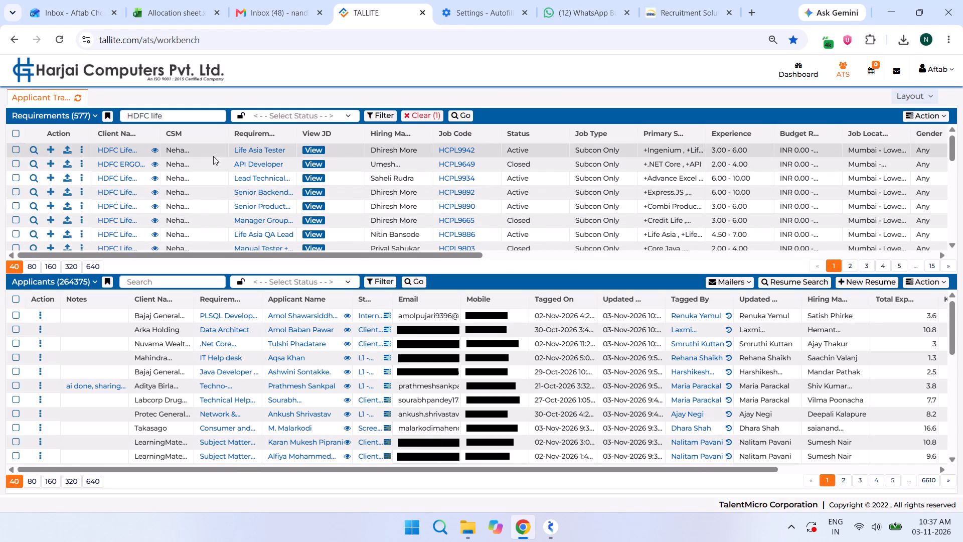
Replace the requirements search text with "Presentation" and run the search.
drag(180, 120, 8, 100)
text(Pres)
text(entation)
key(Return)
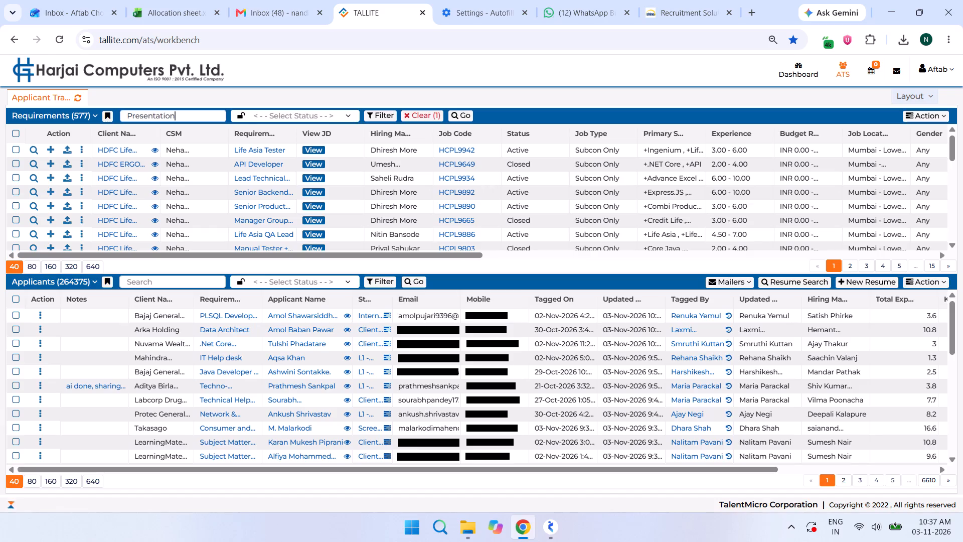
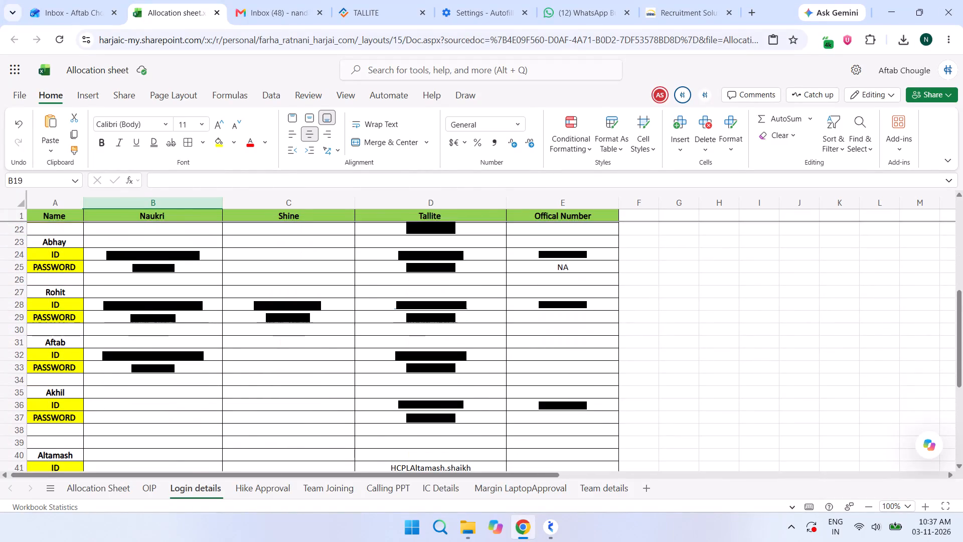
Look through the team members' Naukri, Shine and Tallite login entries on the Login details sheet of the Allocation sheet workbook.
scroll(299, 343, up, 6)
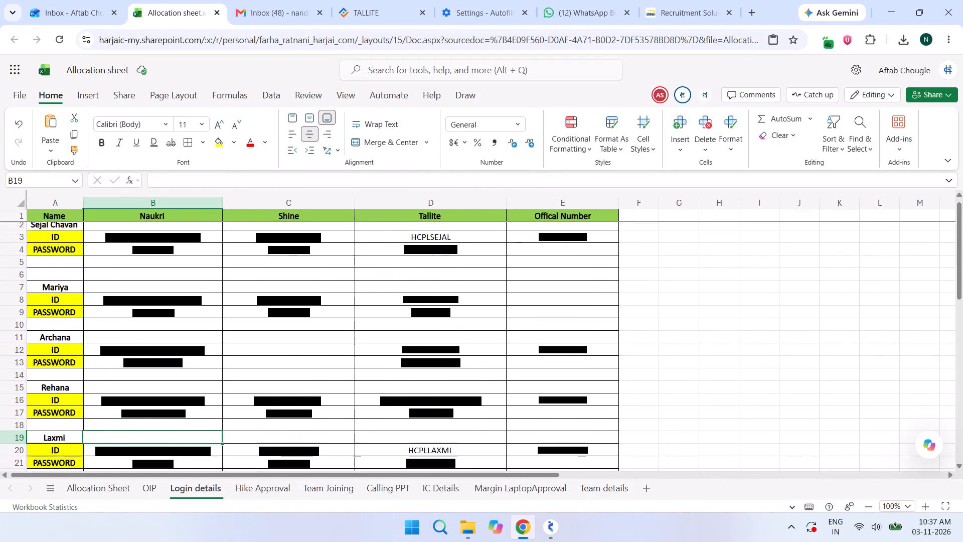
scroll(299, 343, down, 3)
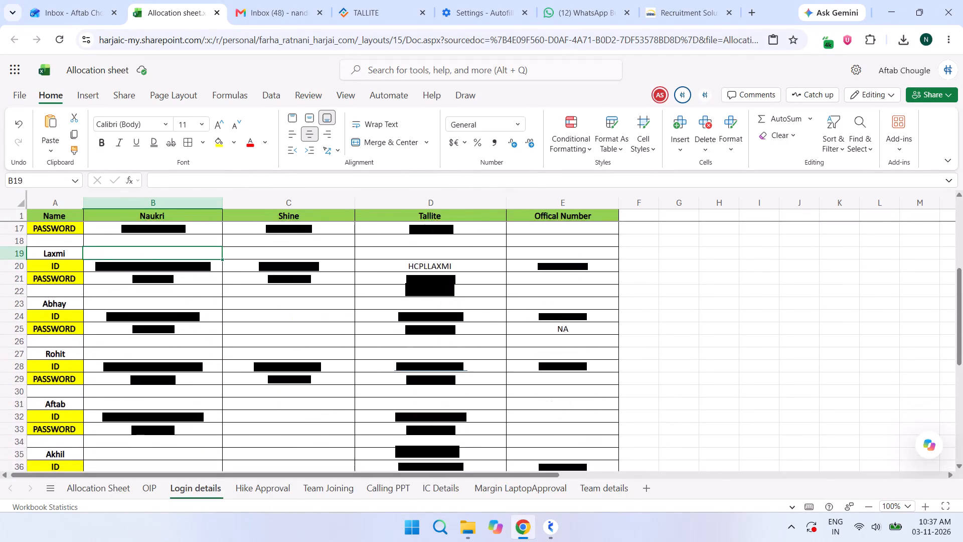
scroll(299, 343, down, 1)
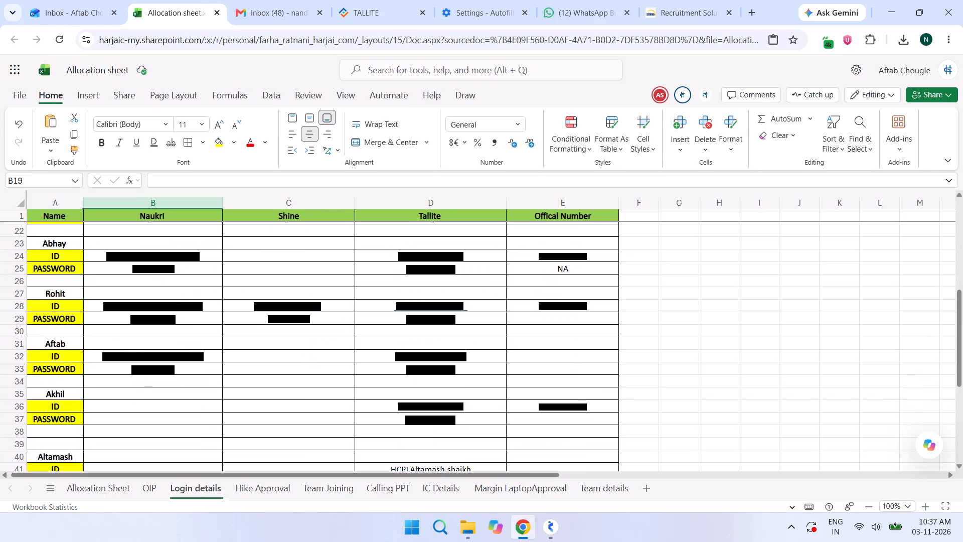
scroll(299, 343, down, 2)
scroll(299, 343, up, 1)
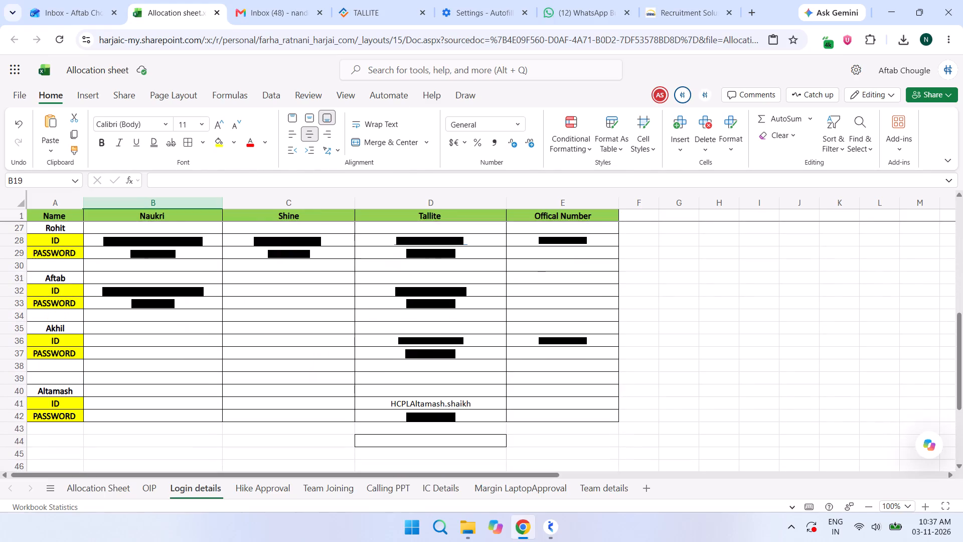
scroll(299, 343, up, 2)
scroll(299, 343, down, 1)
scroll(299, 343, up, 1)
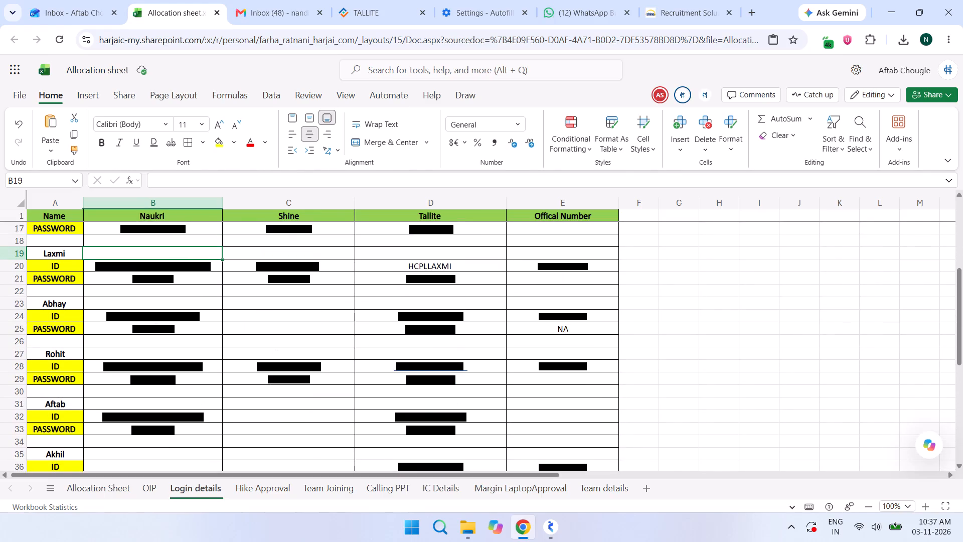
scroll(299, 343, up, 3)
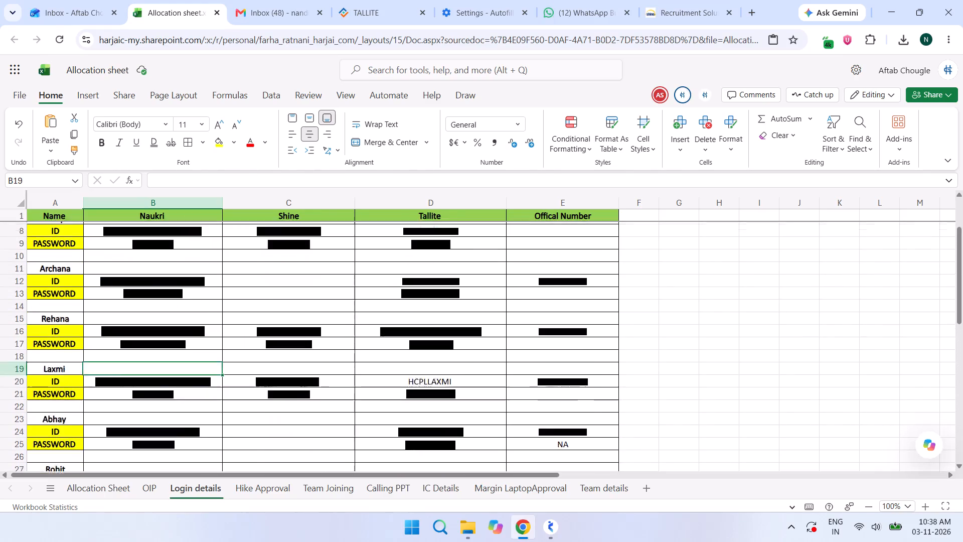
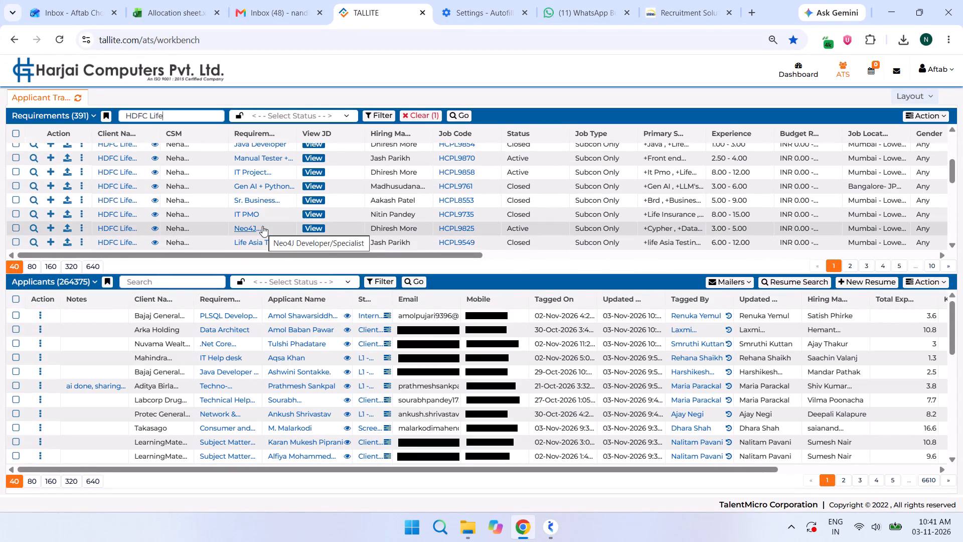
Examine the titles, job codes and statuses further down the HDFC Life requirements list.
scroll(272, 237, down, 1)
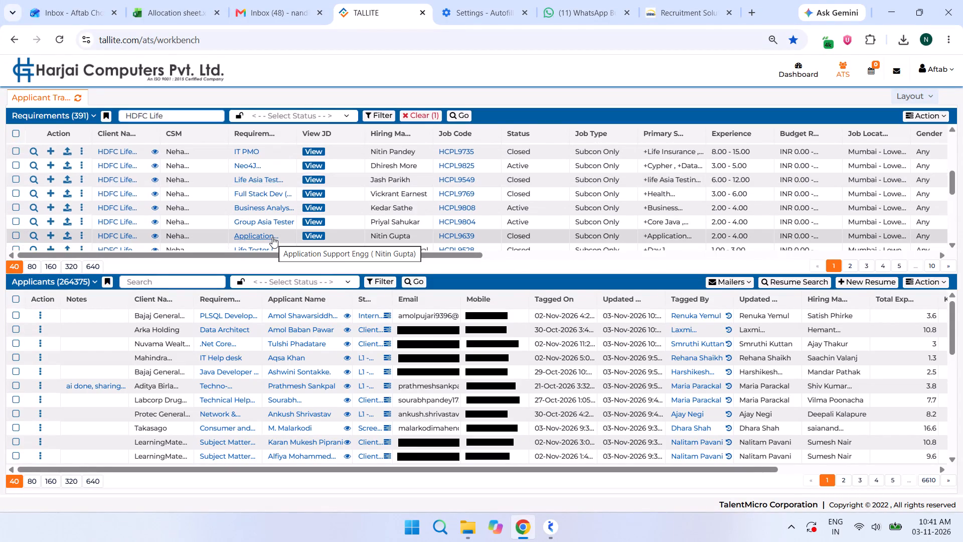
Look through the rest of the HDFC Life requirements list for the presentation-related role, checking titles, hiring managers, job codes and statuses.
scroll(272, 237, down, 1)
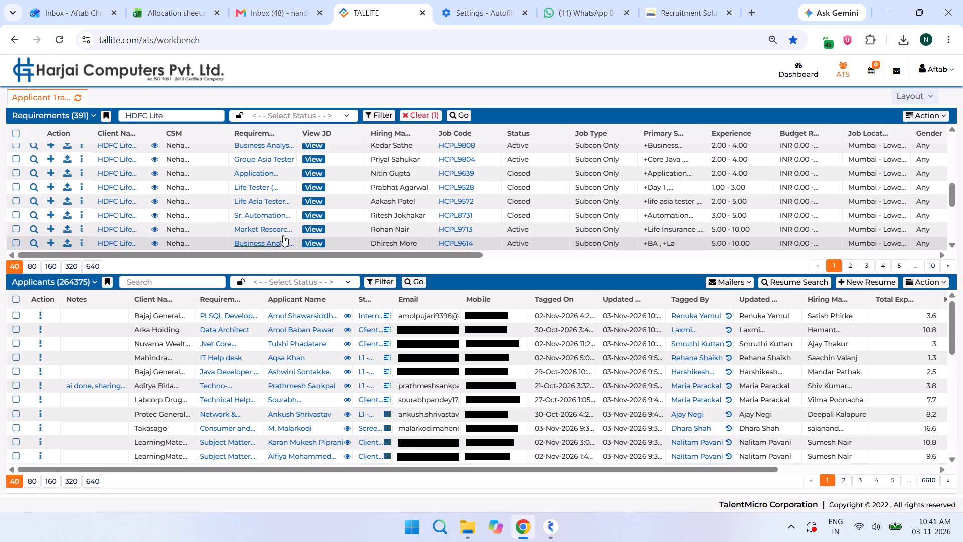
drag(954, 192, 955, 199)
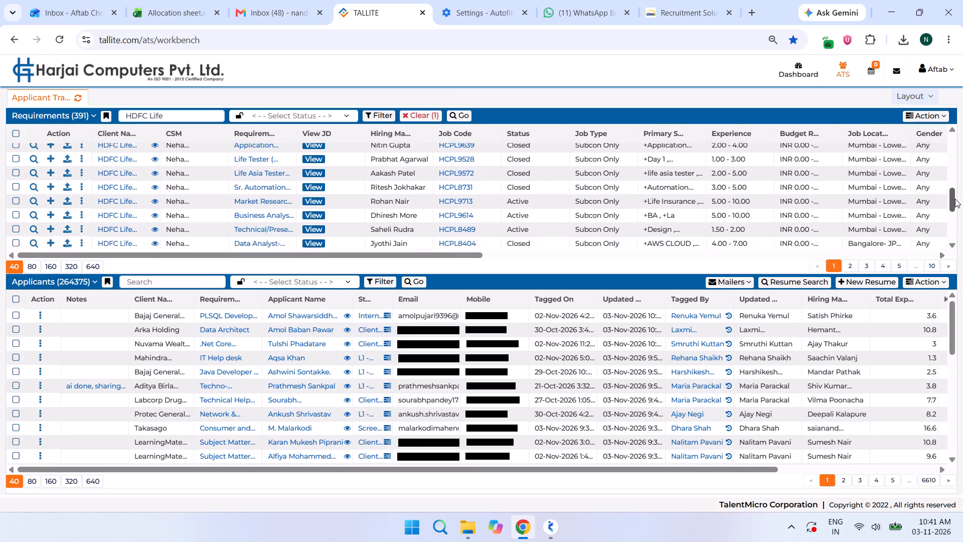
drag(955, 199, 955, 202)
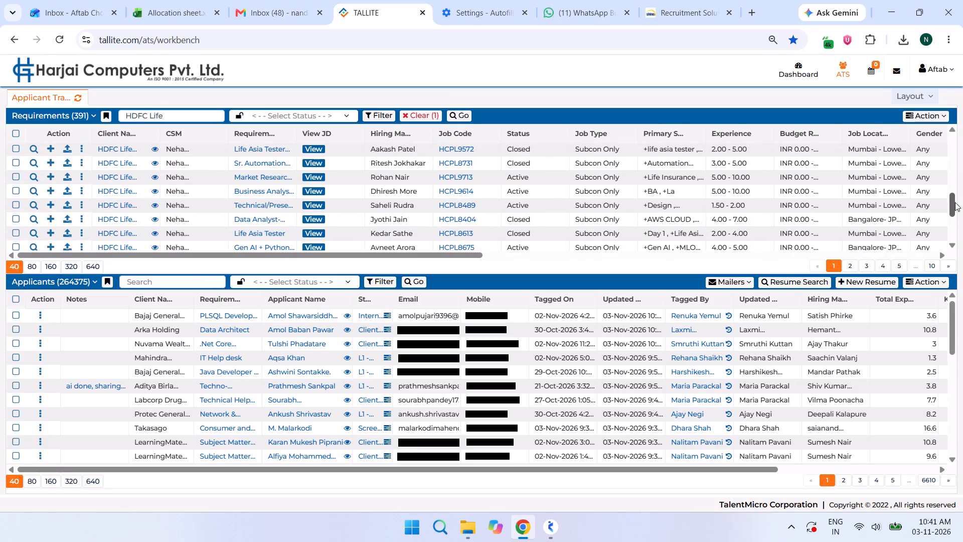
drag(955, 202, 955, 227)
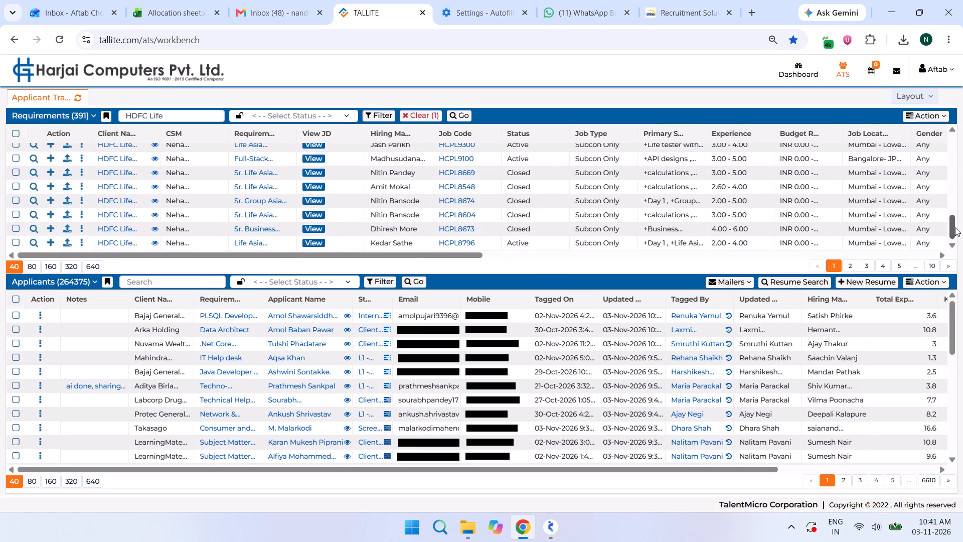
drag(955, 227, 952, 175)
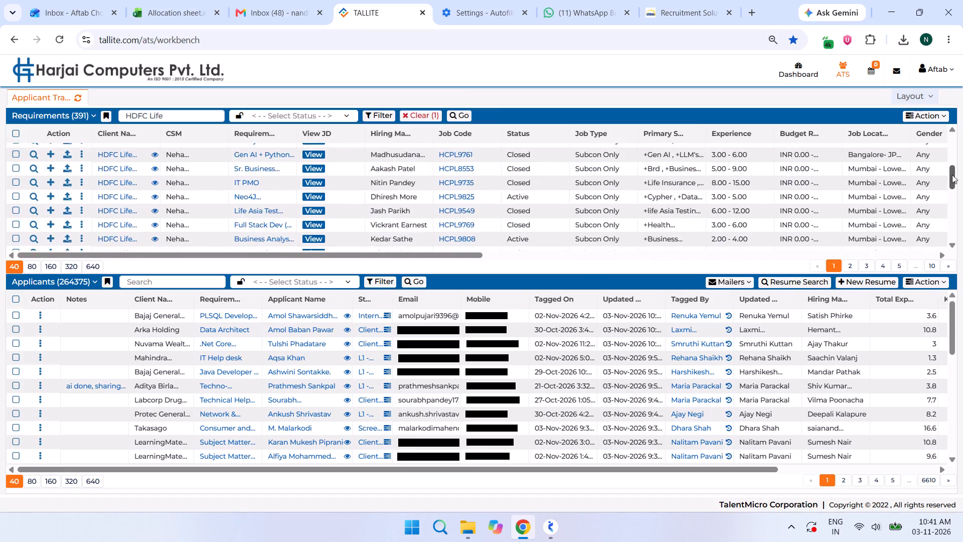
drag(952, 175, 951, 132)
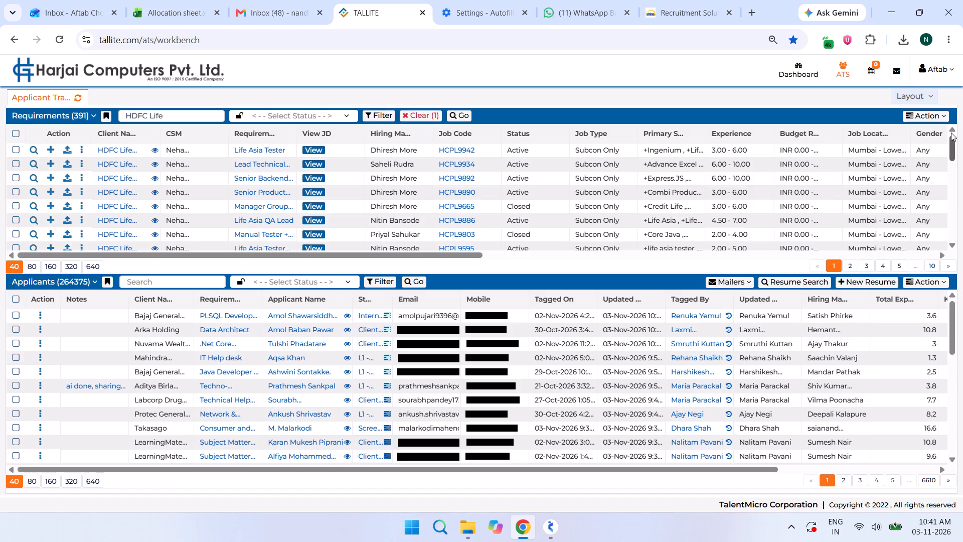
drag(951, 132, 949, 131)
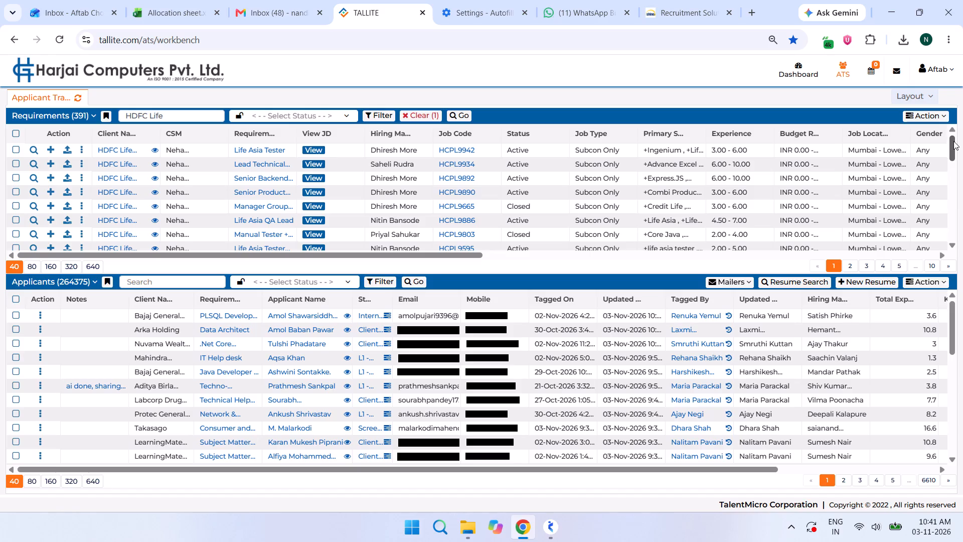
click(953, 144)
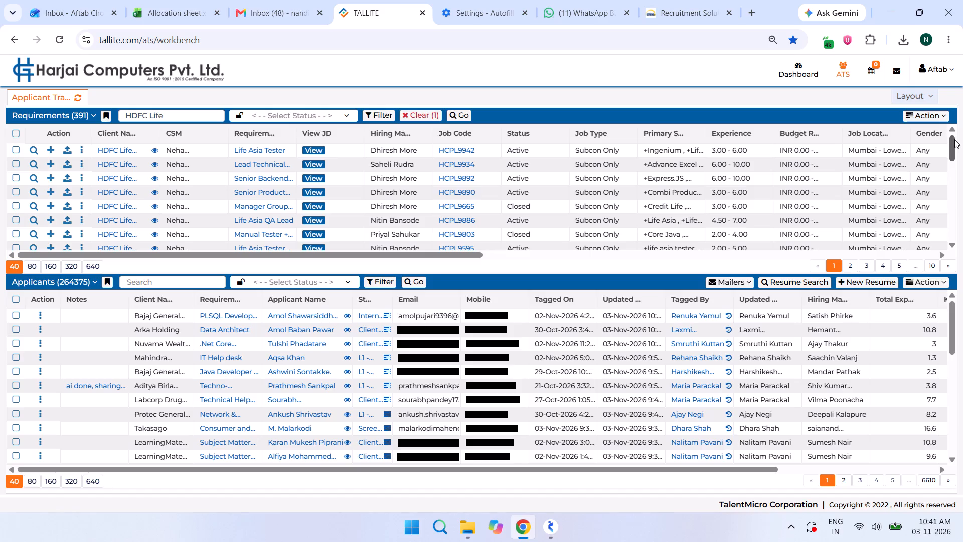
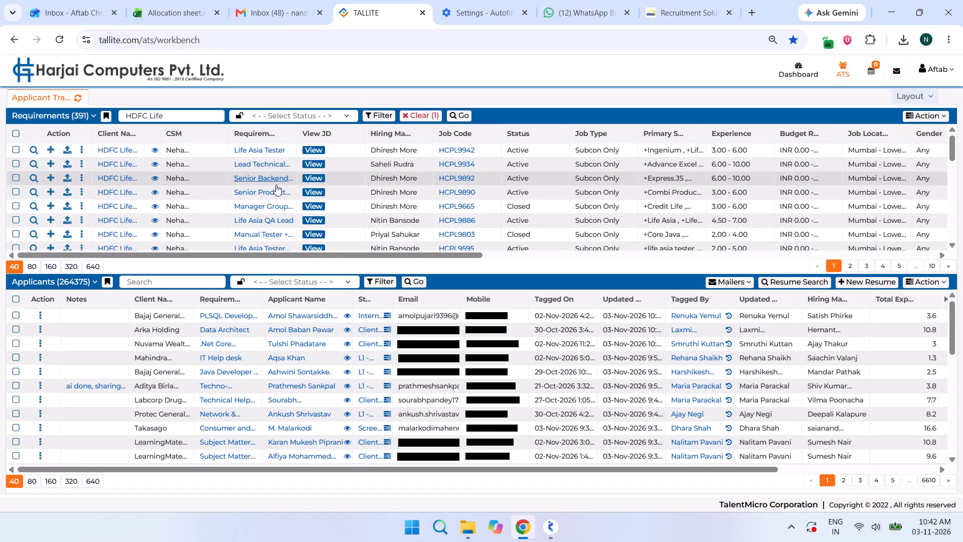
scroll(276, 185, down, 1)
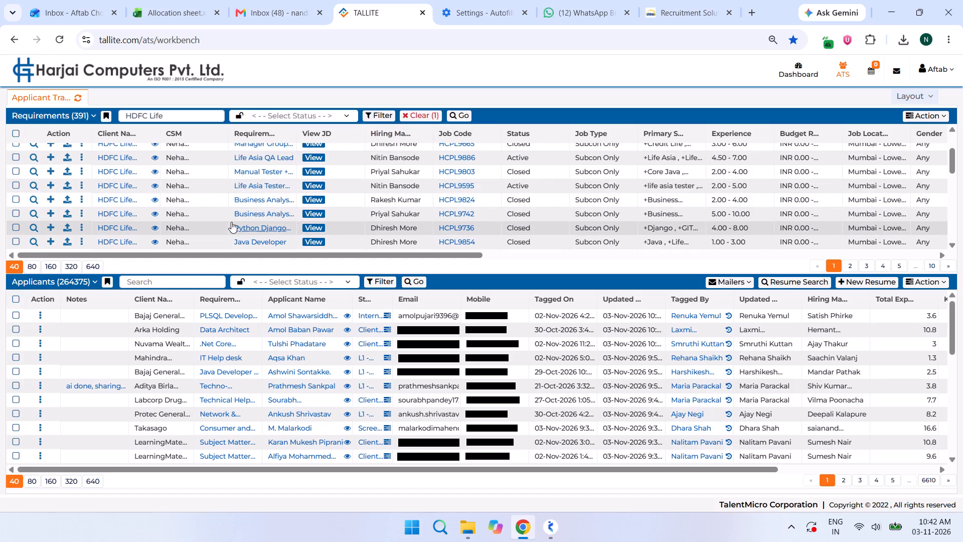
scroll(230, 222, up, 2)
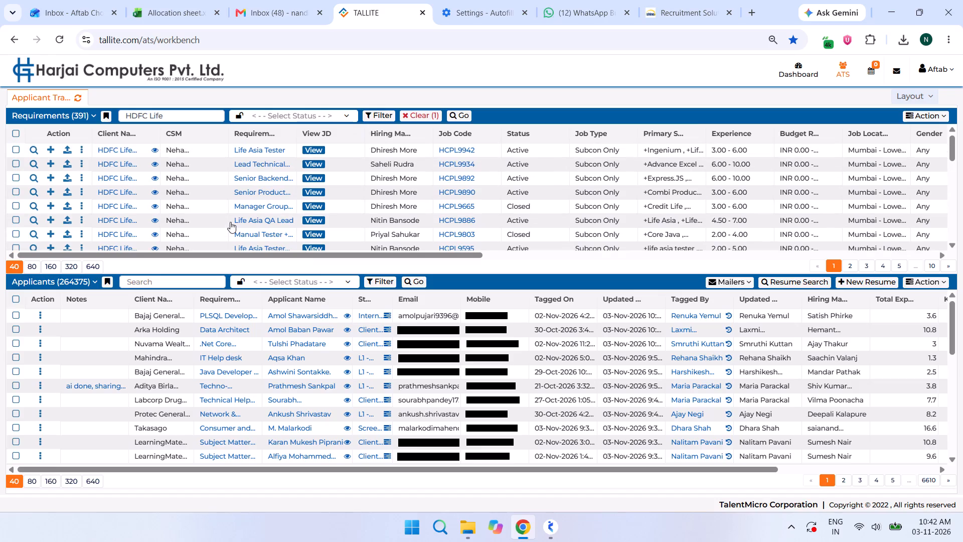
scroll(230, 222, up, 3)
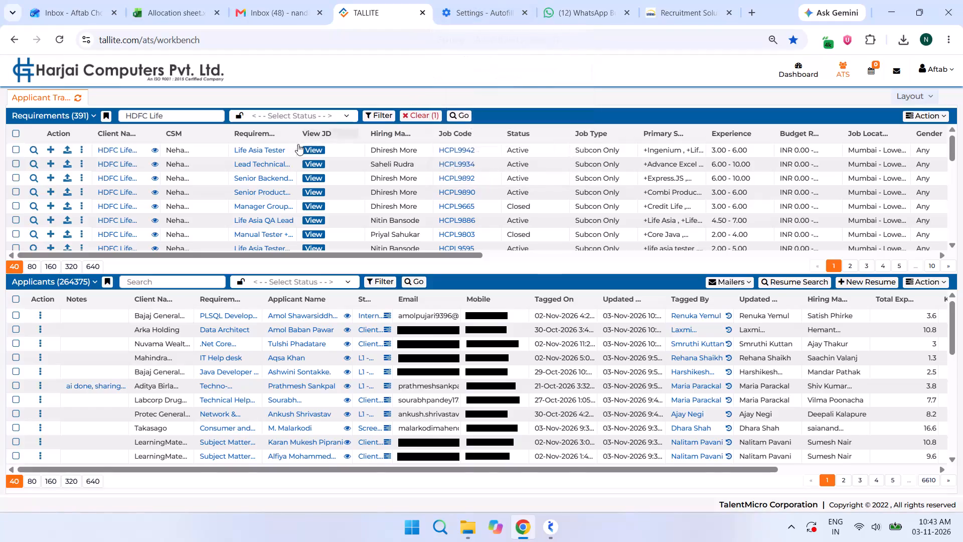
Scan down the first page of HDFC Life requirements for the presentation-related role, checking titles, hiring managers, job codes and statuses.
scroll(287, 172, down, 1)
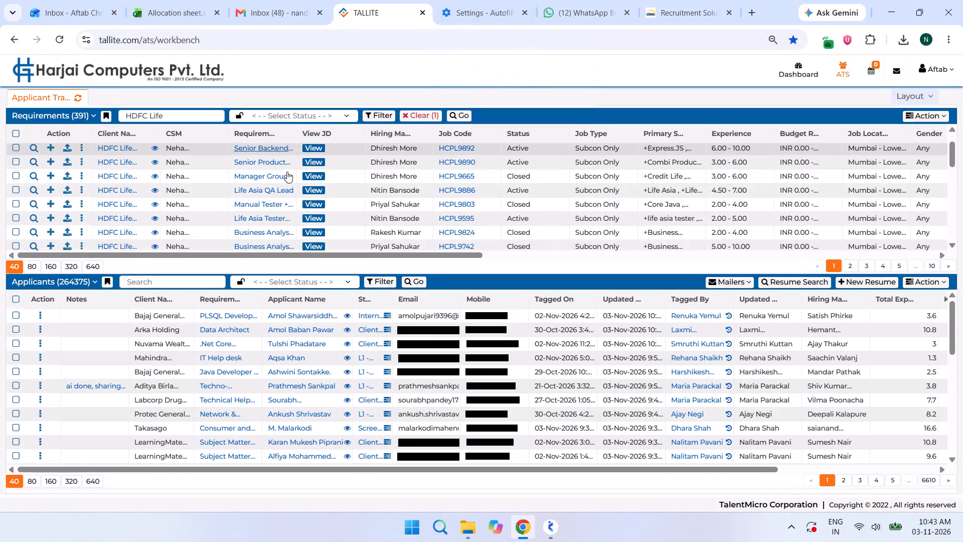
scroll(287, 172, down, 1)
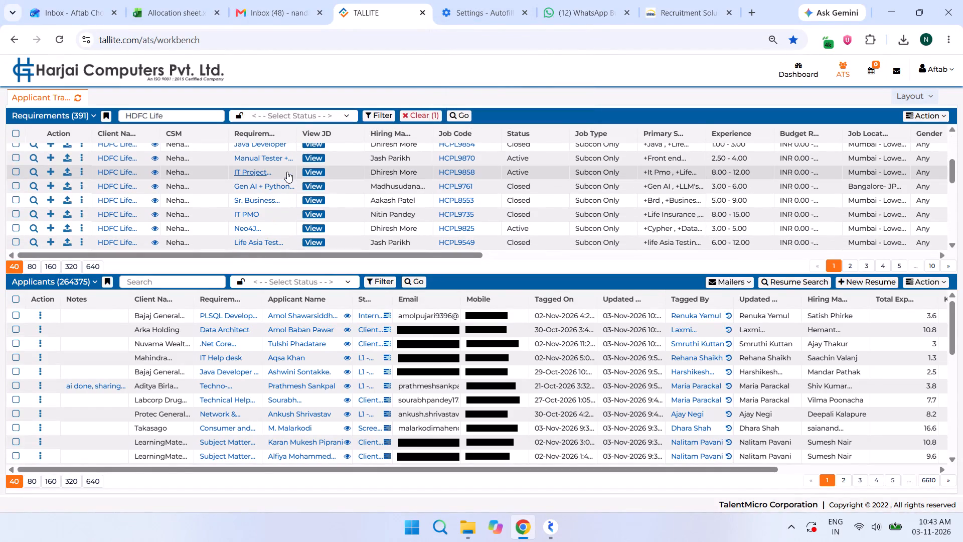
scroll(286, 195, down, 1)
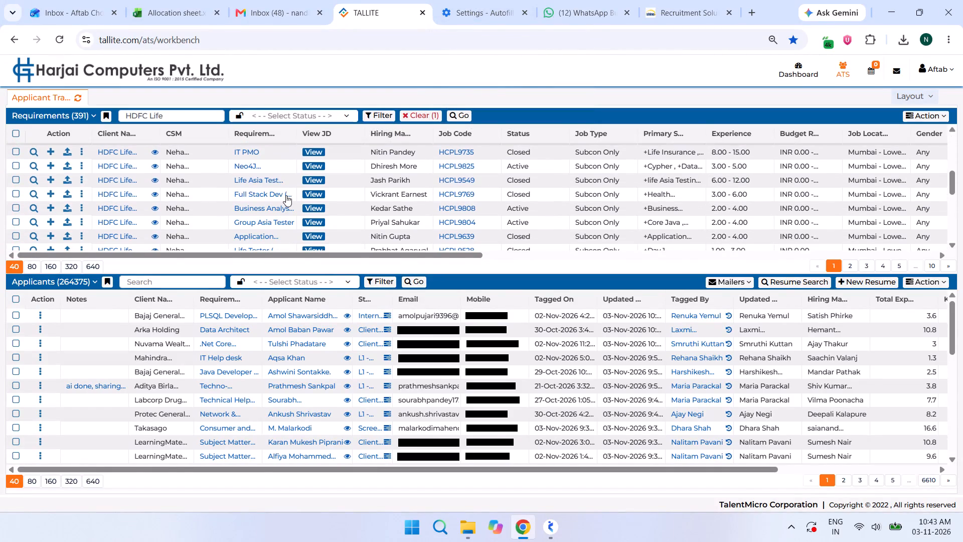
scroll(286, 195, up, 1)
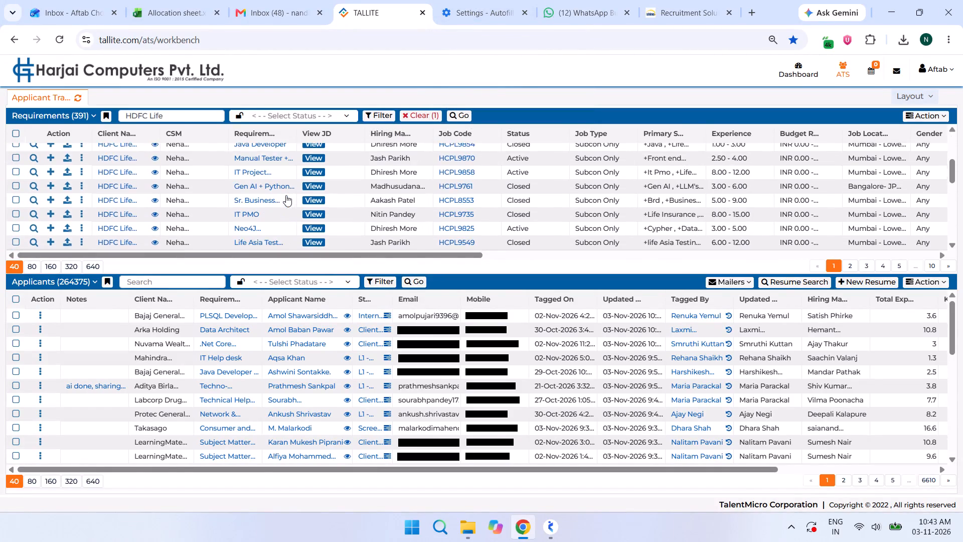
scroll(286, 195, down, 2)
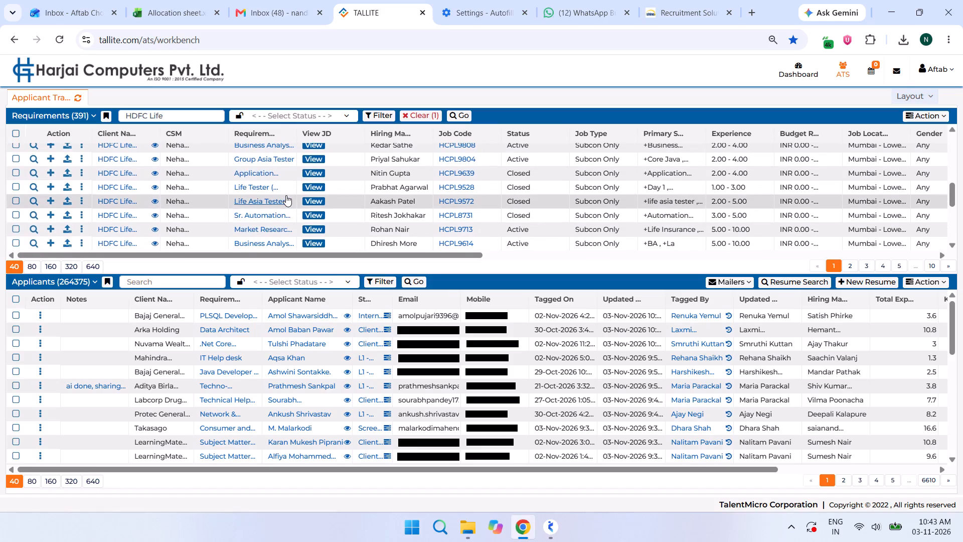
scroll(286, 195, down, 2)
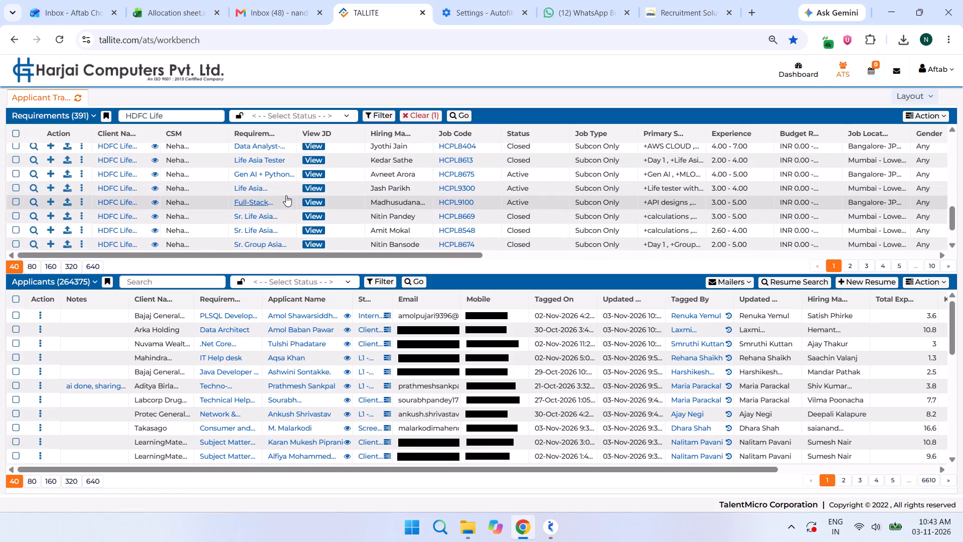
scroll(286, 195, down, 1)
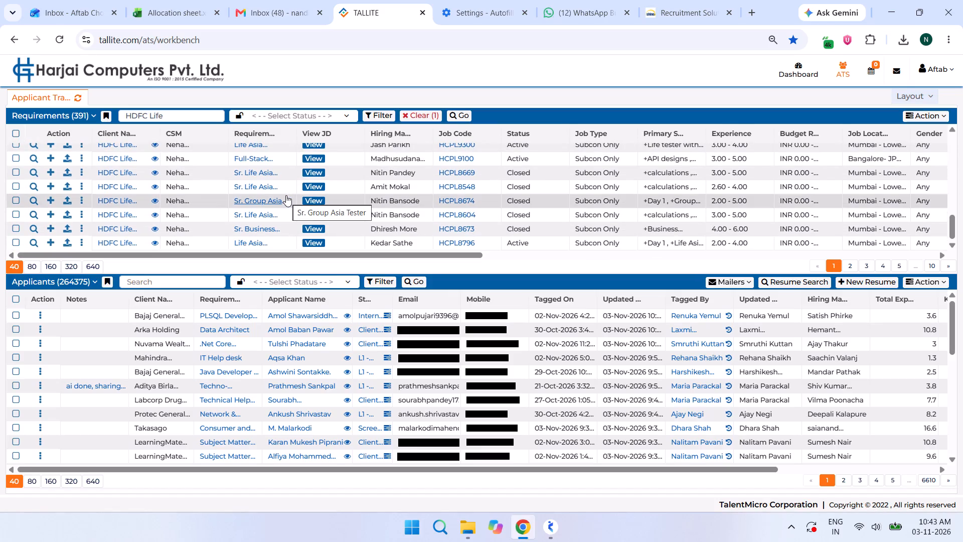
scroll(286, 195, down, 1)
scroll(286, 195, up, 1)
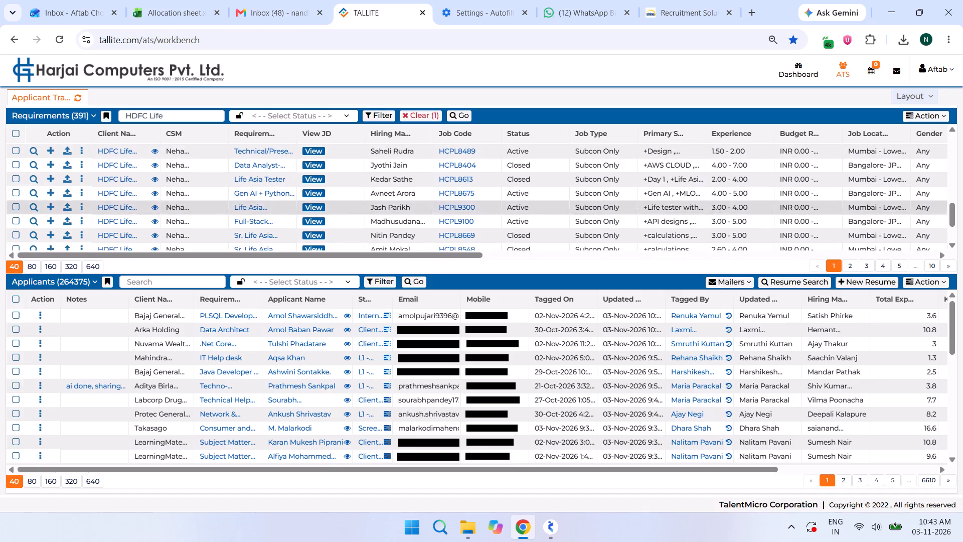
Recheck the HDFC Life requirements from the end of the page back towards the start, comparing titles, hiring managers and statuses.
drag(951, 217, 953, 238)
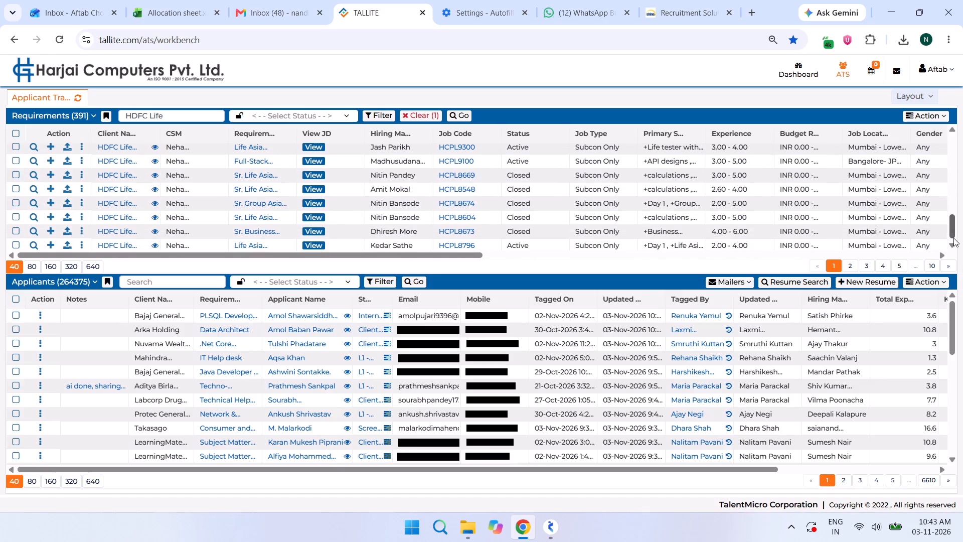
drag(953, 238, 952, 231)
drag(952, 231, 953, 220)
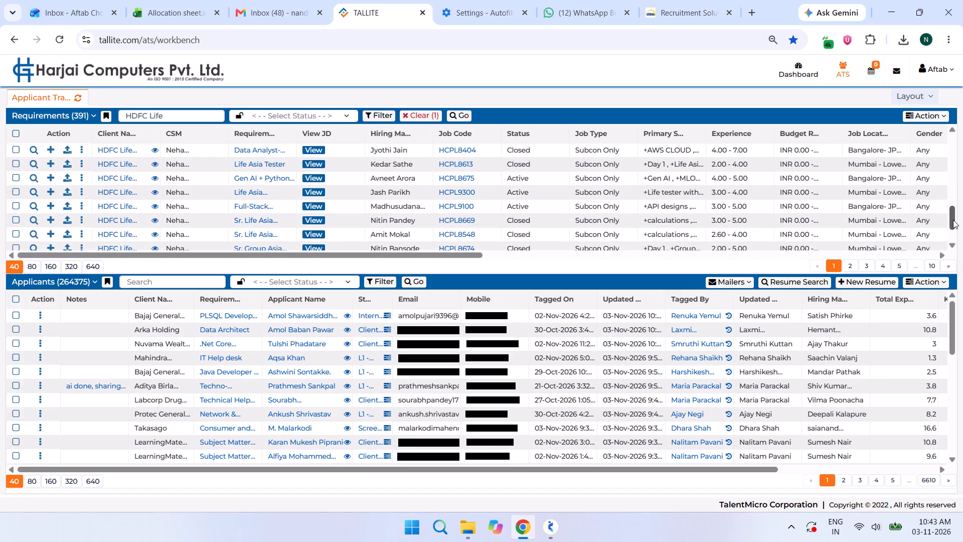
drag(953, 220, 944, 212)
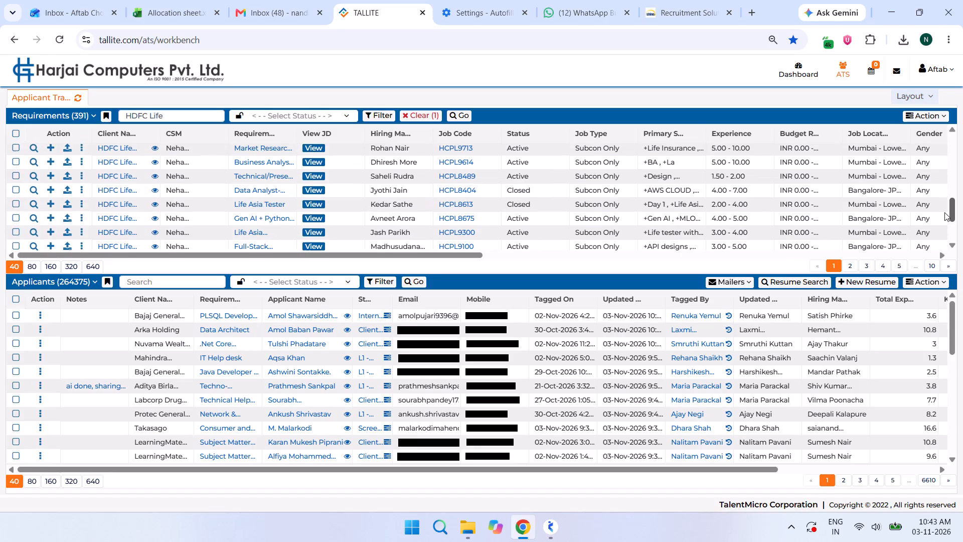
drag(944, 212, 946, 203)
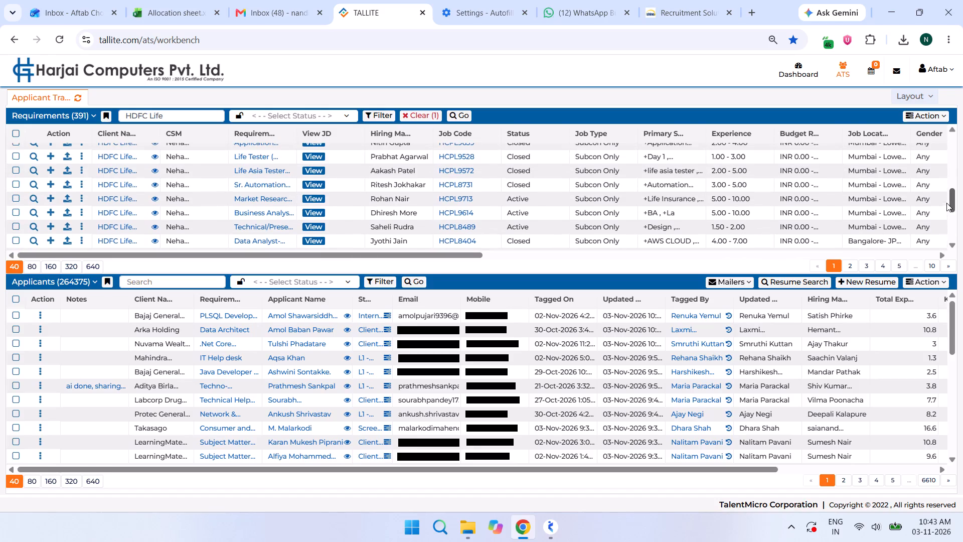
drag(946, 203, 948, 184)
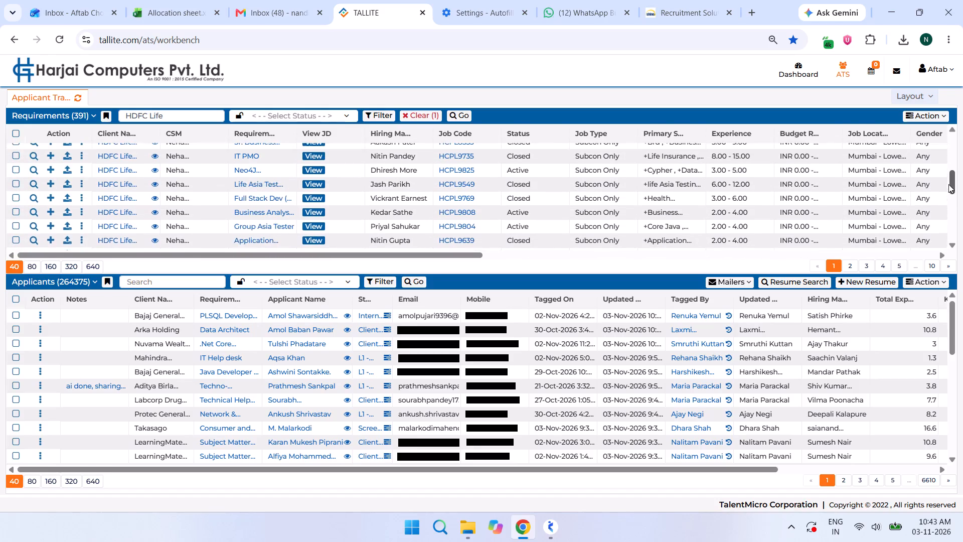
drag(948, 184, 948, 164)
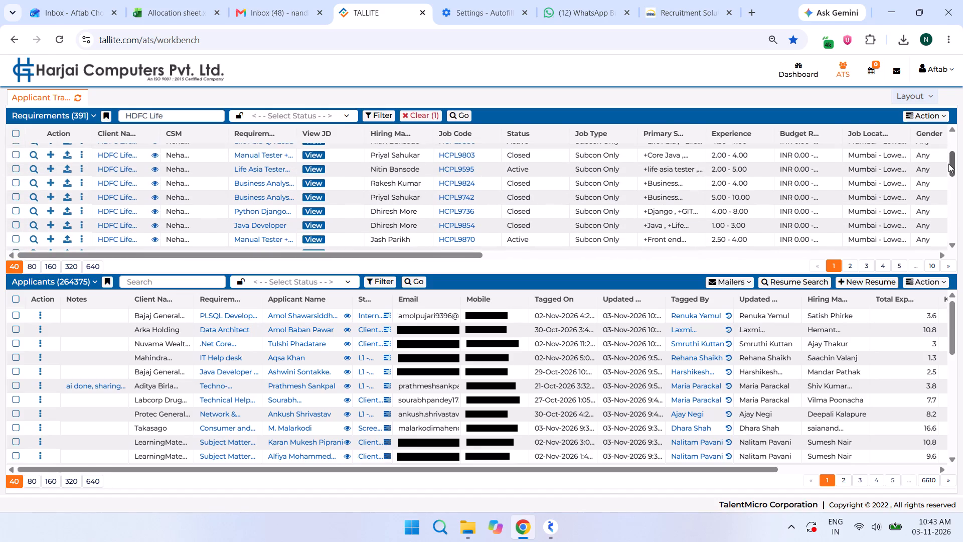
drag(948, 164, 948, 158)
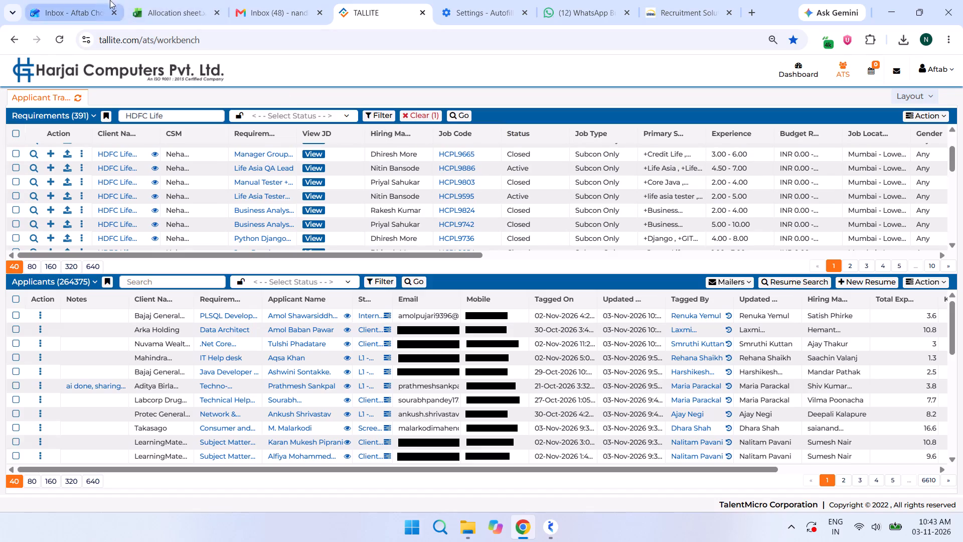
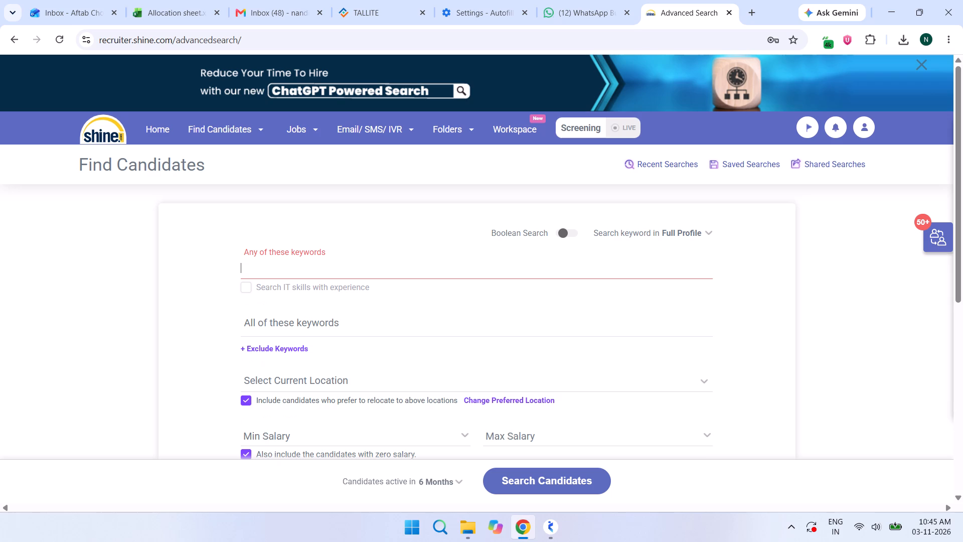
key(shift+quotedbl)
text(PLSQL)
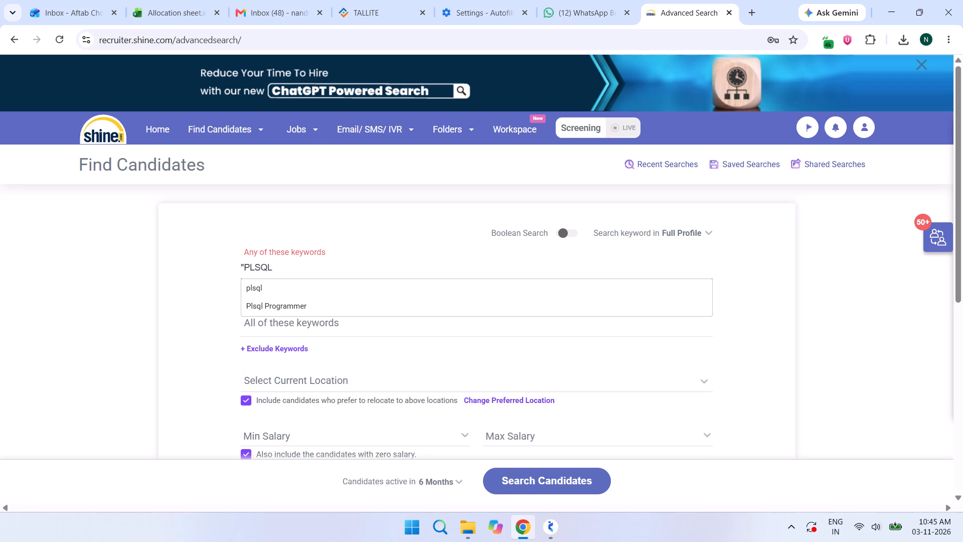
key(shift+quotedbl)
click(185, 283)
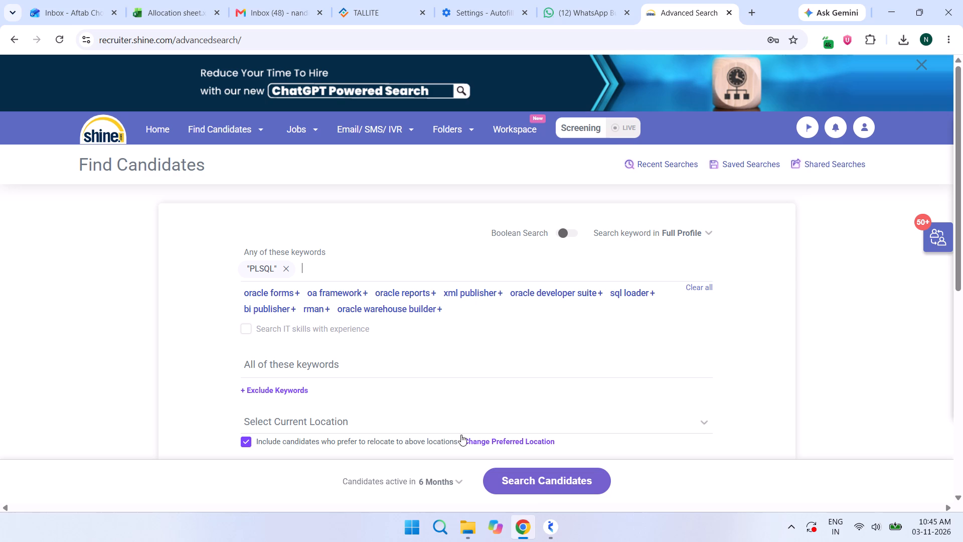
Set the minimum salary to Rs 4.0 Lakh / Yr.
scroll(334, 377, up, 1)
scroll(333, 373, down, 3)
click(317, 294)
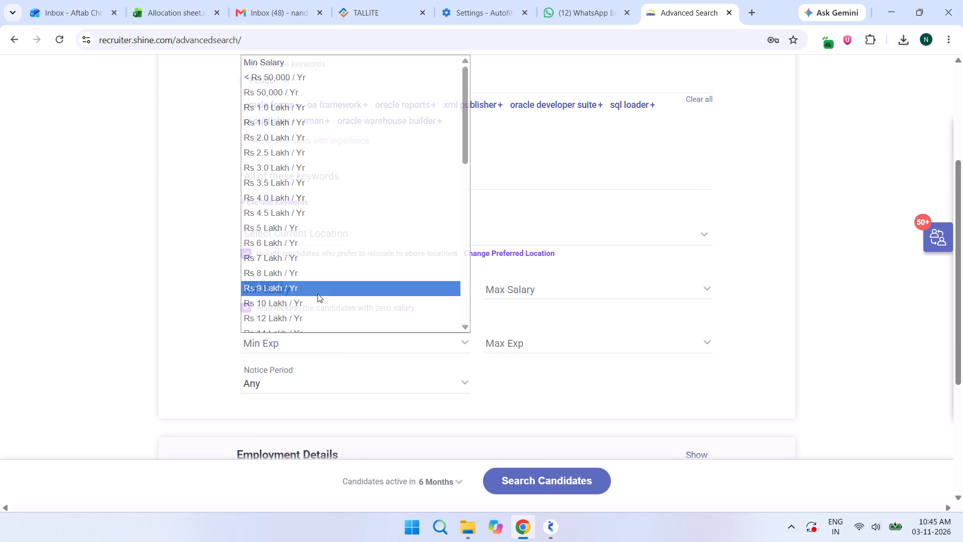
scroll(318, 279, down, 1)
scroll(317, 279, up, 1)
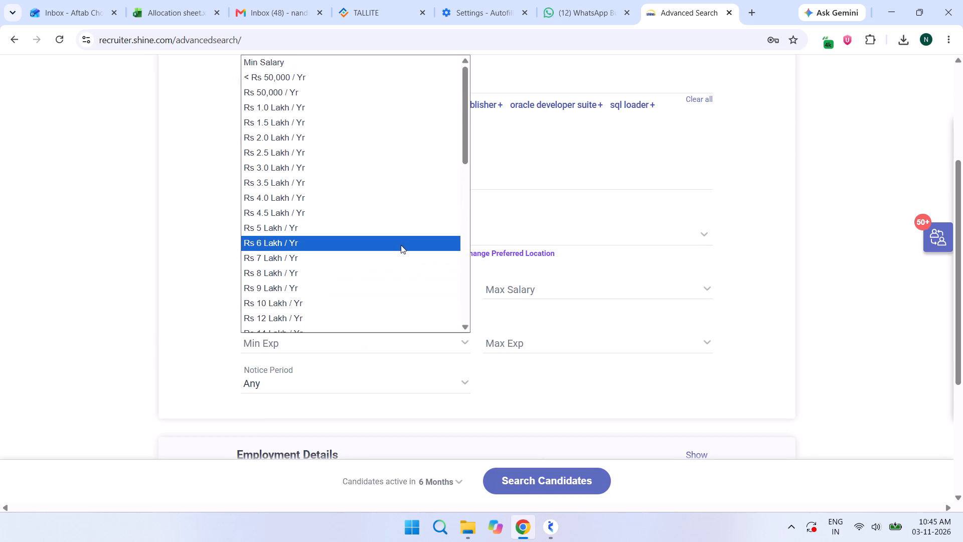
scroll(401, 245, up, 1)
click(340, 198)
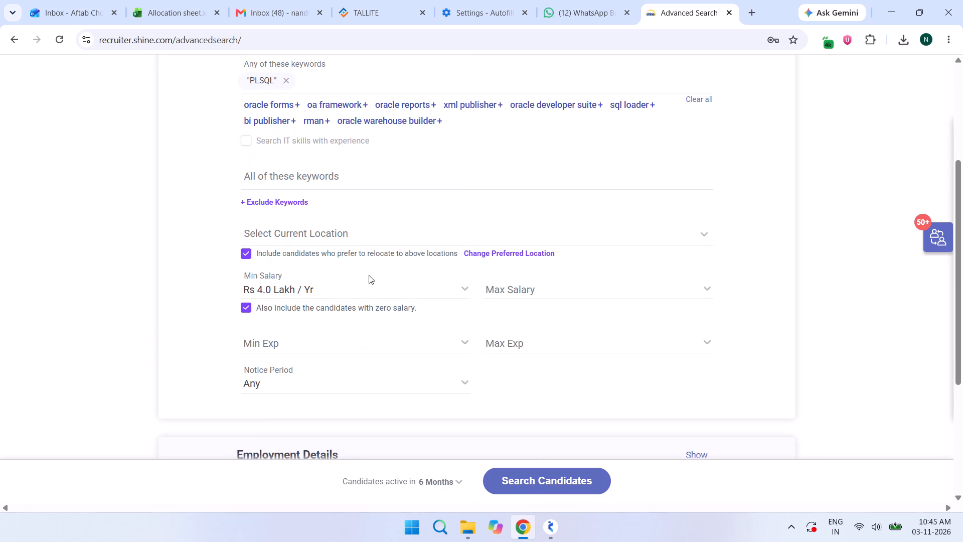
Set the minimum experience to 4 Yrs.
click(356, 347)
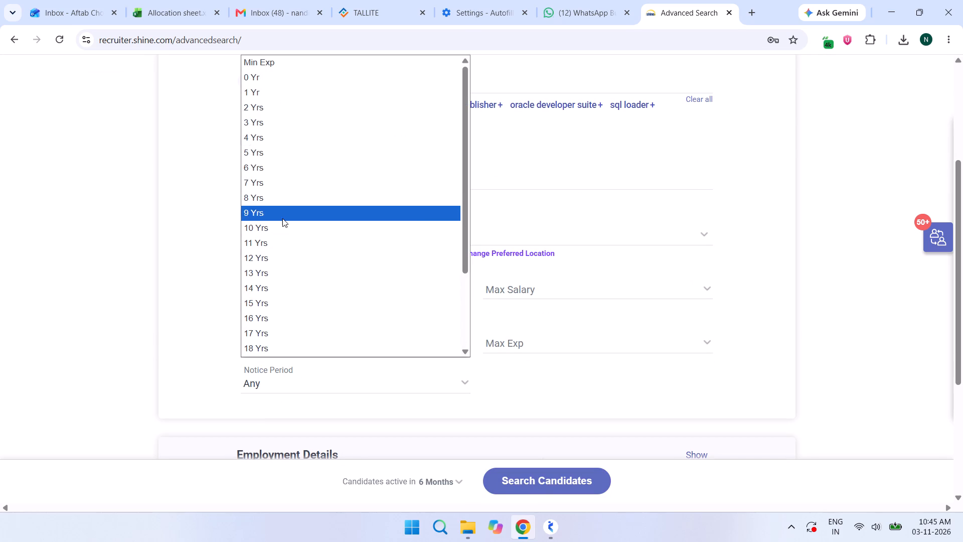
click(261, 141)
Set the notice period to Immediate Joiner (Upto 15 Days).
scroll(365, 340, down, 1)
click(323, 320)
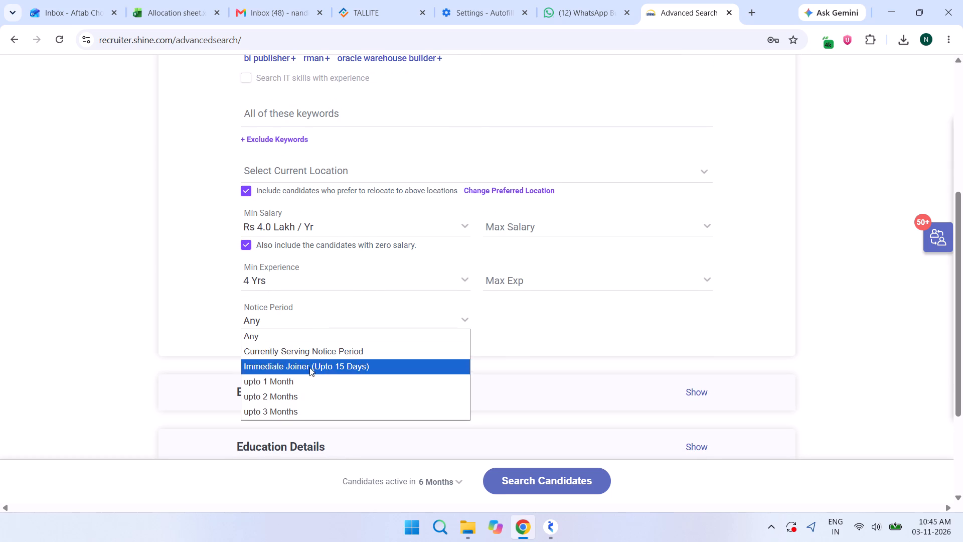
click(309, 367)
Search the current locations for "mum" and add Mumbai City as the candidates' current location.
scroll(435, 315, up, 1)
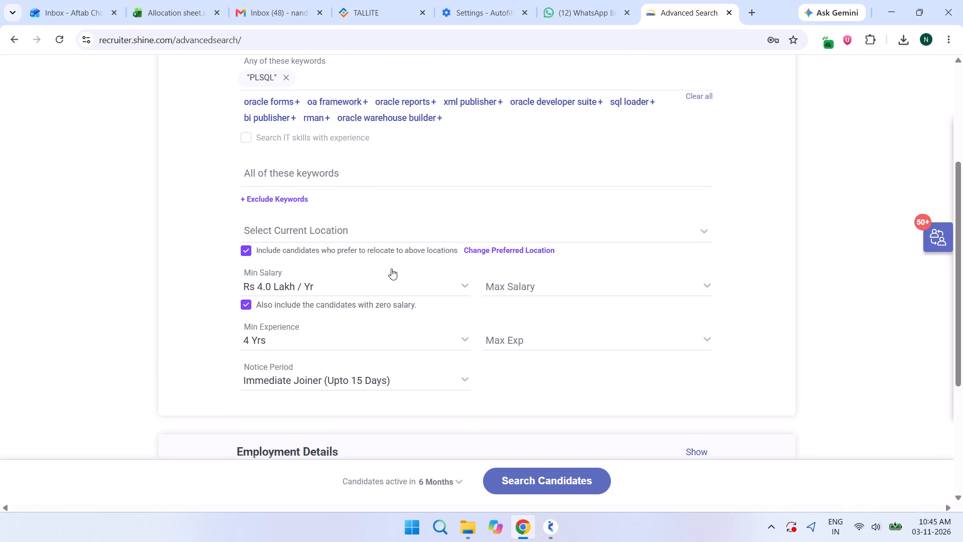
click(363, 231)
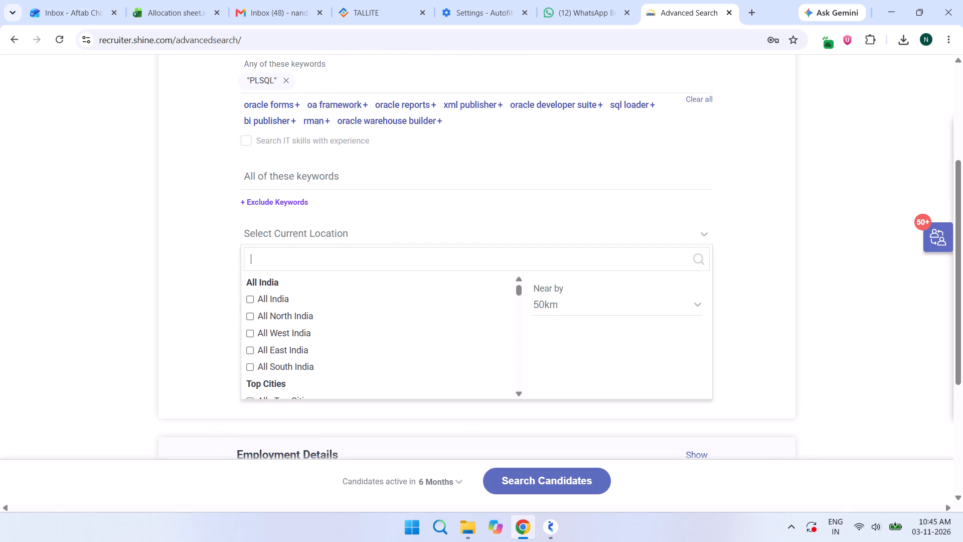
text(mum)
click(255, 326)
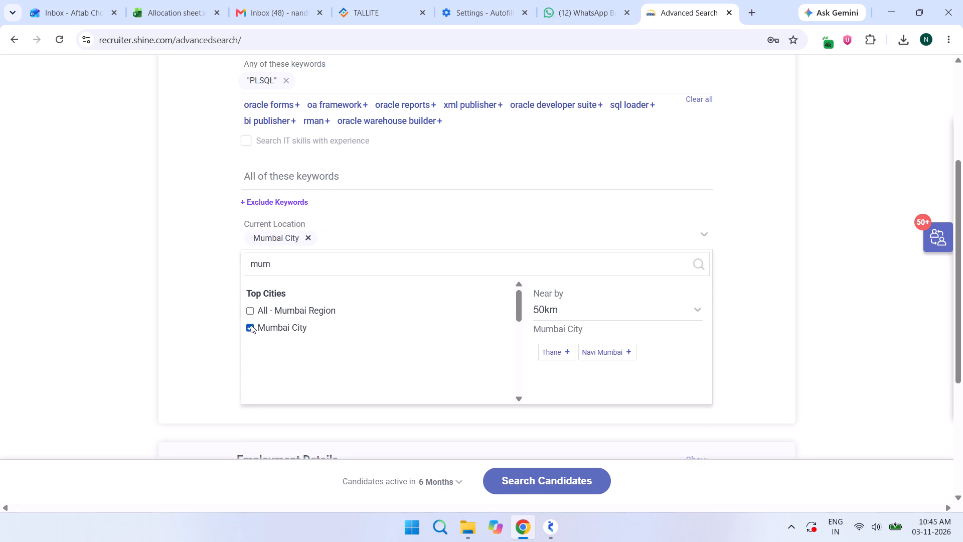
click(202, 279)
Change the minimum salary to Rs 6 Lakh / Yr.
scroll(201, 278, up, 1)
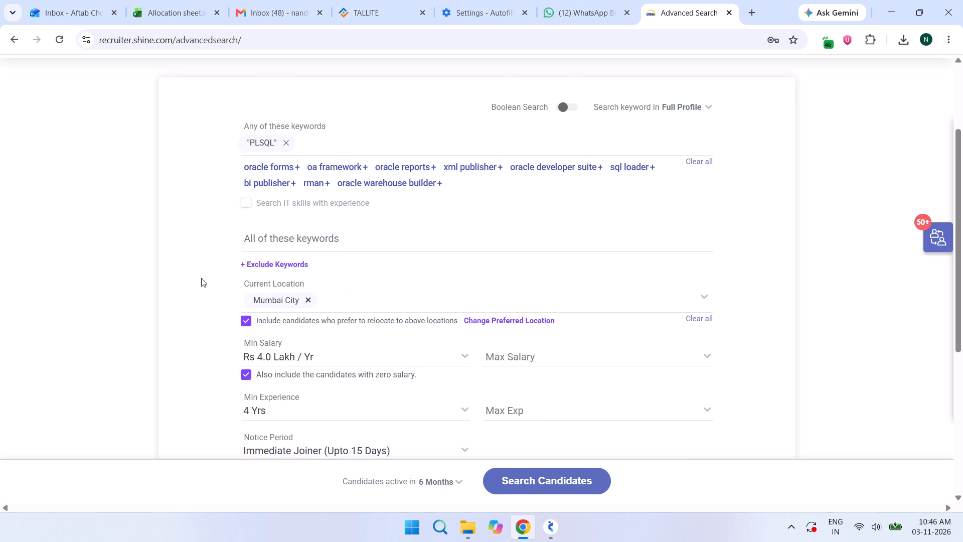
click(376, 359)
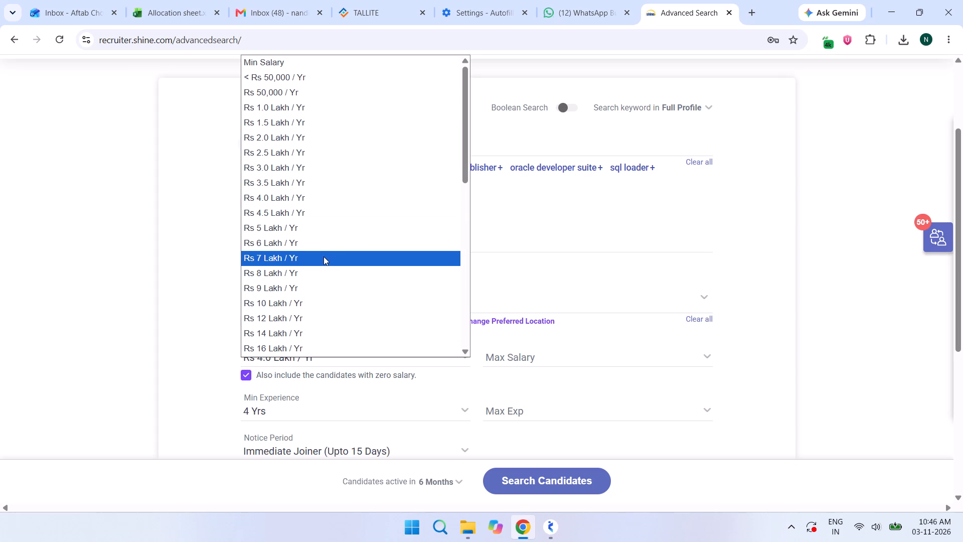
click(309, 237)
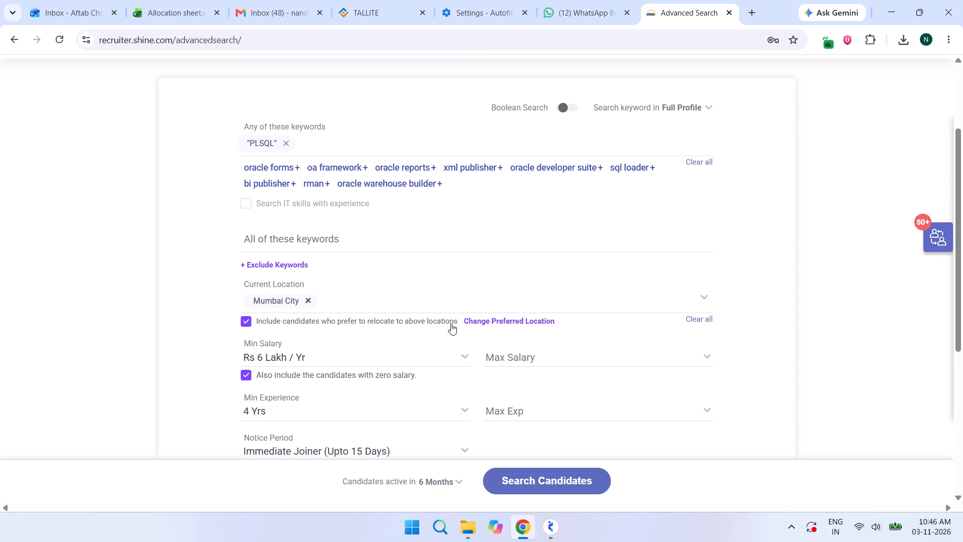
Change the notice period to Currently Serving Notice Period.
scroll(492, 357, down, 2)
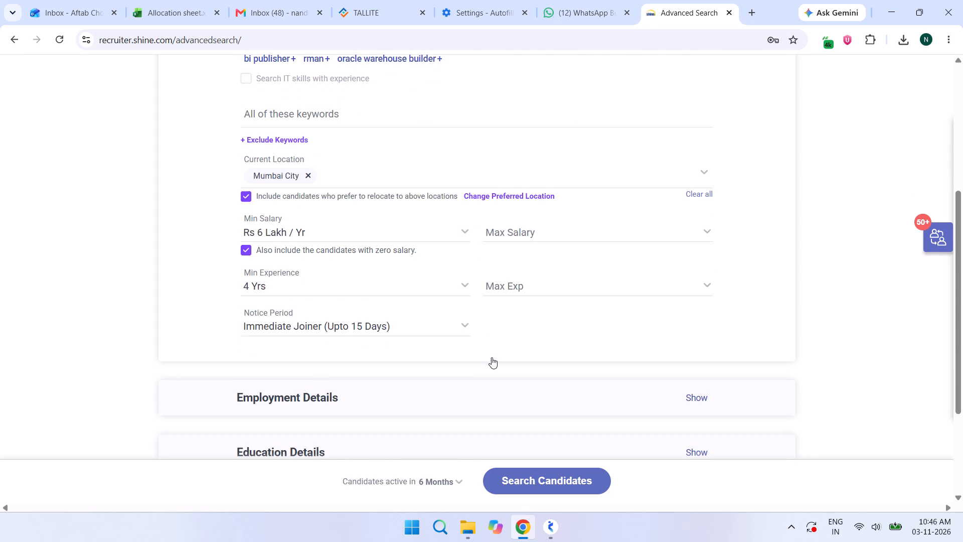
click(459, 324)
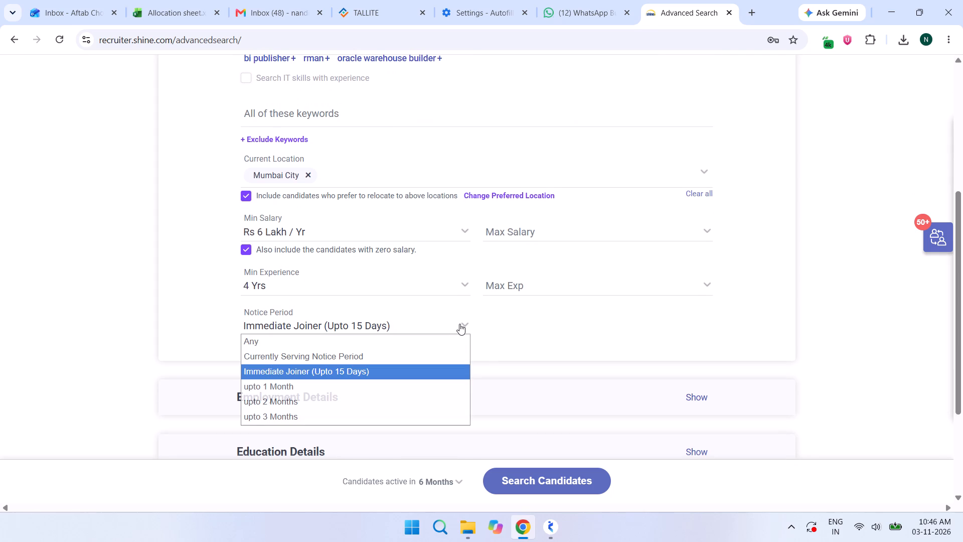
click(354, 351)
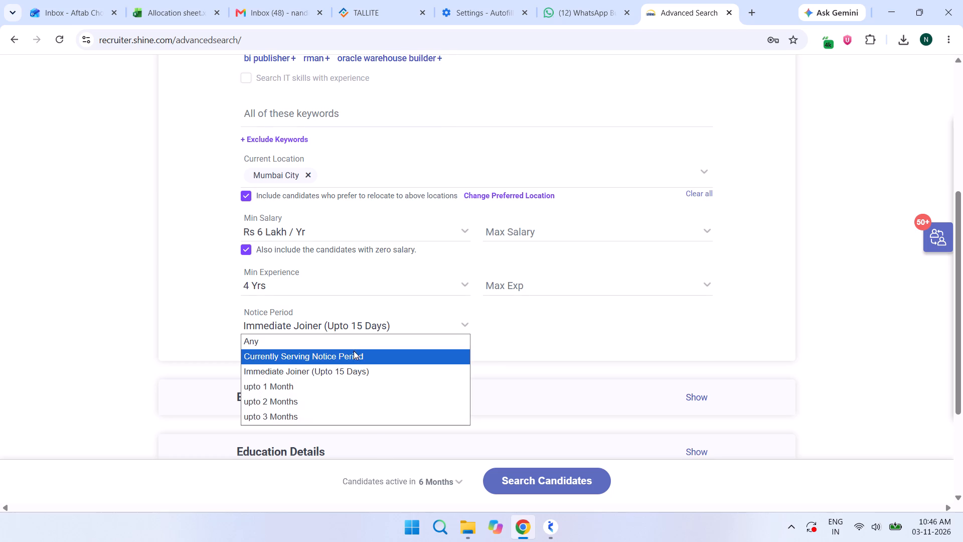
Expand the Employment Details section, look over its optional criteria, and review the rest of the candidate search form.
scroll(240, 329, down, 4)
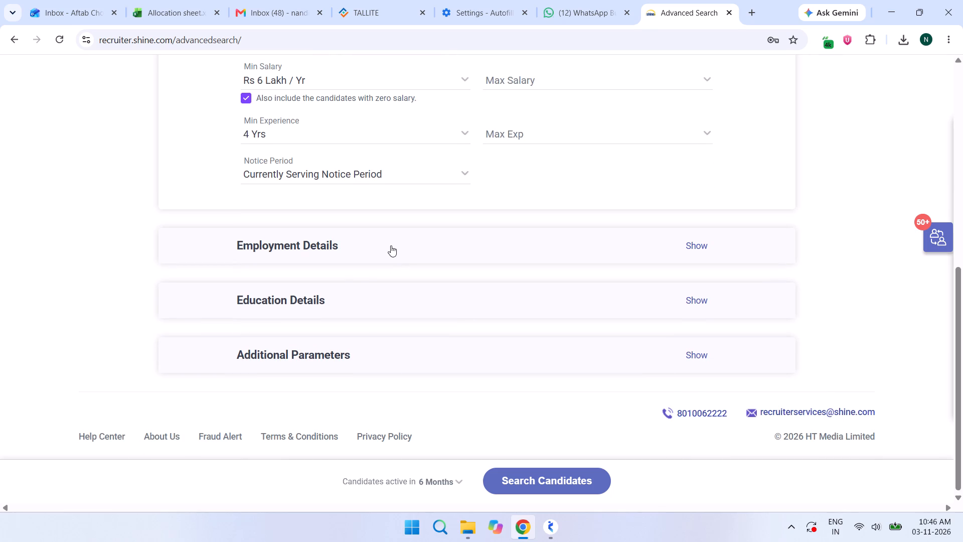
click(690, 240)
scroll(426, 270, down, 1)
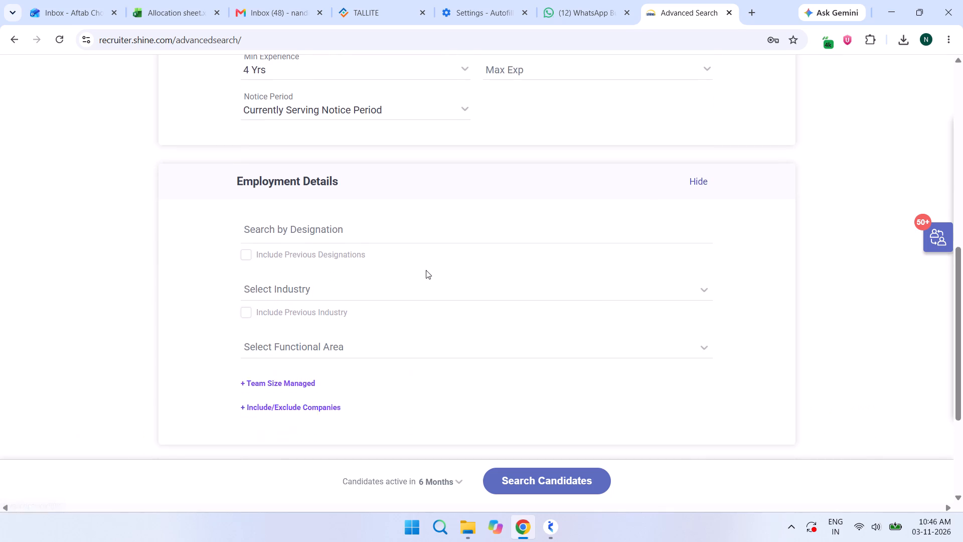
scroll(426, 270, down, 4)
scroll(424, 269, up, 2)
scroll(424, 269, down, 1)
scroll(424, 269, up, 6)
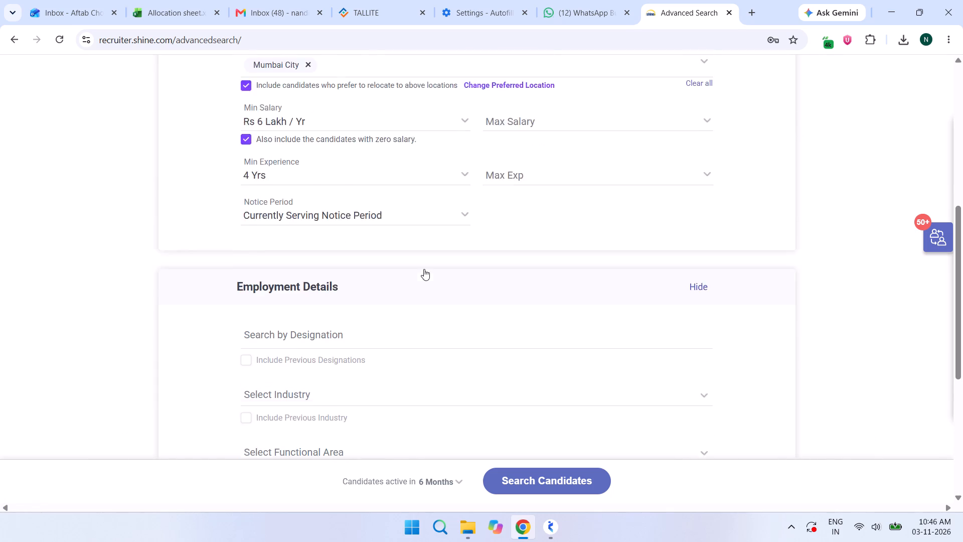
scroll(424, 269, down, 1)
scroll(424, 269, up, 8)
scroll(424, 269, down, 1)
scroll(424, 269, up, 2)
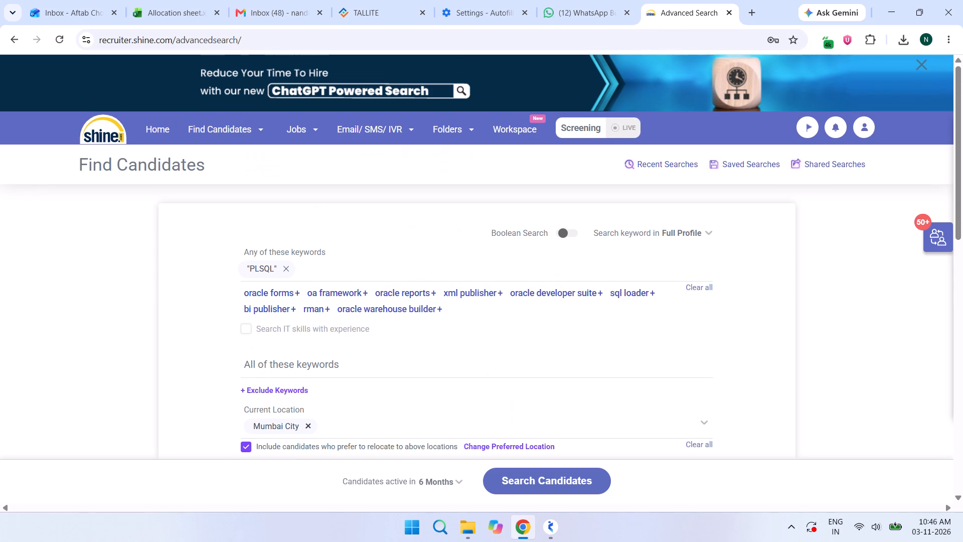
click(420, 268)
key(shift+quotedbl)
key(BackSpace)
Run the candidate search with the PLSQL, Mumbai City, salary, experience and notice period criteria.
click(526, 476)
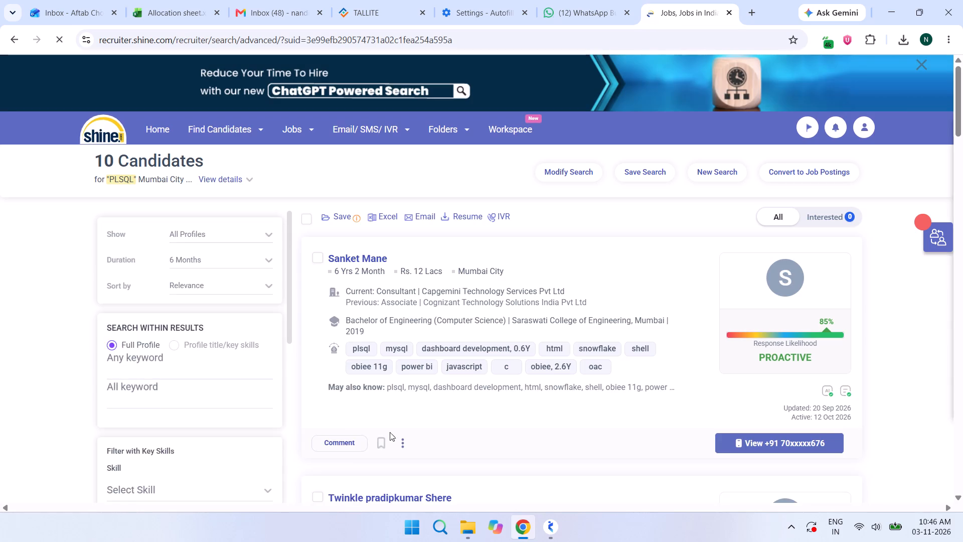
Look through the PLSQL candidate results, comparing experience, salary, location, current role and key skills.
scroll(450, 258, down, 1)
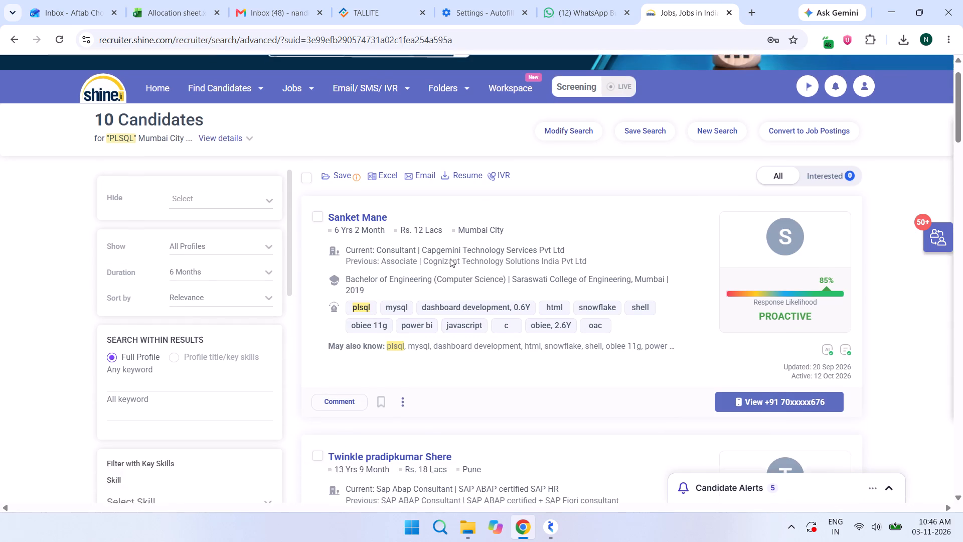
scroll(373, 196, down, 1)
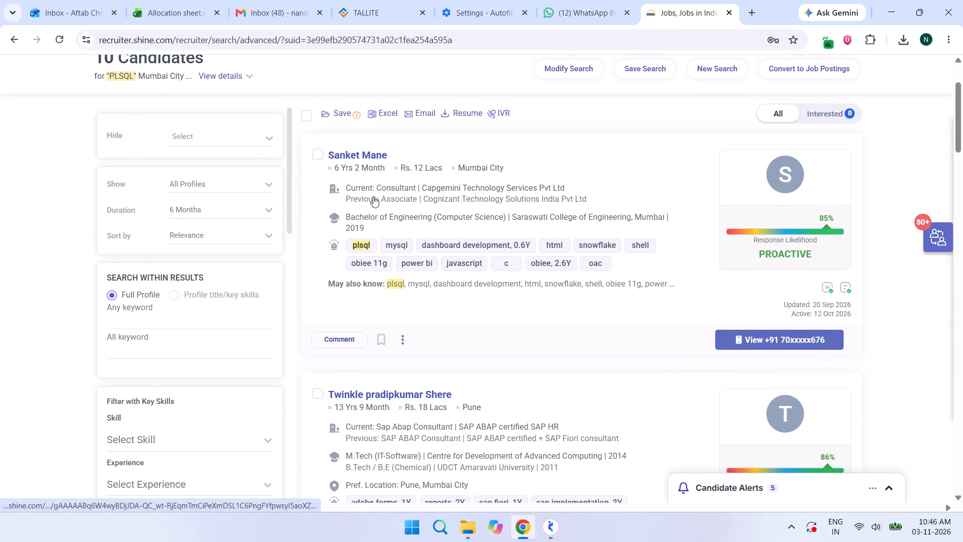
scroll(373, 196, down, 2)
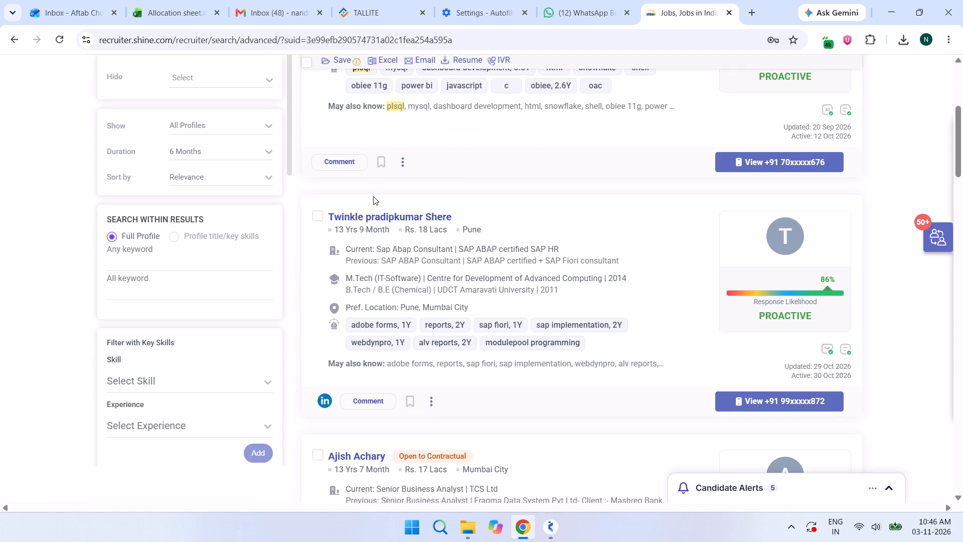
scroll(371, 201, down, 2)
scroll(371, 201, up, 1)
scroll(371, 201, down, 7)
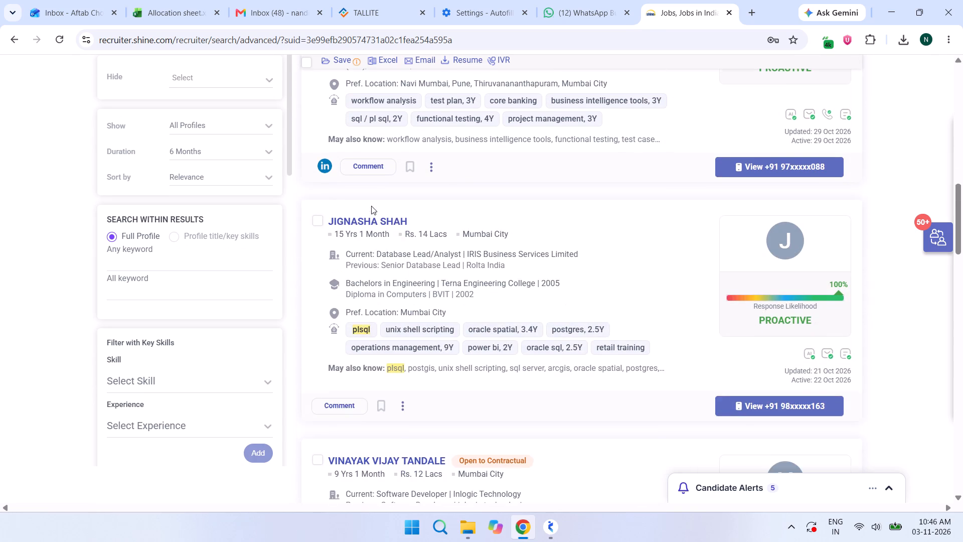
scroll(371, 206, down, 5)
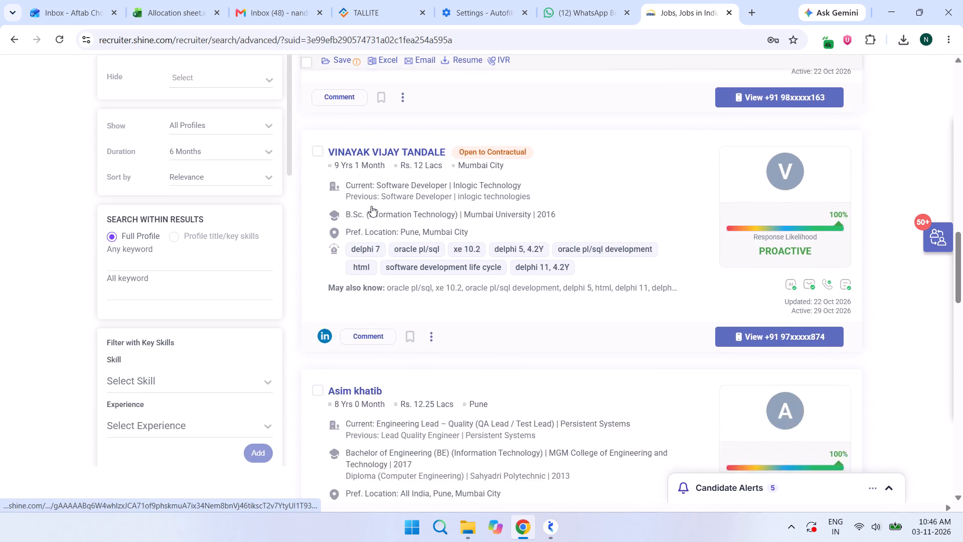
scroll(371, 206, down, 7)
scroll(371, 206, up, 1)
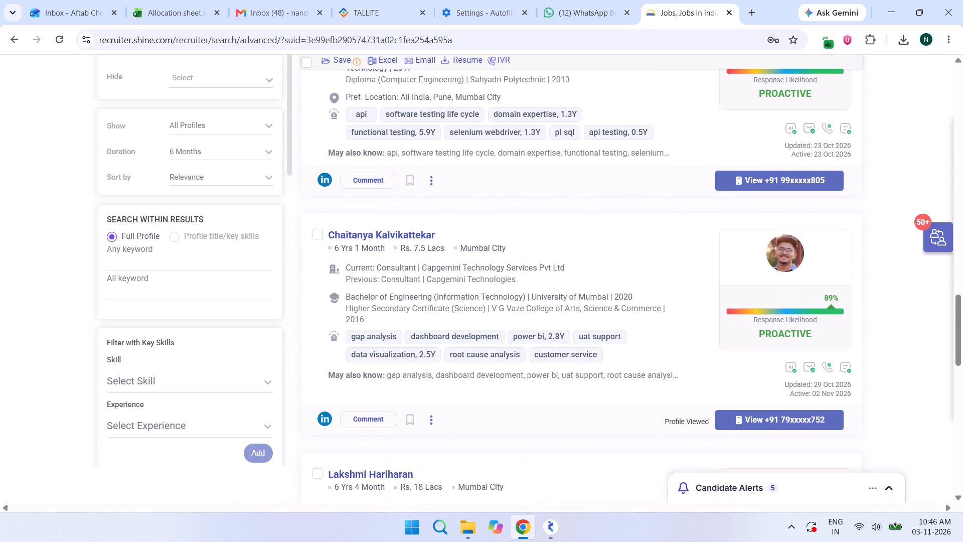
scroll(371, 206, down, 1)
scroll(371, 206, up, 1)
scroll(371, 206, down, 5)
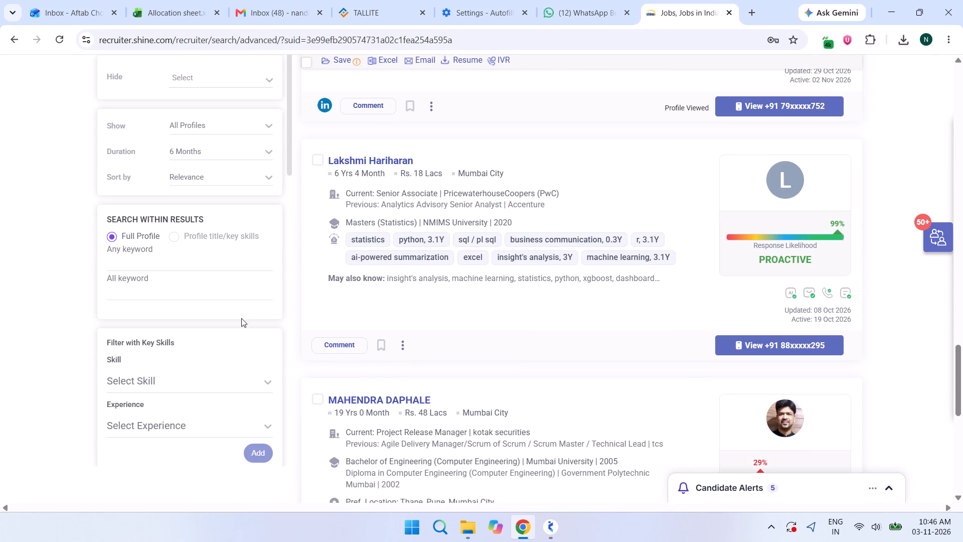
Select Pune in the location filter for the candidate results.
scroll(185, 276, down, 5)
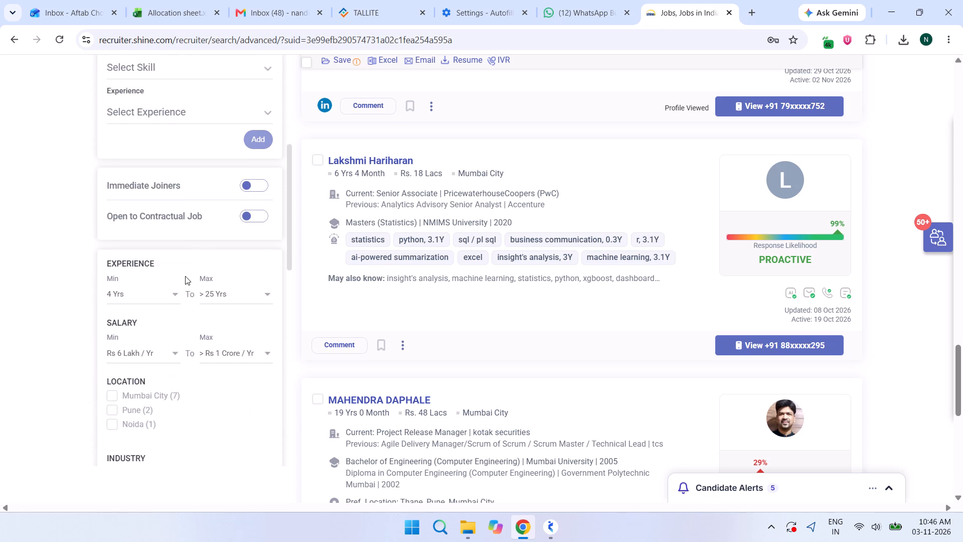
scroll(185, 276, down, 3)
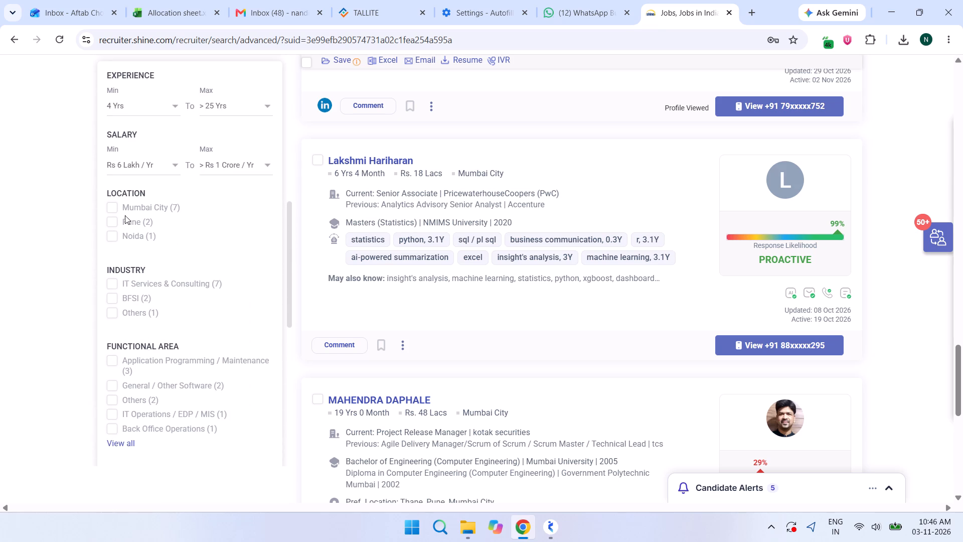
click(117, 221)
Reopen the PLSQL candidate search form from the results to modify its criteria.
scroll(200, 273, up, 4)
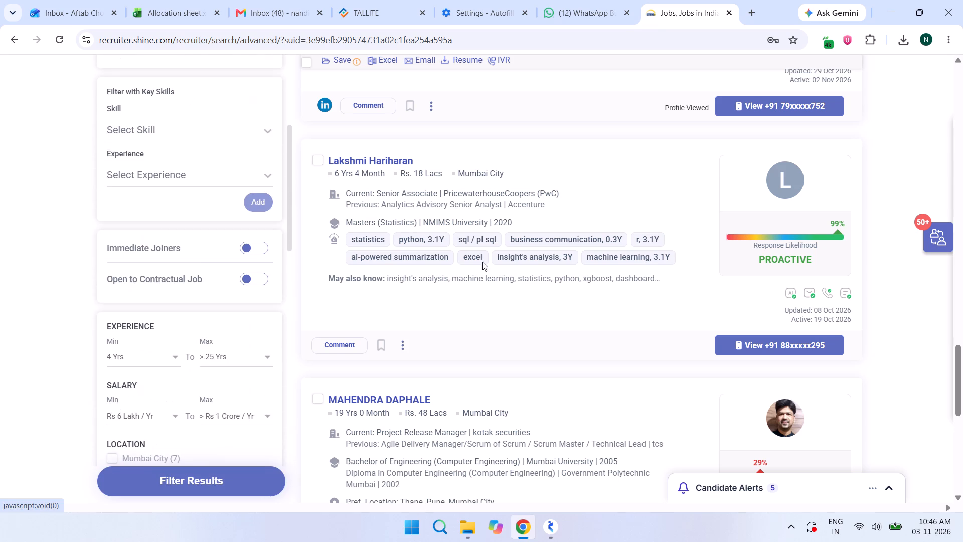
scroll(527, 264, up, 3)
scroll(614, 217, up, 7)
scroll(625, 201, down, 3)
scroll(625, 201, up, 2)
scroll(869, 157, down, 1)
scroll(905, 162, up, 1)
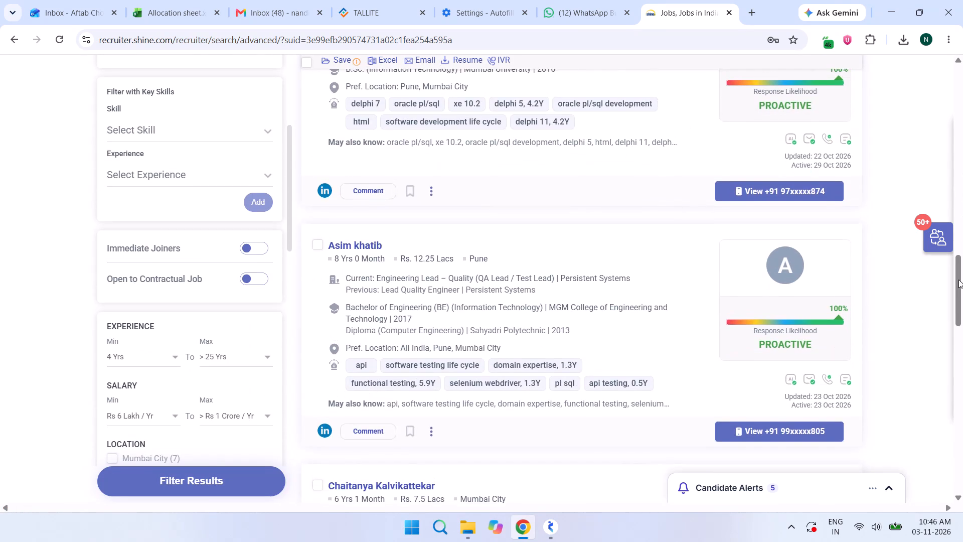
drag(959, 303, 962, 36)
click(591, 172)
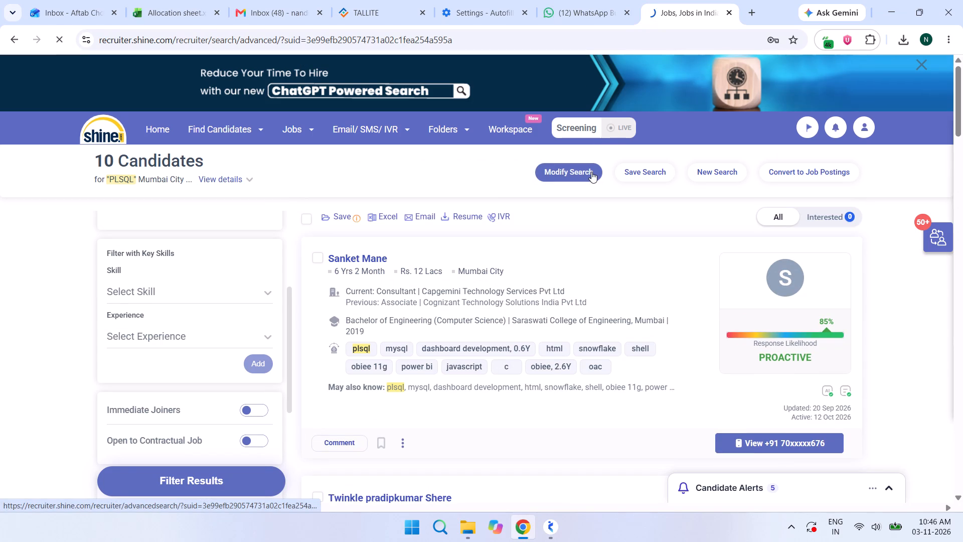
Remove Mumbai City from the current location criterion.
scroll(344, 314, down, 2)
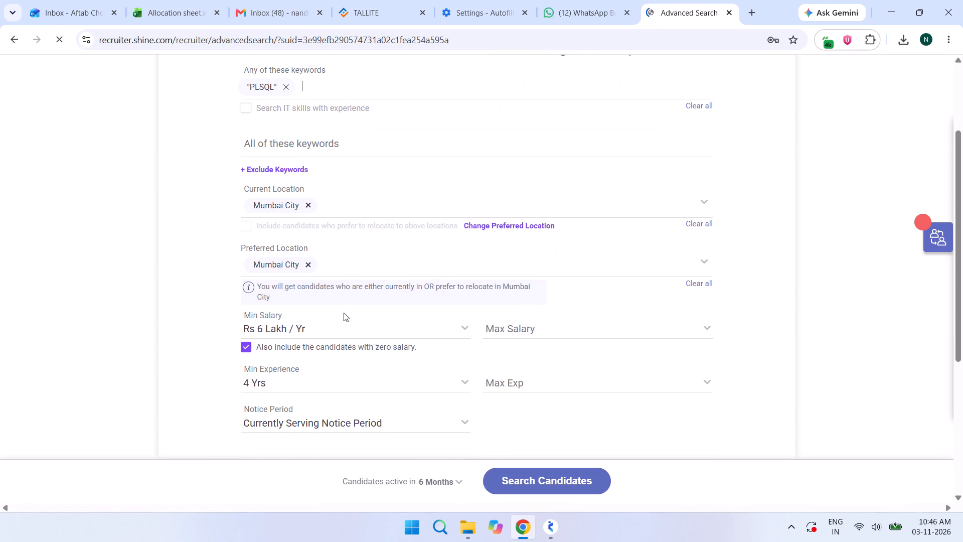
click(307, 204)
click(308, 243)
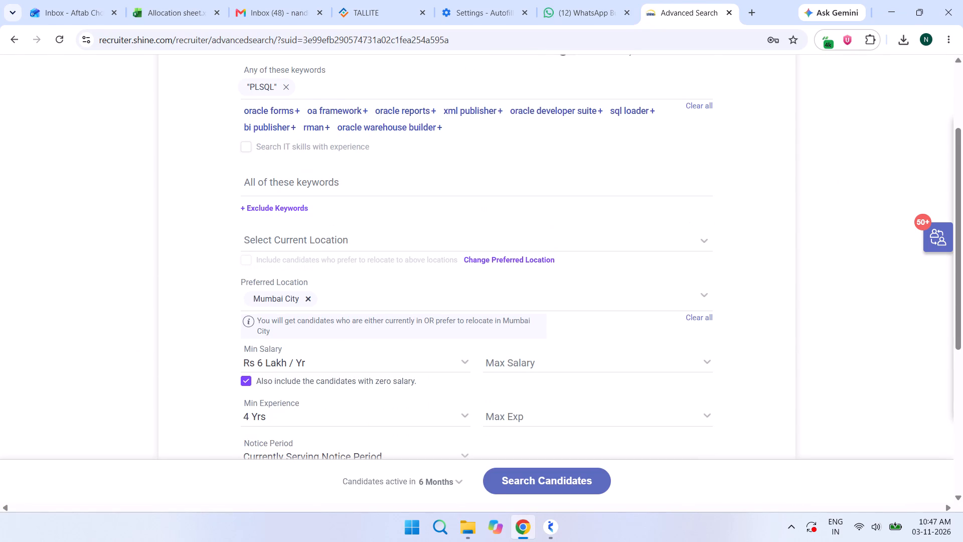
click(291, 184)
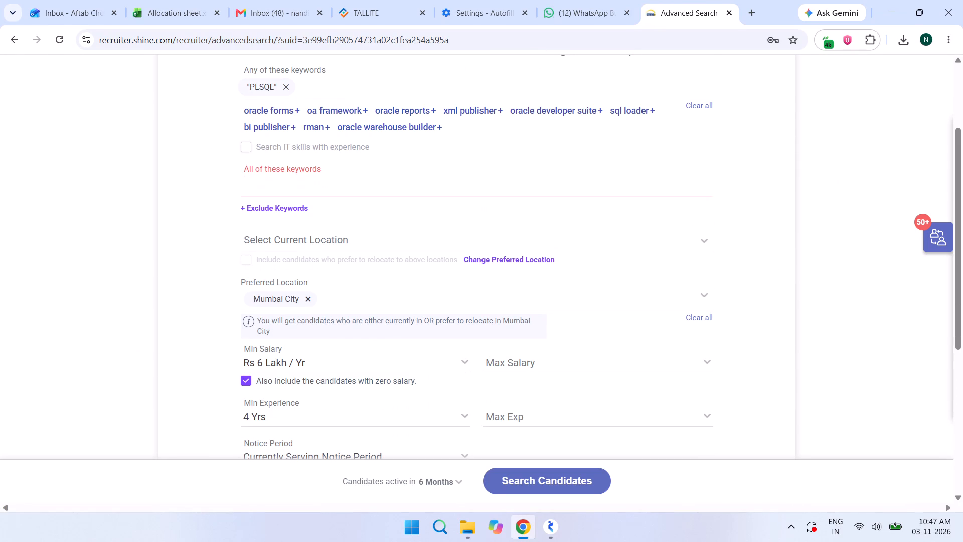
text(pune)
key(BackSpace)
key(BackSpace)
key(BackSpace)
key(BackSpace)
Find Pune in the location choices and set it as the candidates' current location.
click(303, 244)
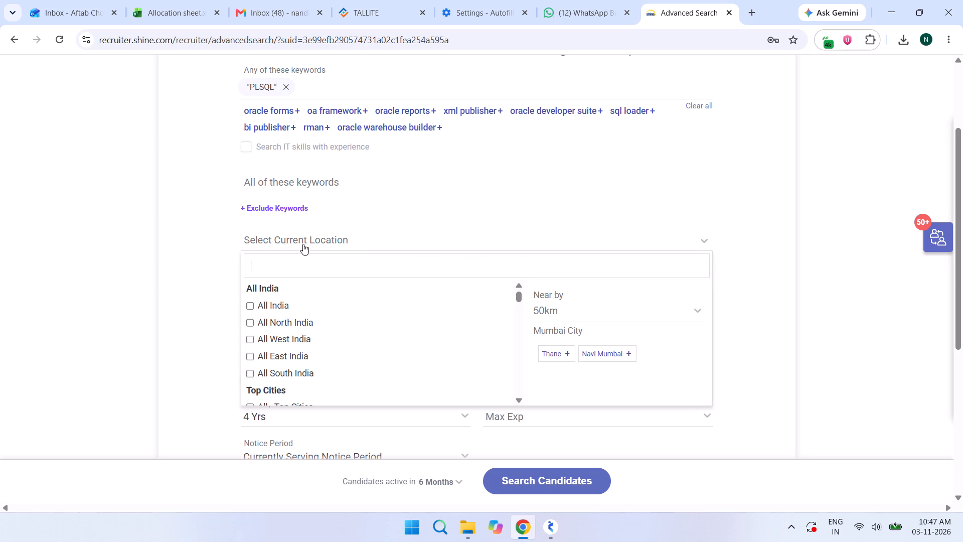
text(pun)
key(e)
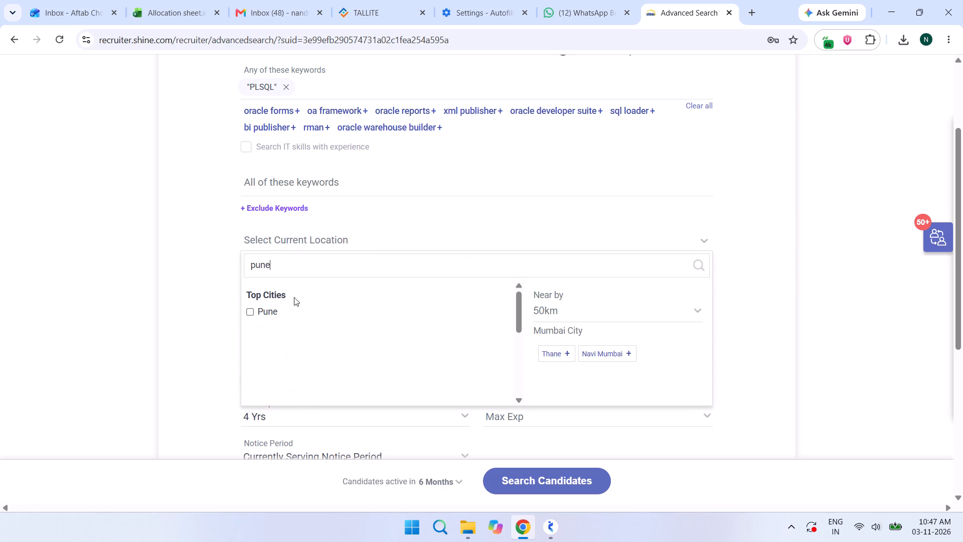
click(252, 310)
click(102, 258)
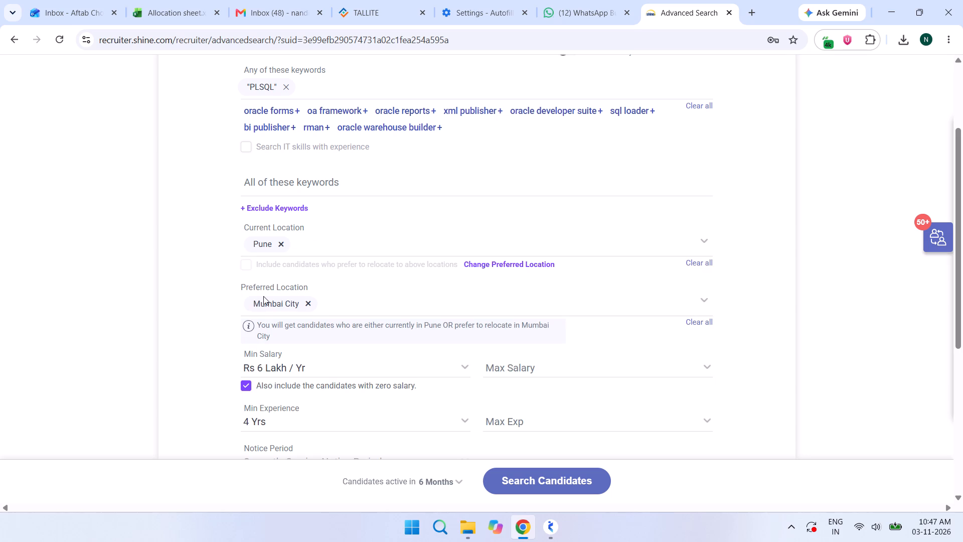
Replace Mumbai City with Pune as the candidates' preferred location.
click(307, 309)
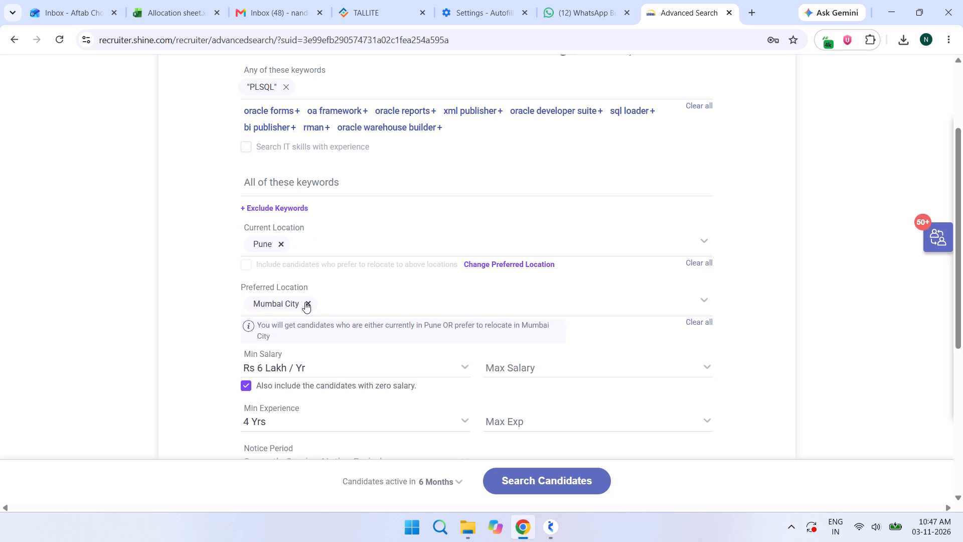
click(310, 302)
click(297, 290)
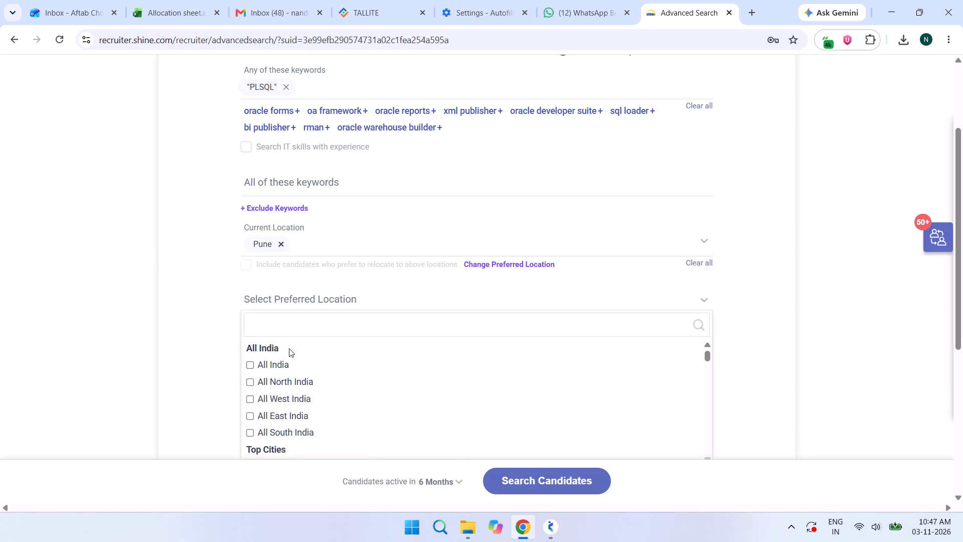
text(pun)
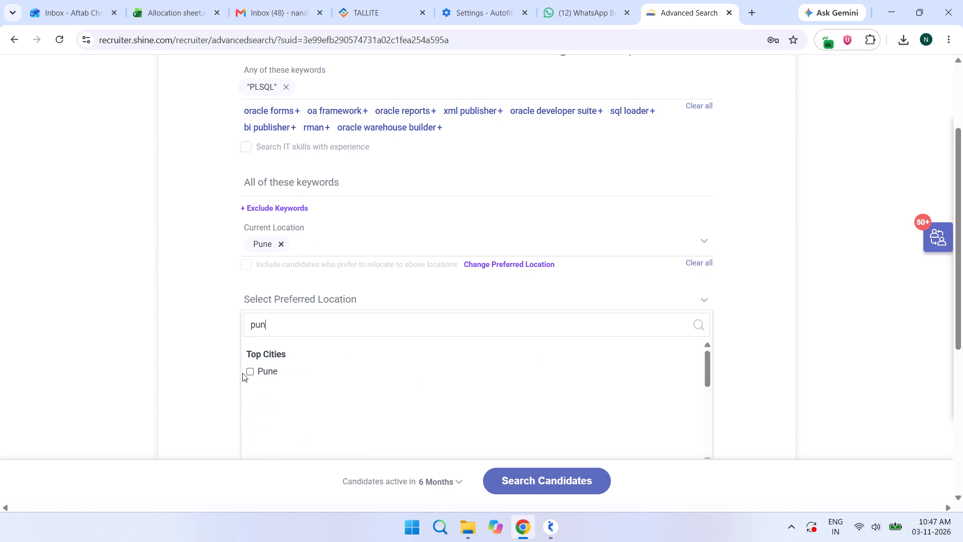
click(255, 375)
click(149, 349)
Enter another quoted keyword starting with "PL alongside PLSQL in the any-of-these keywords criterion.
scroll(201, 306, up, 1)
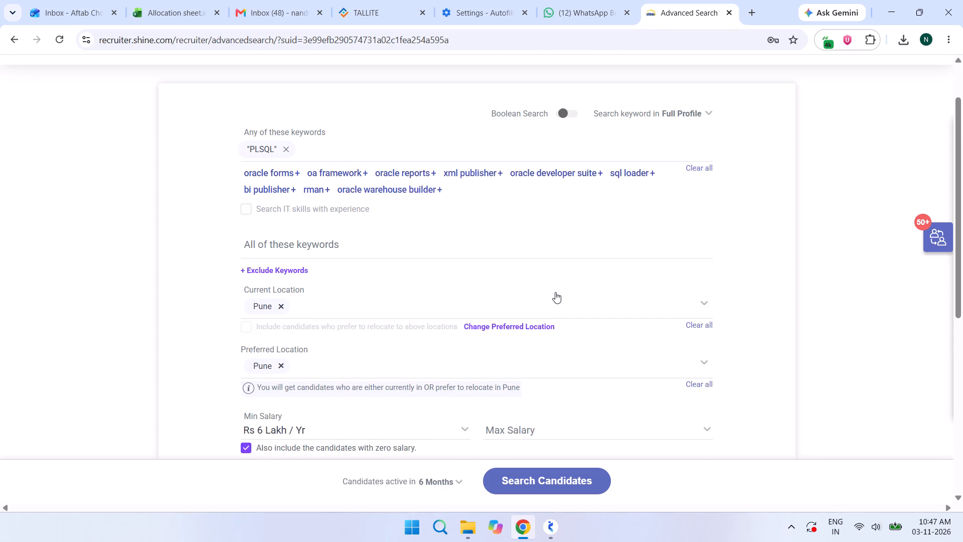
scroll(555, 292, down, 1)
click(353, 92)
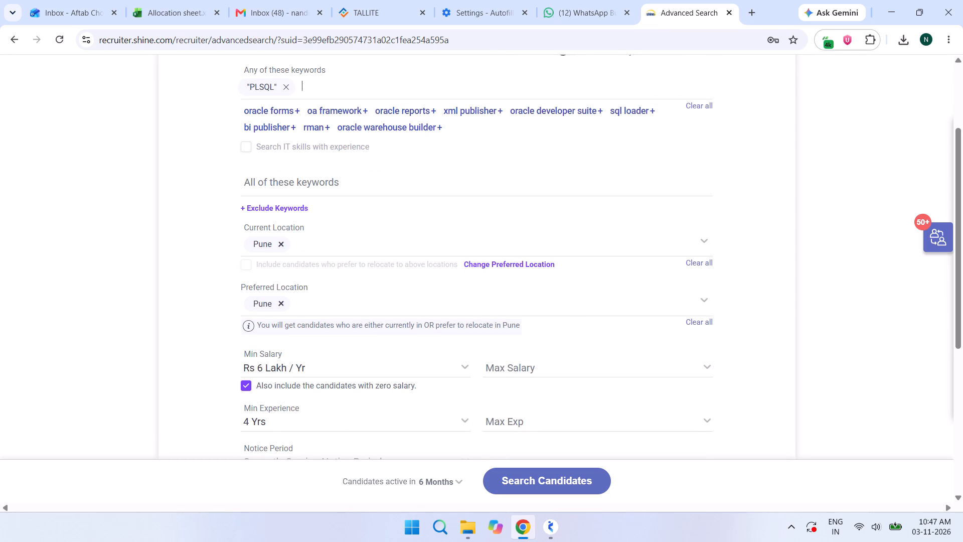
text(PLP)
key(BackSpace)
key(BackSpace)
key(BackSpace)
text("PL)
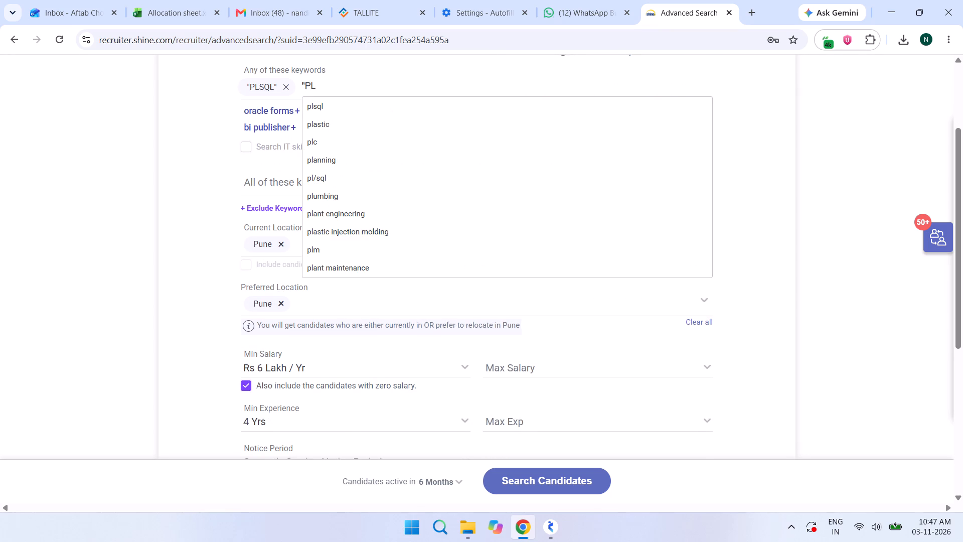
Complete the second quoted keyword in the any-of-these keywords criterion as "PLSQL developer".
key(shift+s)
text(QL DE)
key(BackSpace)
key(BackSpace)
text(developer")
click(152, 179)
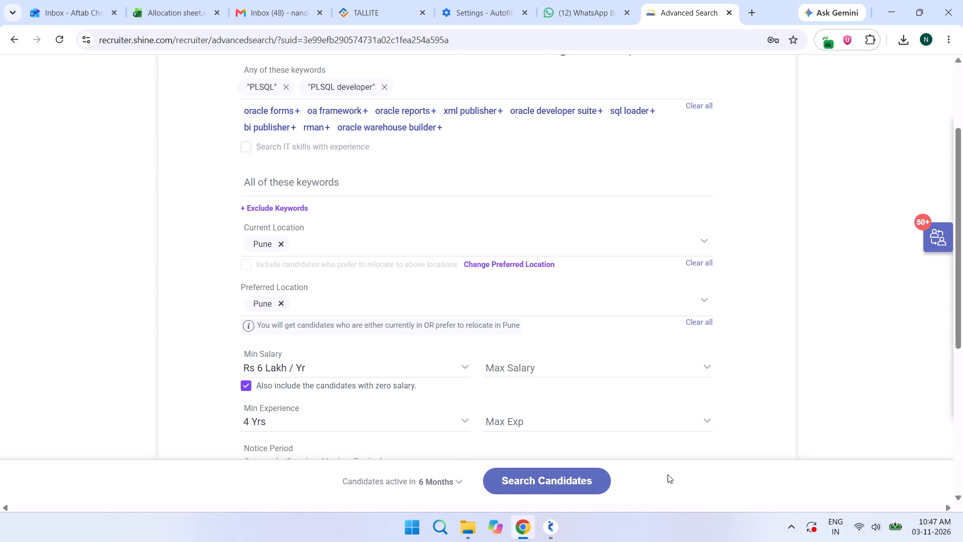
Run the candidate search with the PLSQL keywords and Pune location criteria.
click(595, 479)
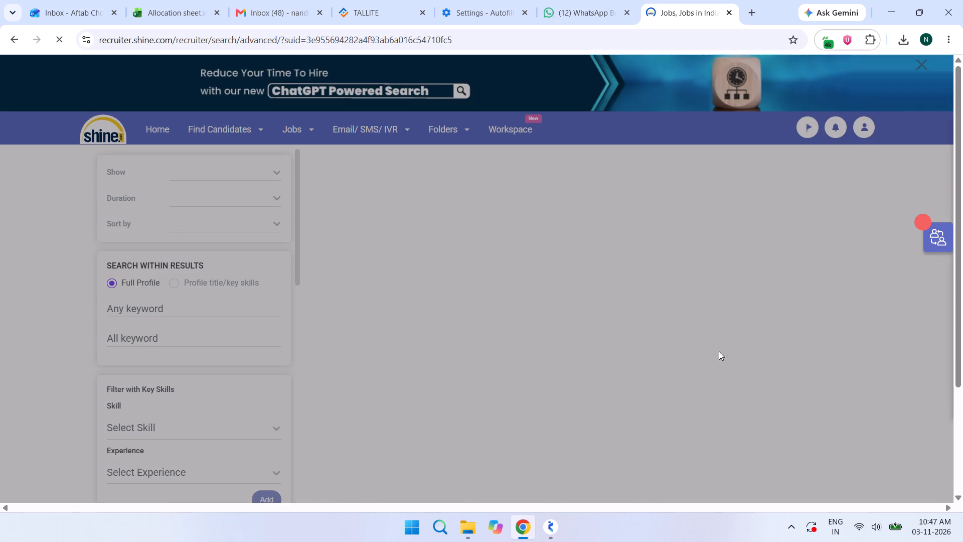
scroll(251, 232, down, 1)
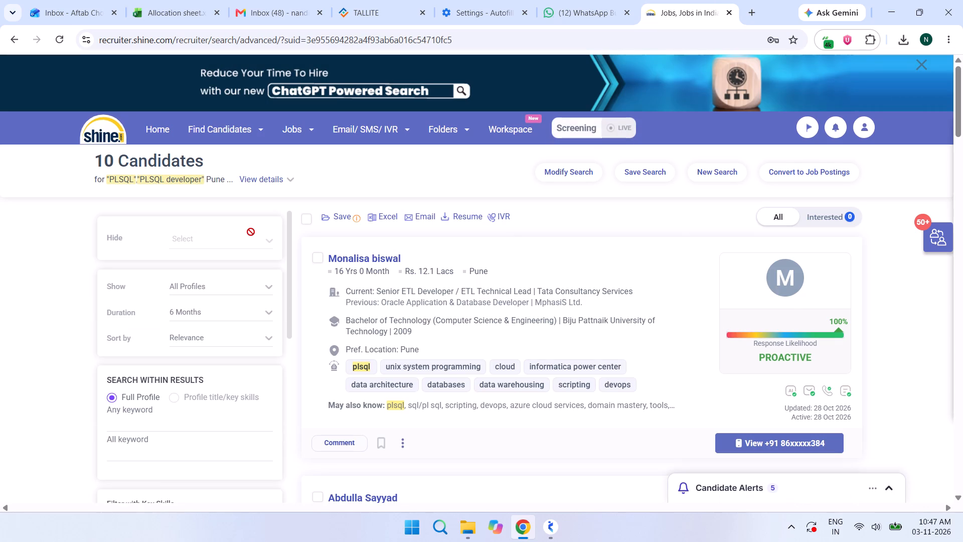
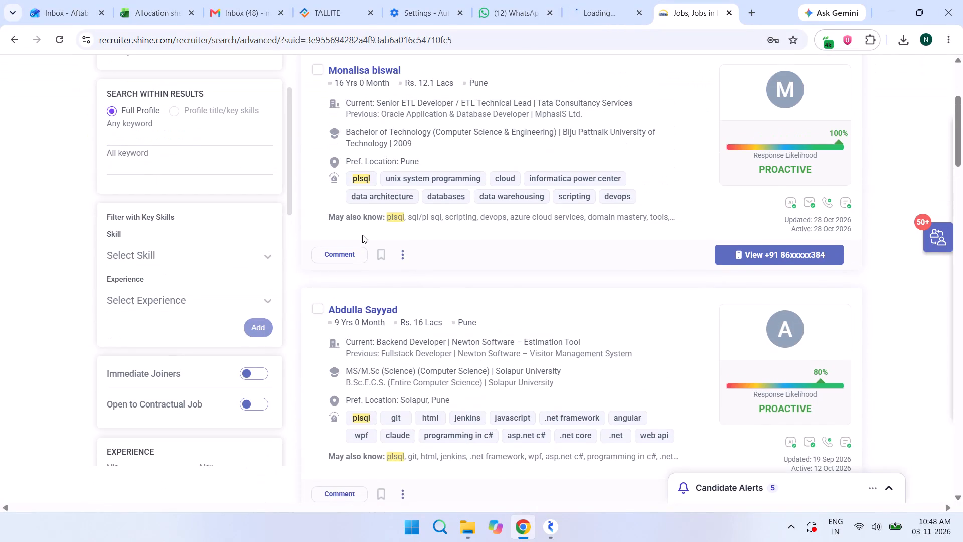
Review the candidate profiles in the search results for PLSQL skills, experience, current location and preferred location.
scroll(362, 235, down, 6)
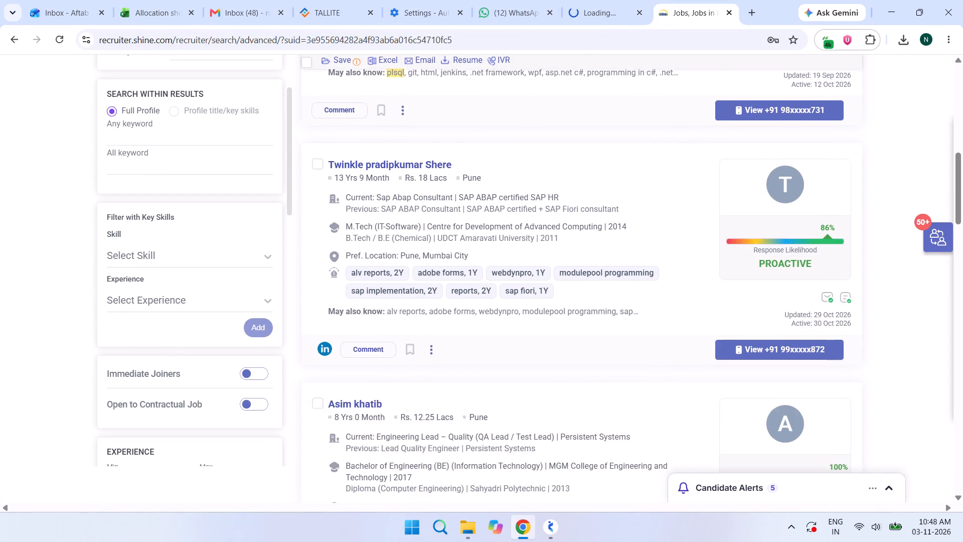
scroll(362, 235, down, 5)
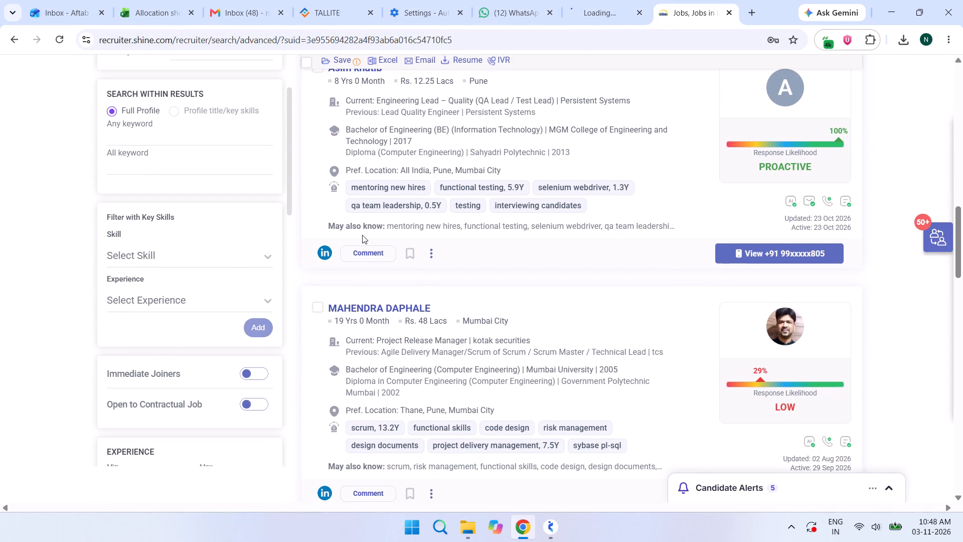
scroll(362, 235, down, 8)
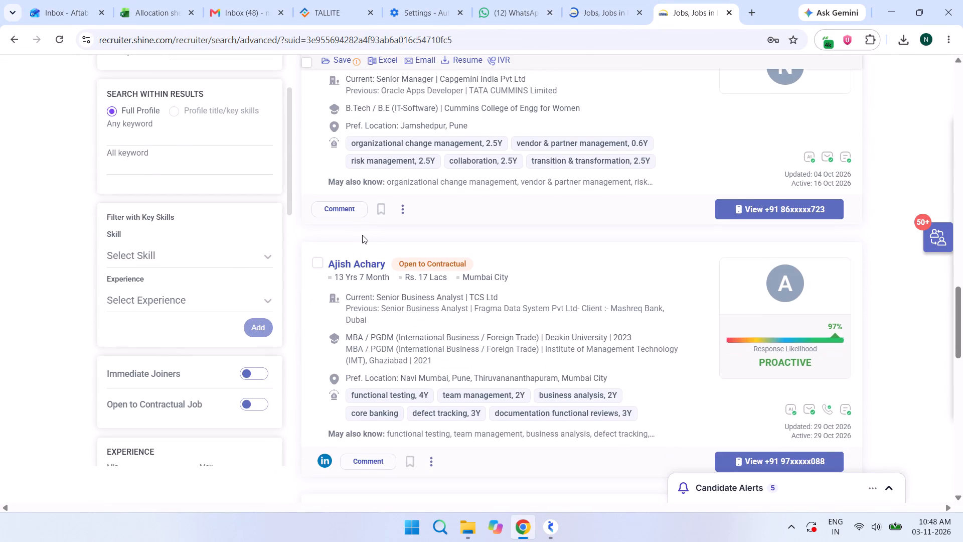
scroll(362, 235, up, 1)
scroll(362, 235, down, 7)
scroll(448, 238, up, 1)
scroll(448, 238, down, 2)
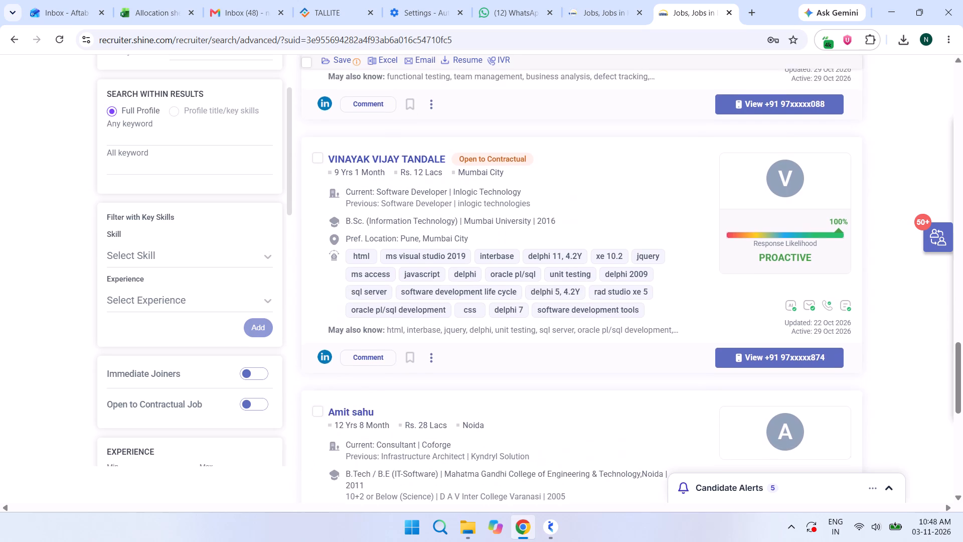
scroll(448, 238, down, 1)
drag(961, 388, 945, 173)
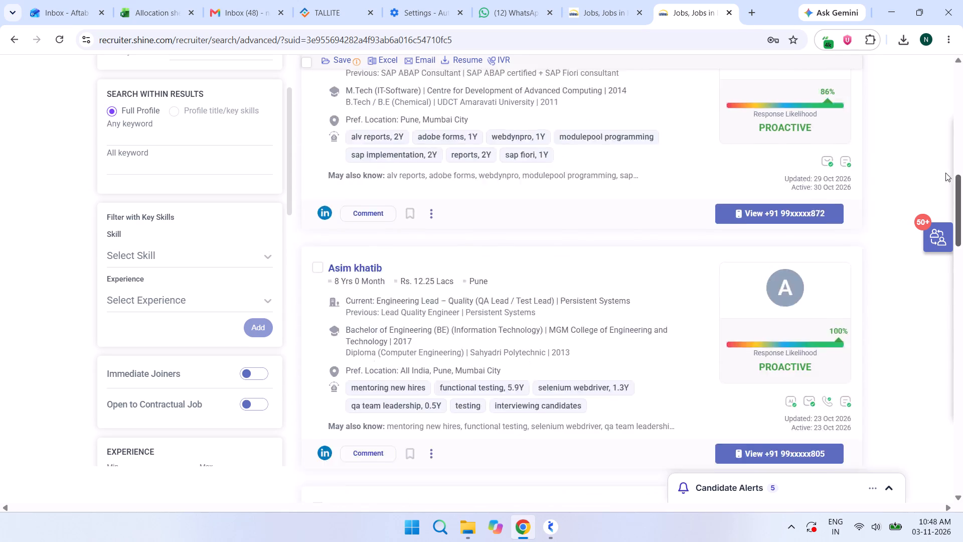
Abandon modifying the separate Pune PLSQL search and close it, returning to the earlier PLSQL Developer results.
drag(945, 173, 944, 147)
drag(958, 193, 953, 105)
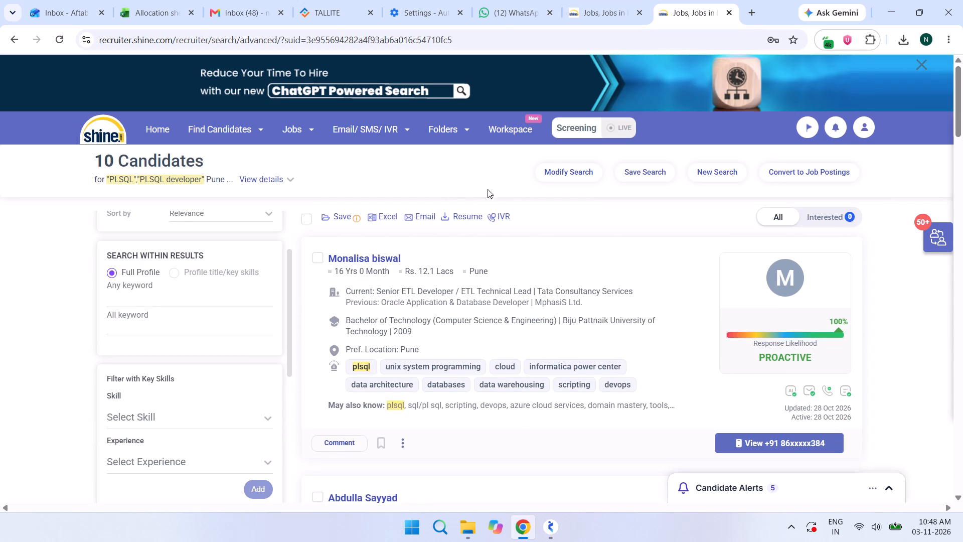
click(557, 171)
click(577, 0)
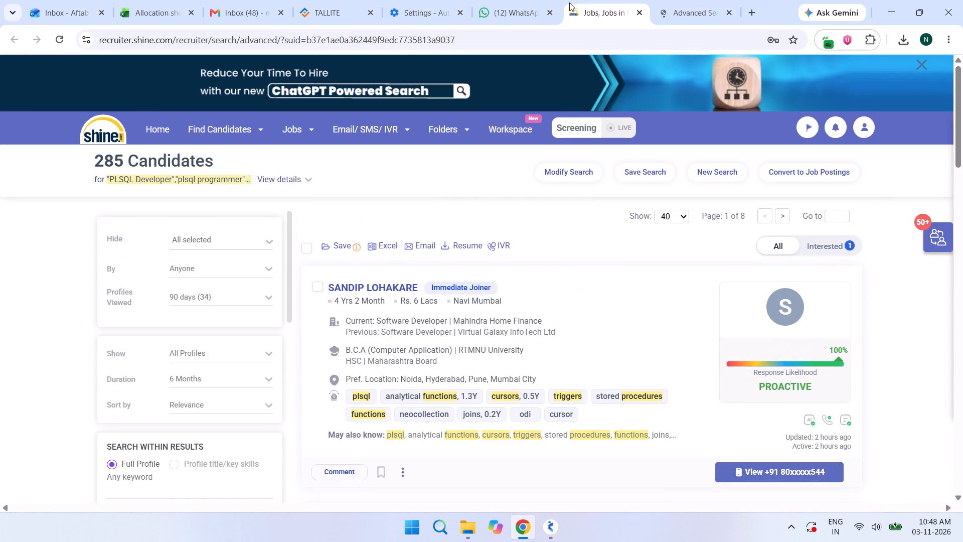
click(712, 10)
click(729, 15)
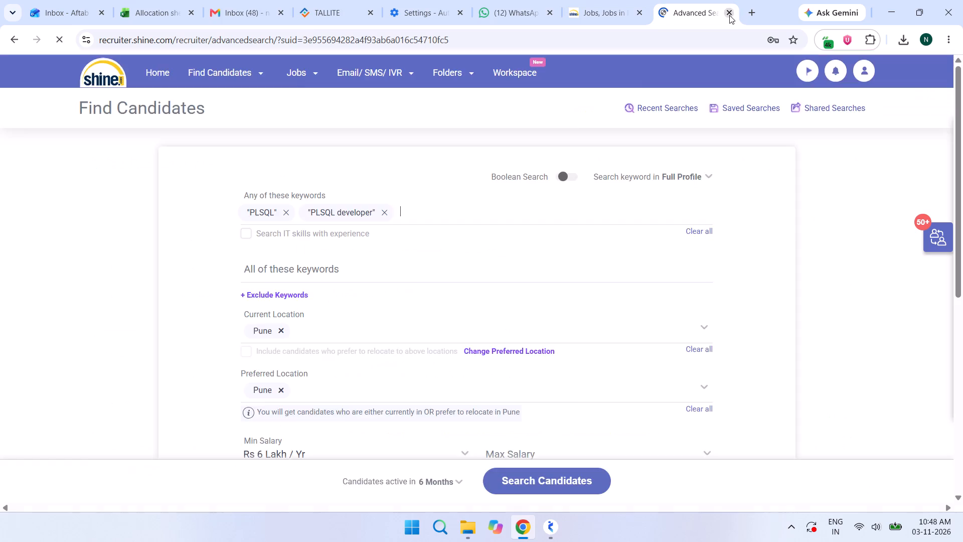
Open the profiles of the Mahindra Home Finance software developer and the Techgate PLSQL developer separately, returning to the results.
click(386, 285)
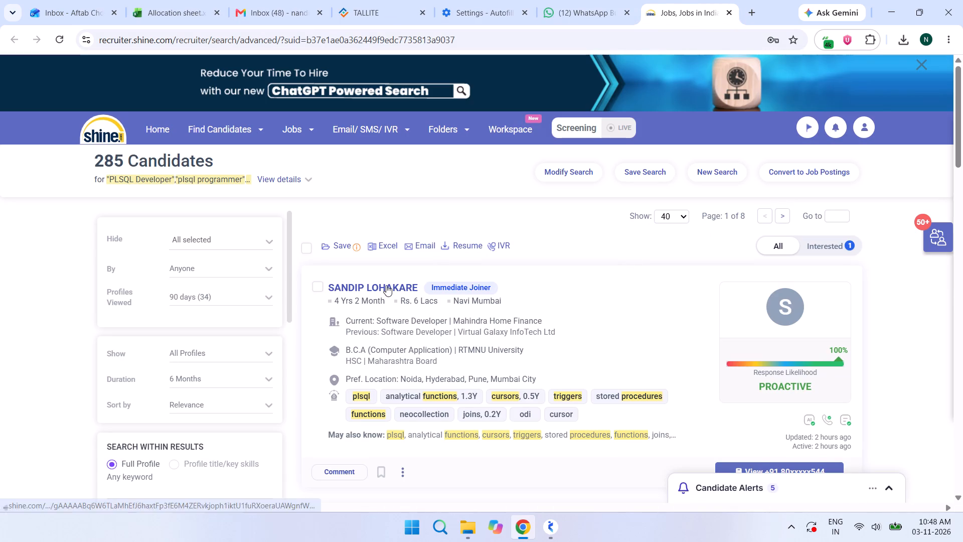
click(563, 9)
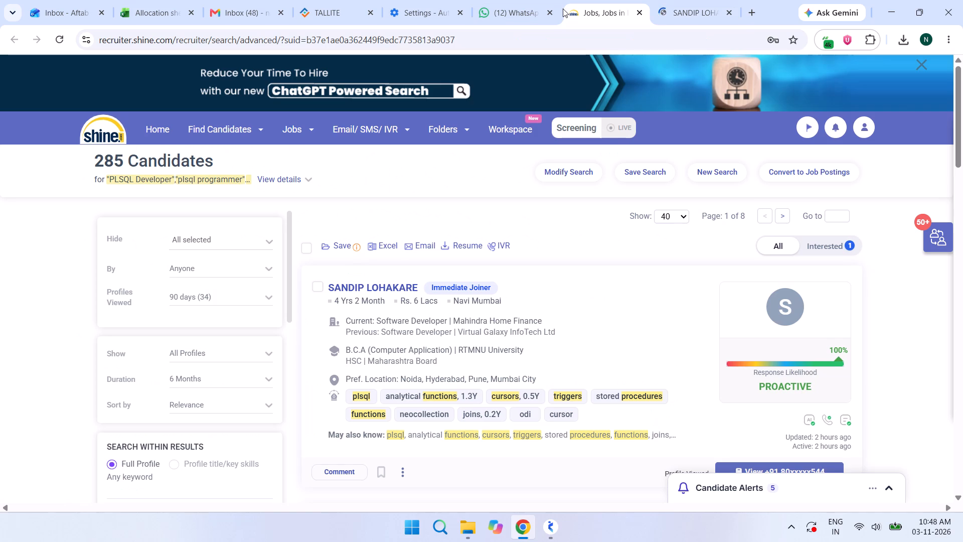
scroll(558, 231, down, 3)
scroll(544, 236, up, 2)
scroll(544, 236, down, 5)
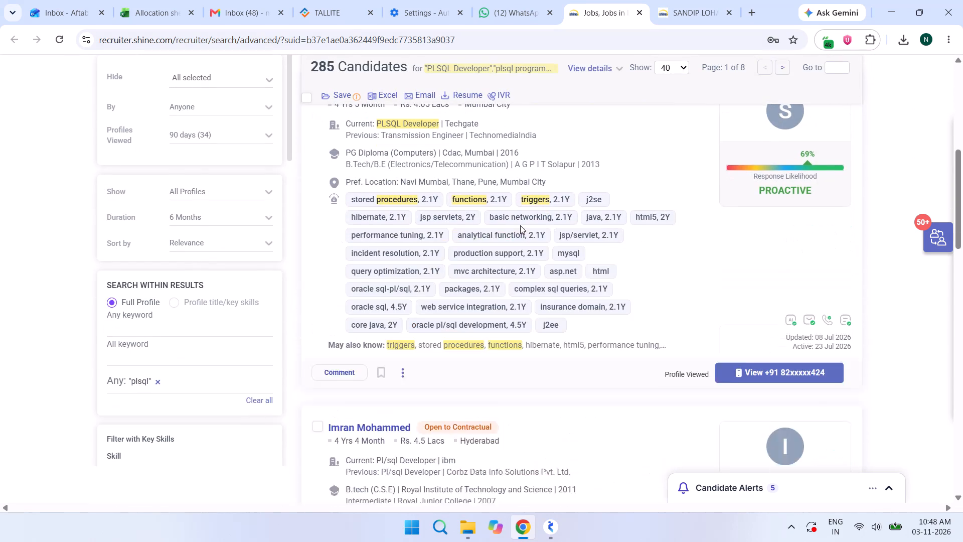
scroll(520, 225, up, 1)
click(371, 157)
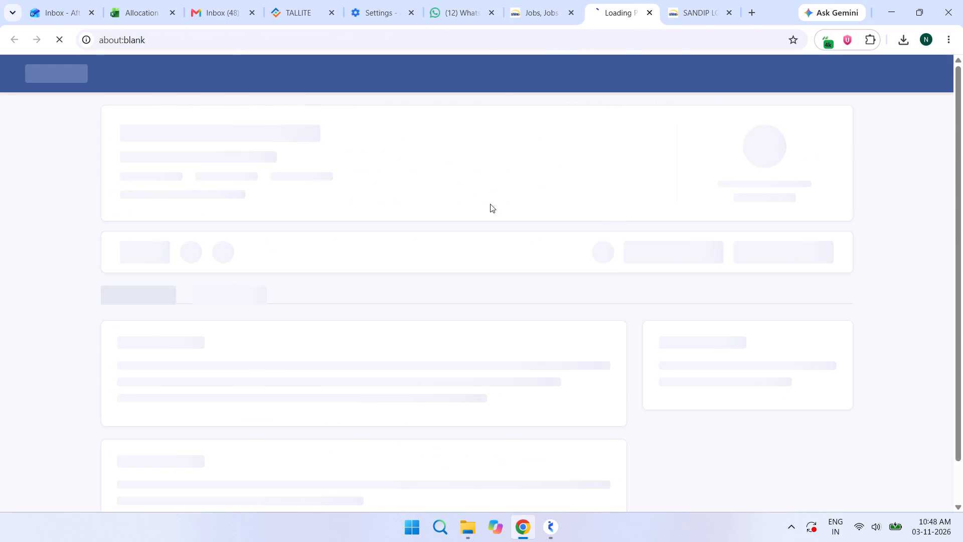
click(540, 4)
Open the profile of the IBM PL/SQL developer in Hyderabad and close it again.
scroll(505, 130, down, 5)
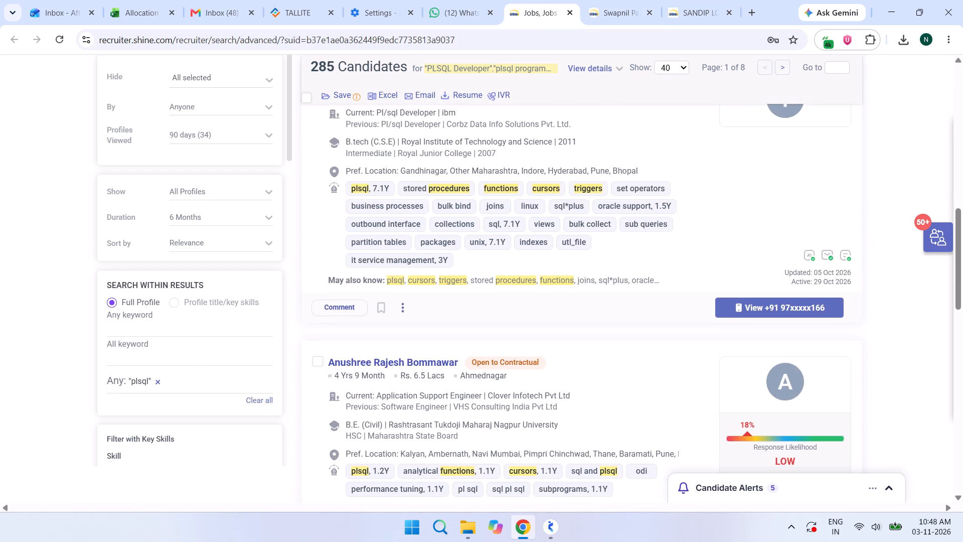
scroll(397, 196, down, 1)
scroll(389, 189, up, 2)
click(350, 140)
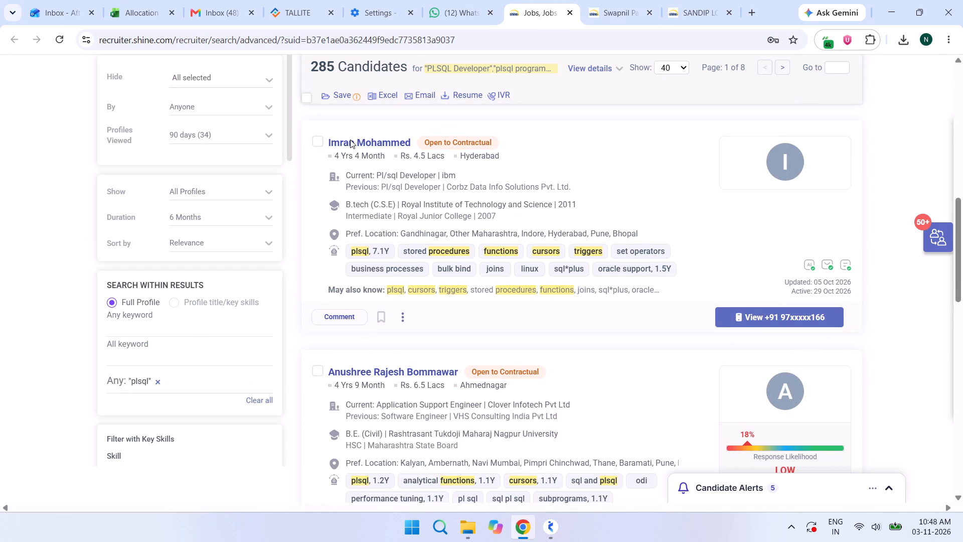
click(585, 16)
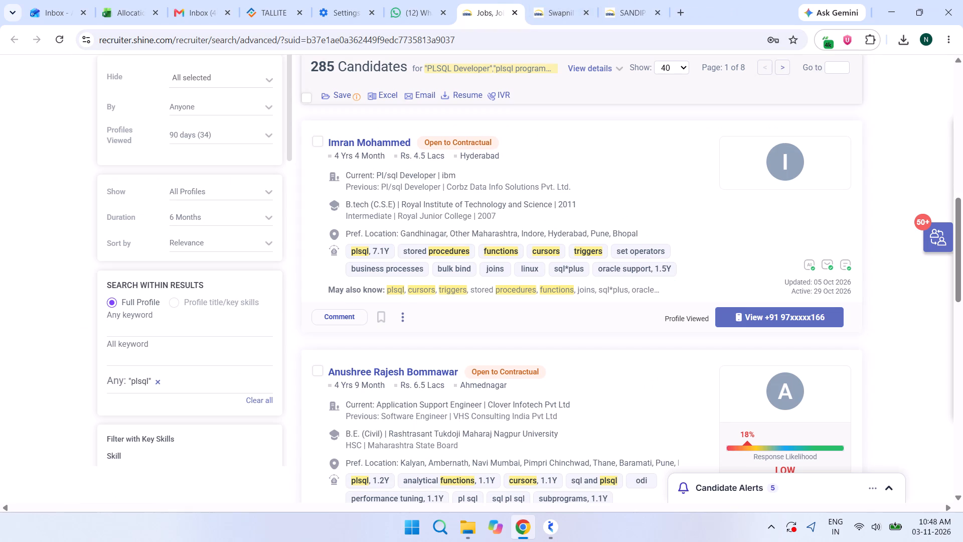
Filter the PLSQL Developer results to candidates located in Pune.
scroll(162, 351, down, 2)
scroll(162, 351, up, 1)
scroll(162, 351, down, 1)
scroll(162, 351, up, 1)
scroll(162, 351, down, 1)
scroll(162, 351, up, 3)
scroll(160, 350, down, 1)
scroll(160, 350, up, 1)
scroll(160, 350, down, 4)
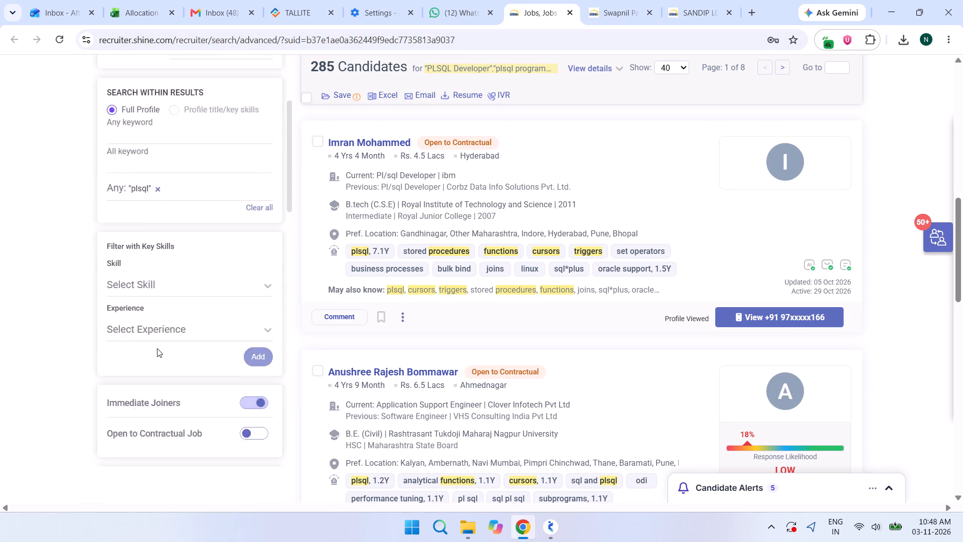
scroll(157, 348, down, 1)
scroll(157, 348, up, 1)
scroll(157, 348, down, 2)
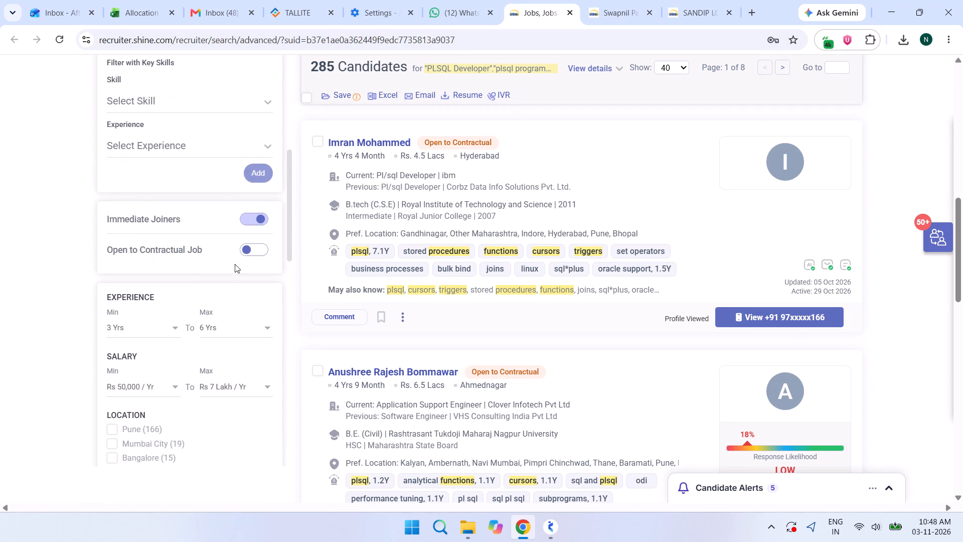
scroll(235, 264, down, 2)
click(112, 305)
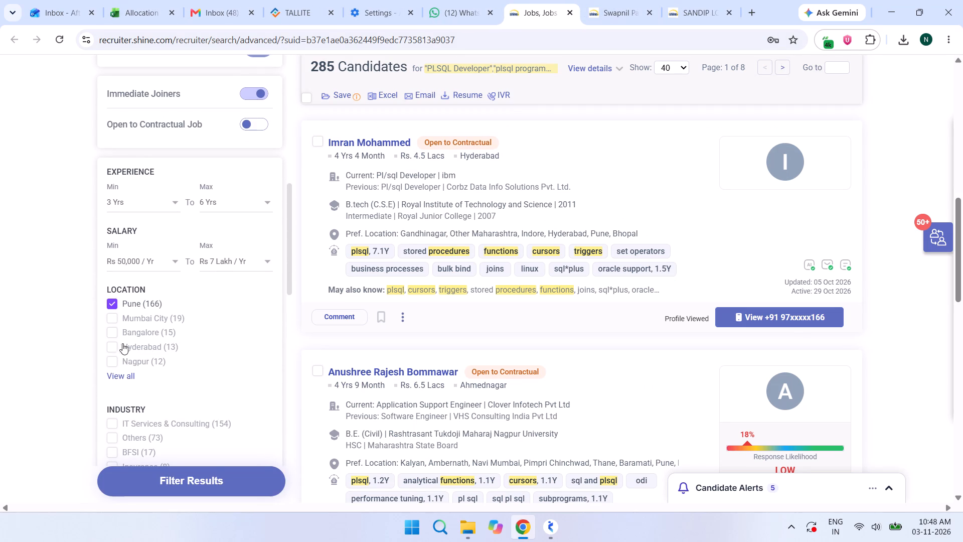
click(217, 474)
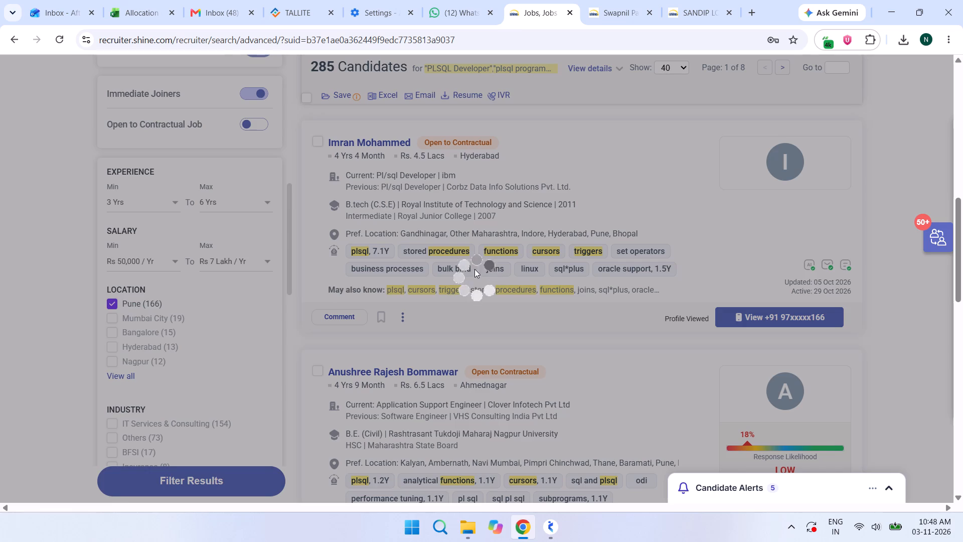
Open the profile of the Future Fold Software associate consultant in Pune and show the attached resume.
scroll(490, 297, down, 1)
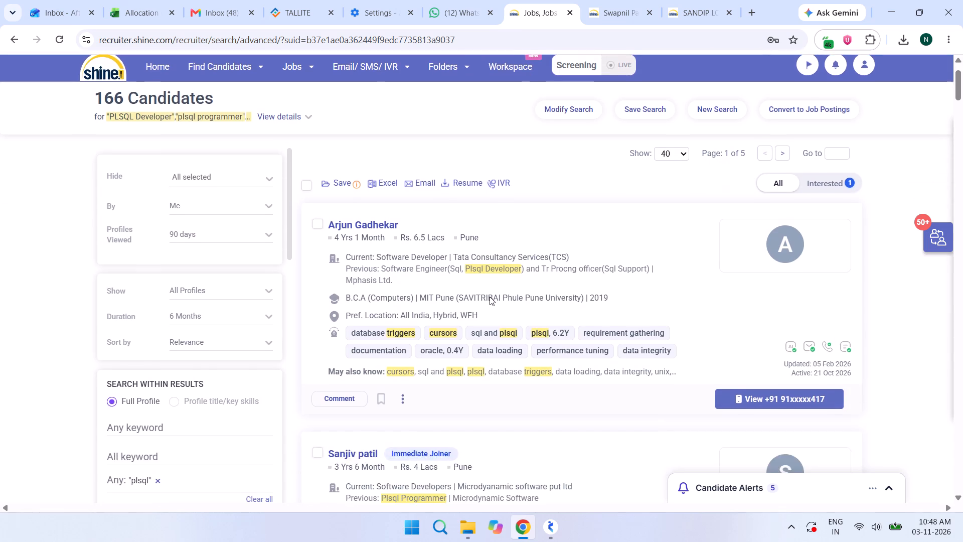
scroll(490, 297, down, 2)
scroll(490, 297, up, 3)
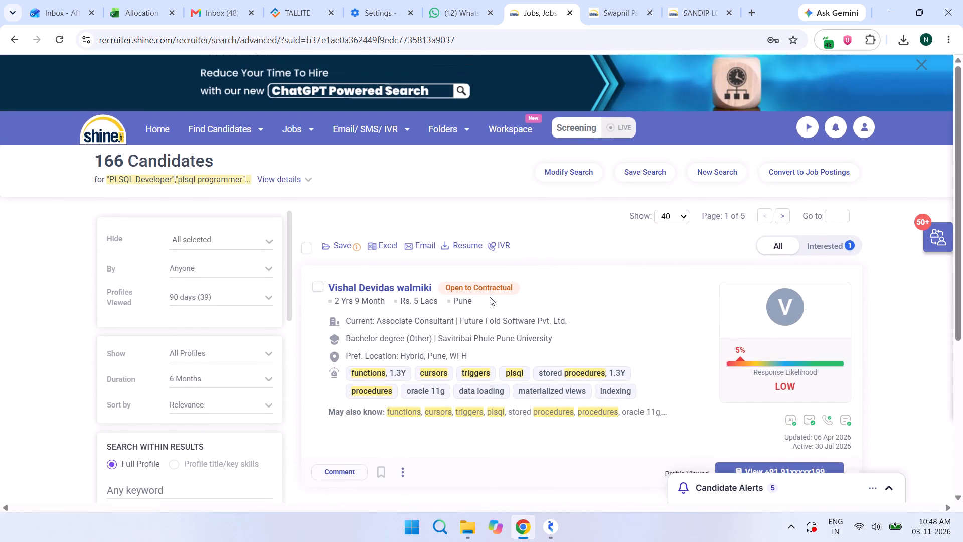
click(617, 4)
click(700, 1)
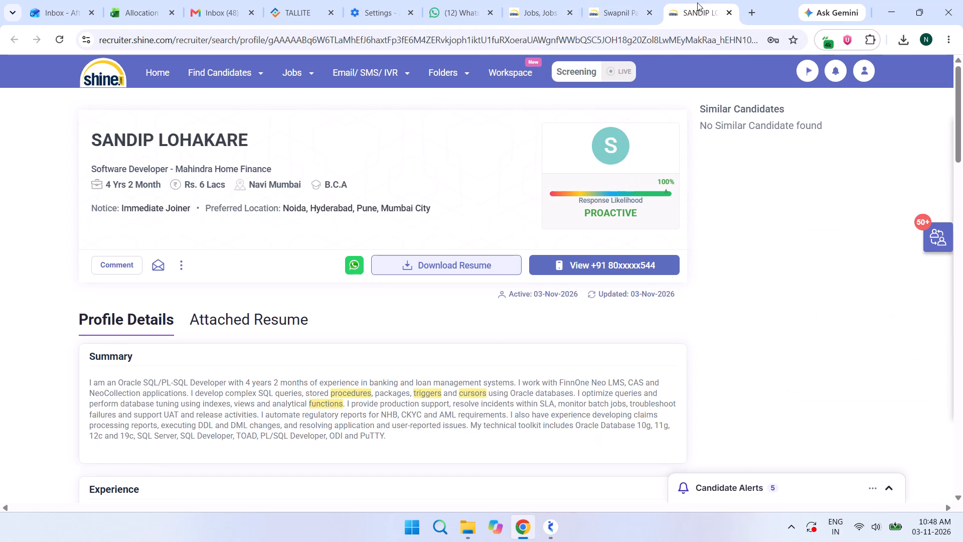
click(540, 0)
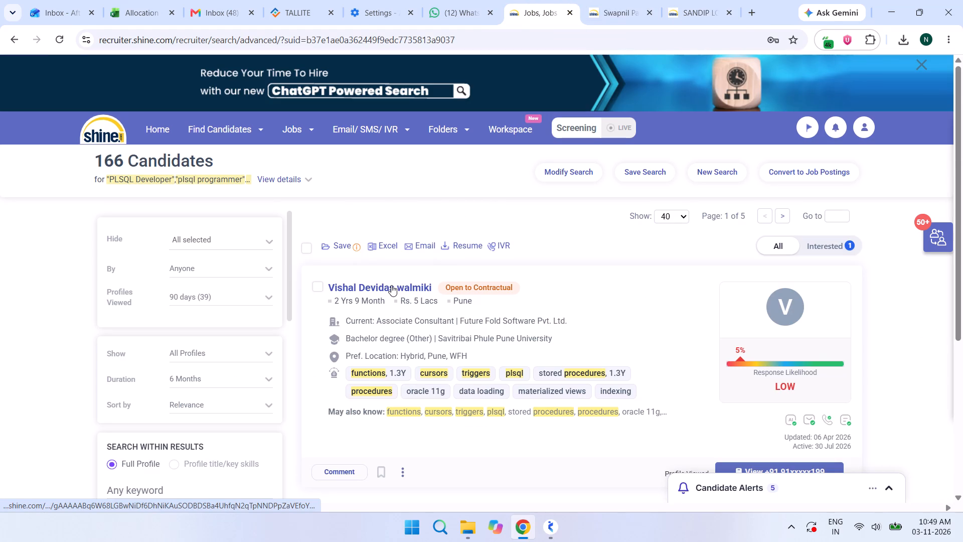
scroll(391, 285, down, 1)
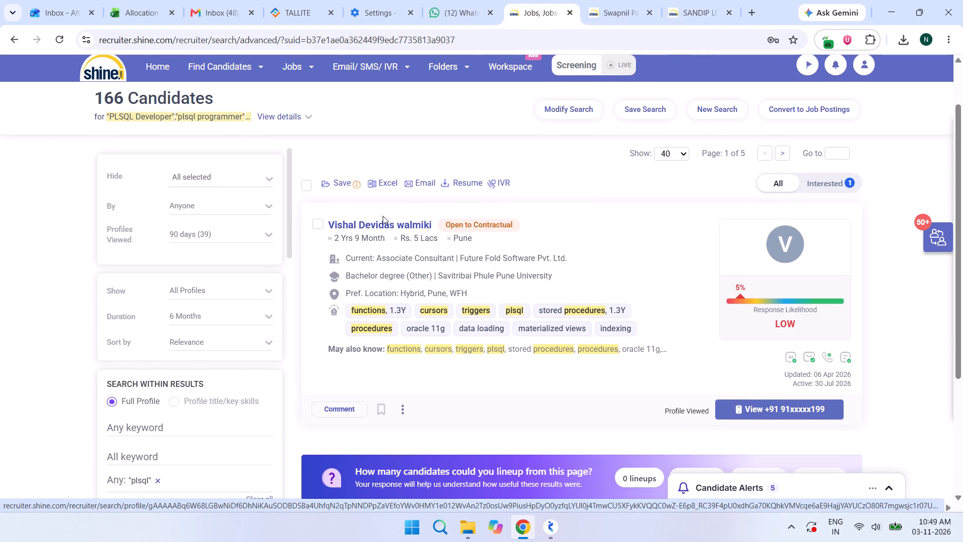
click(379, 218)
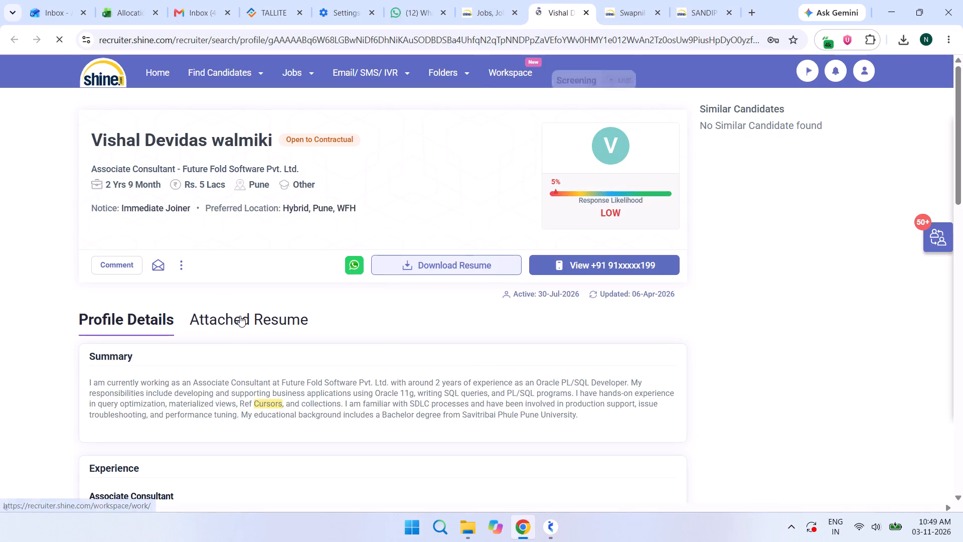
click(240, 319)
Show the attached resumes of the Techgate PLSQL developer and the Mahindra Home Finance software developer.
click(622, 0)
click(258, 312)
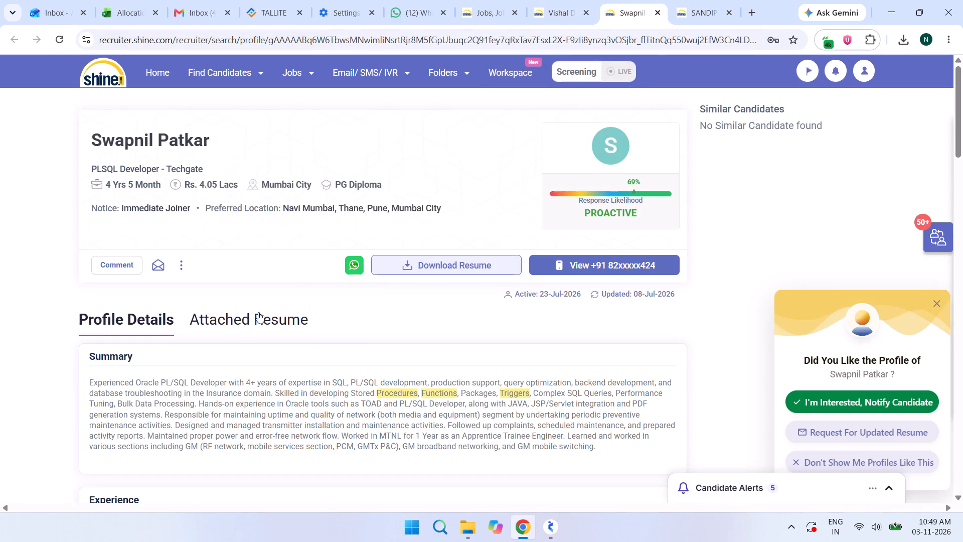
click(702, 0)
click(231, 325)
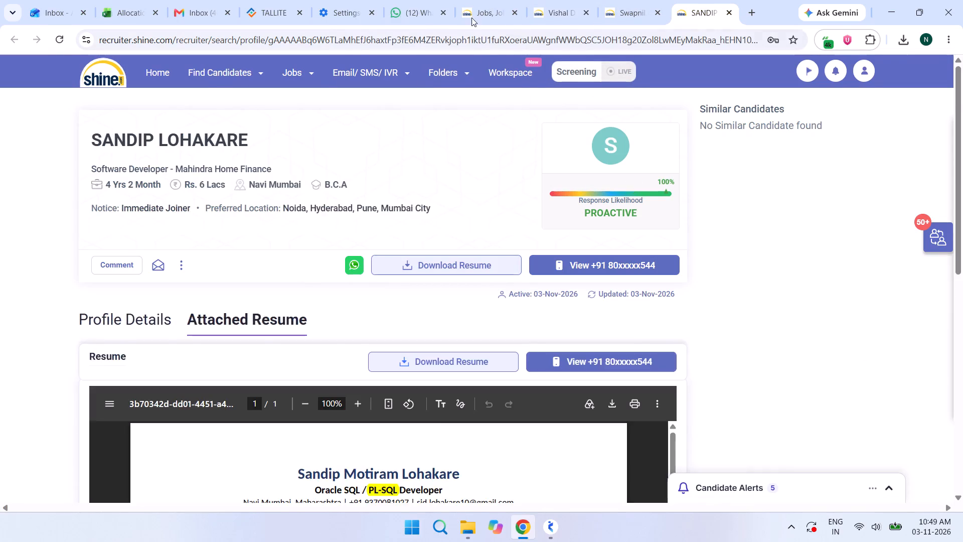
Stop hiding already viewed profiles in the Pune results and reapply the filters.
click(479, 8)
scroll(495, 302, down, 4)
scroll(495, 302, up, 2)
scroll(495, 302, down, 1)
scroll(495, 302, up, 1)
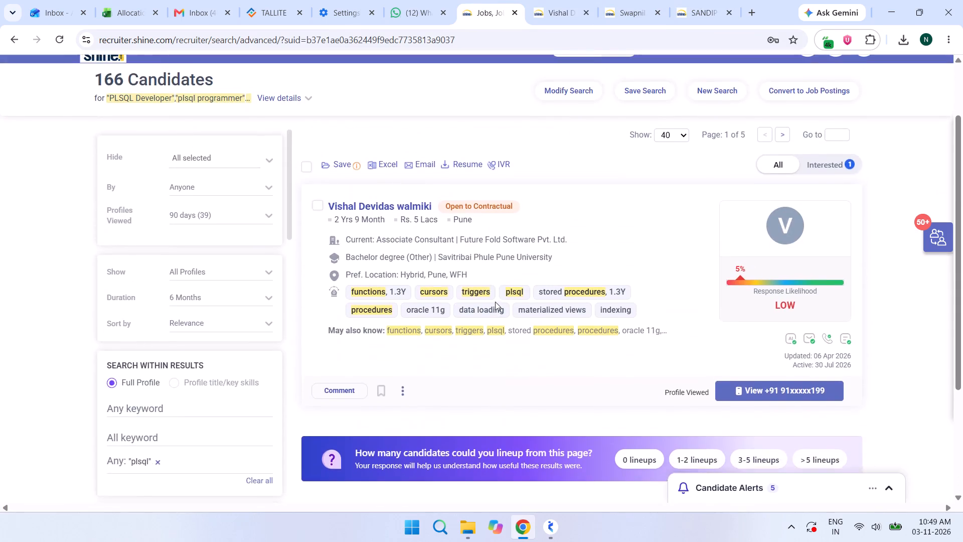
scroll(495, 302, up, 3)
scroll(495, 302, down, 1)
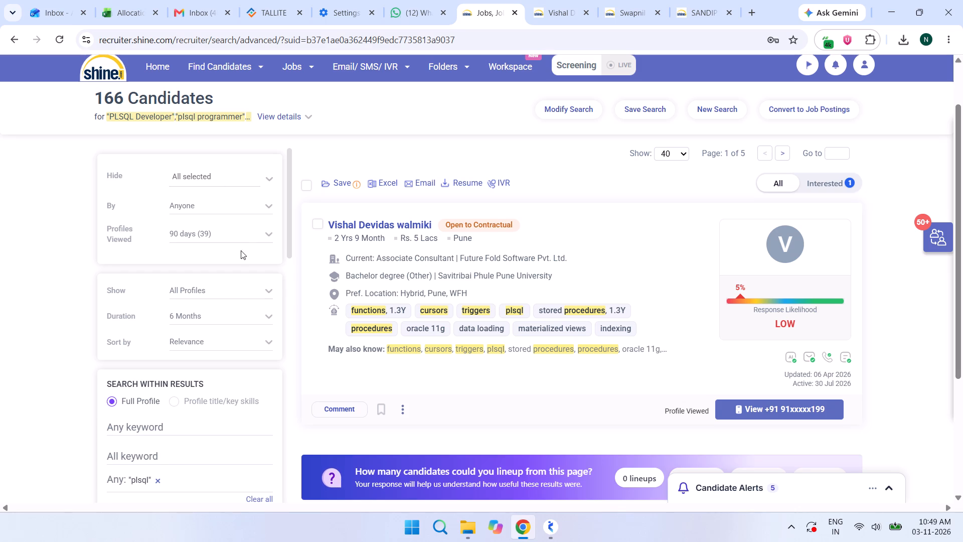
click(235, 201)
click(140, 239)
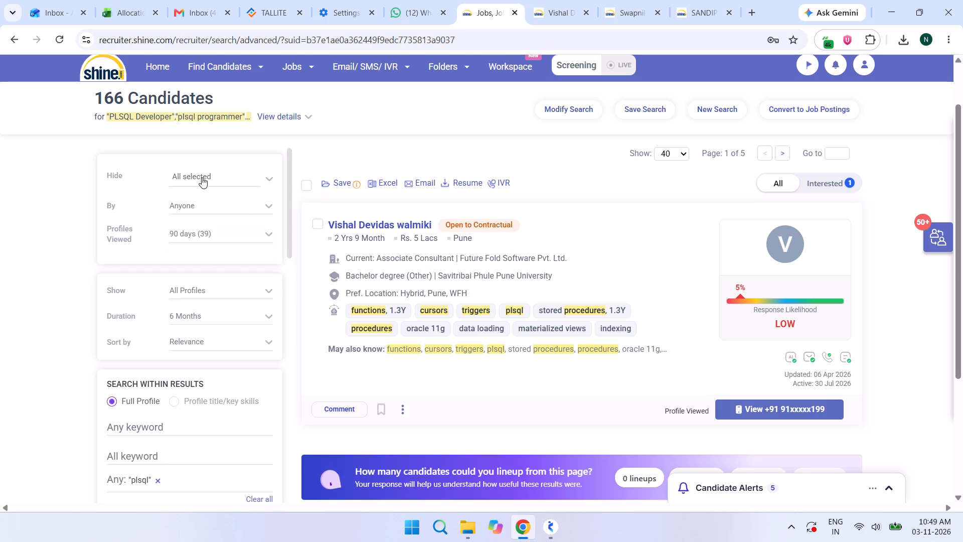
click(206, 175)
click(176, 201)
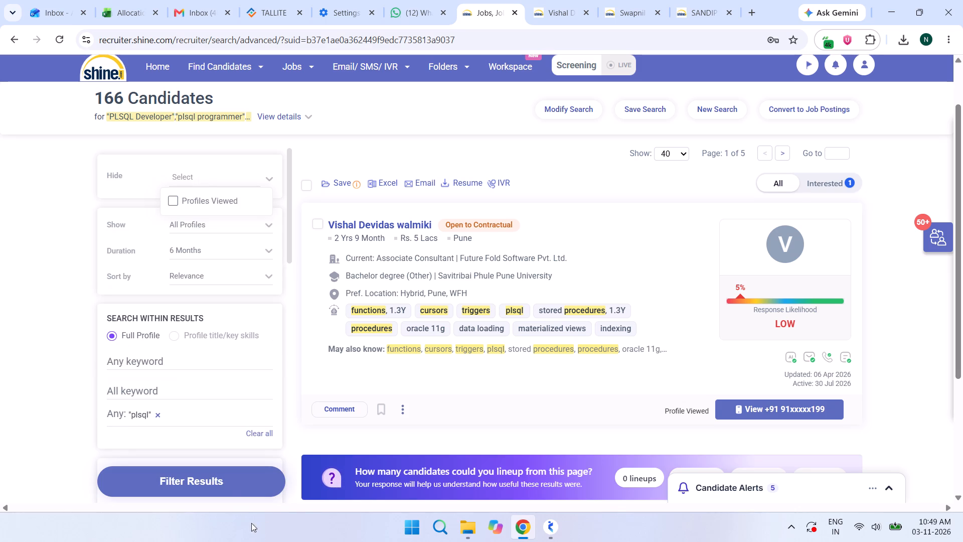
click(216, 479)
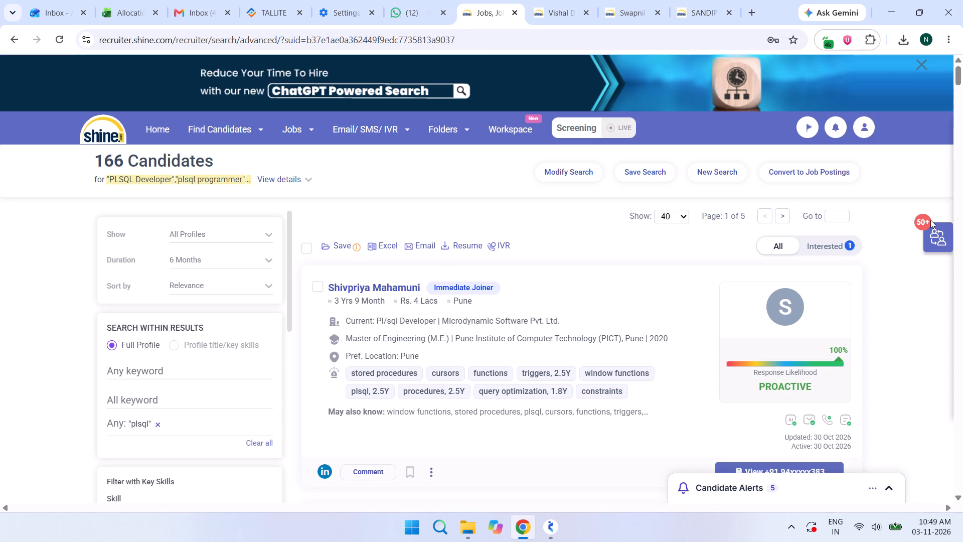
Open the profile of the Intellinez Systems junior software engineer in Pune and show the attached resume.
drag(962, 82, 962, 207)
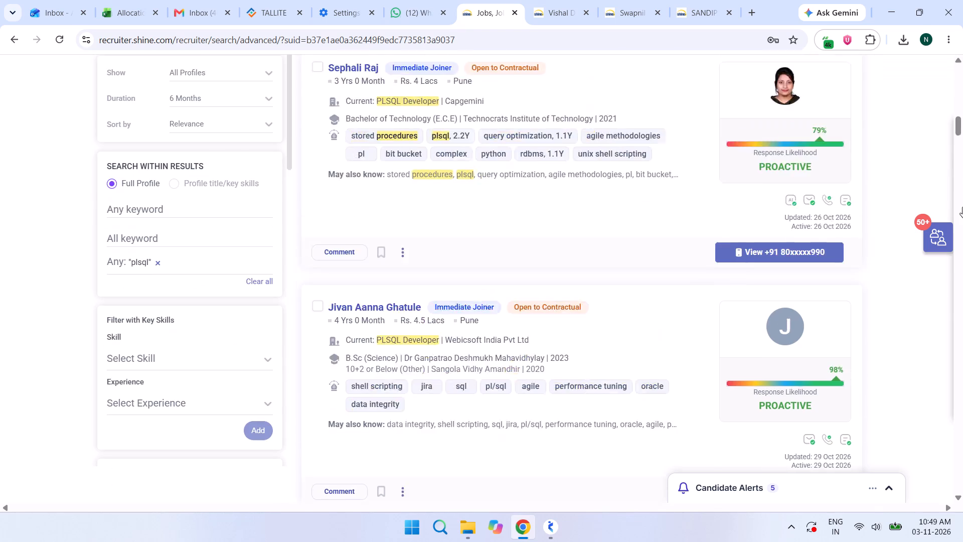
drag(962, 207, 917, 539)
scroll(397, 354, up, 6)
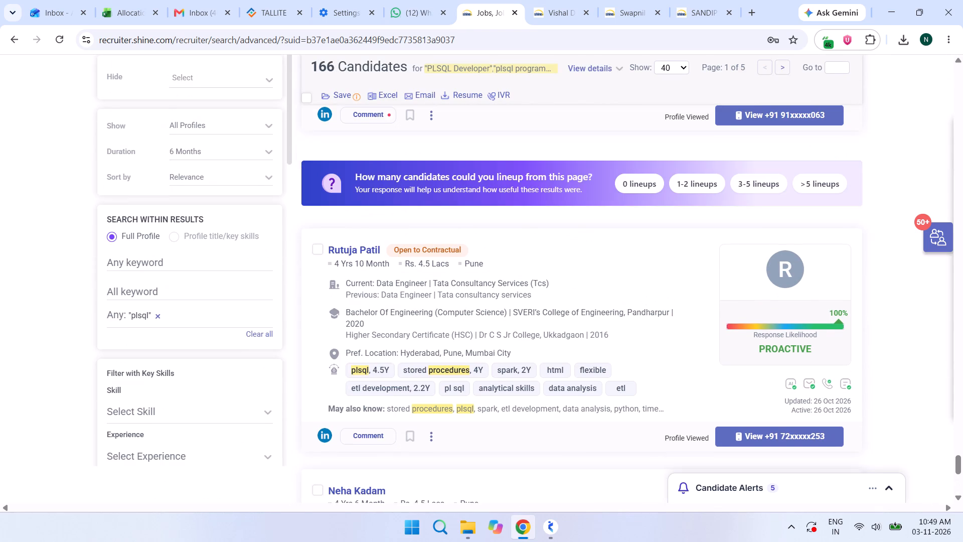
scroll(371, 274, up, 2)
scroll(371, 274, down, 1)
scroll(371, 274, up, 3)
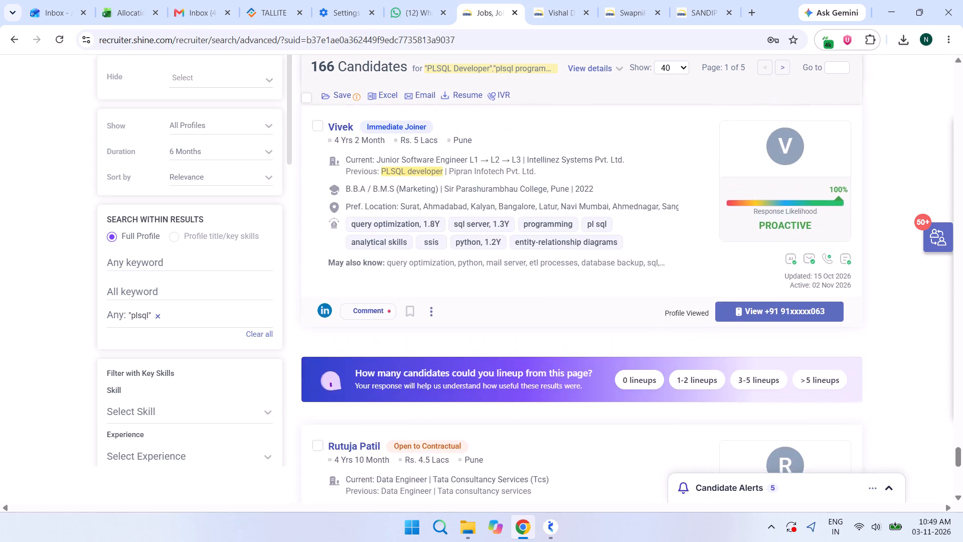
scroll(371, 274, up, 2)
click(345, 318)
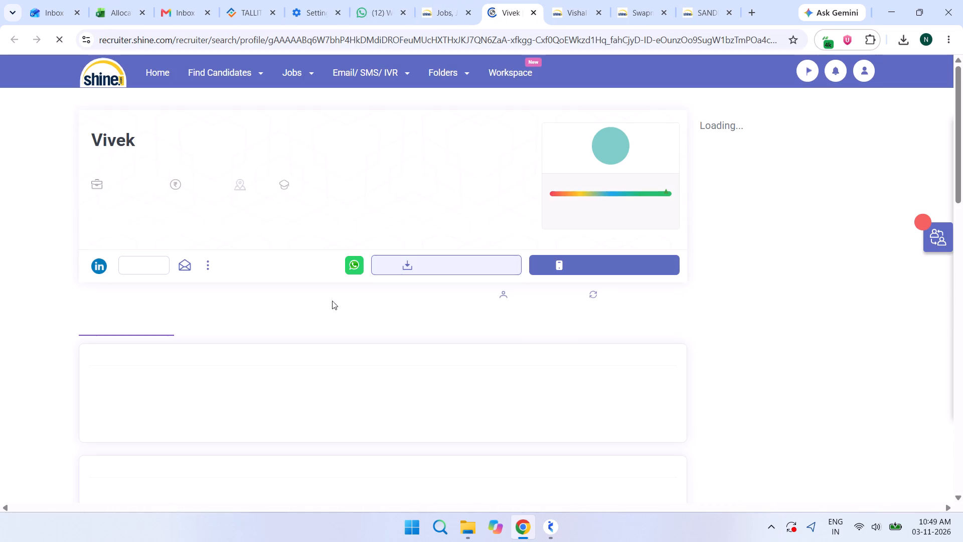
click(239, 323)
Open the profile of the Globeminds Technologies software developer from the results and show the attached resume.
click(434, 9)
scroll(420, 337, up, 2)
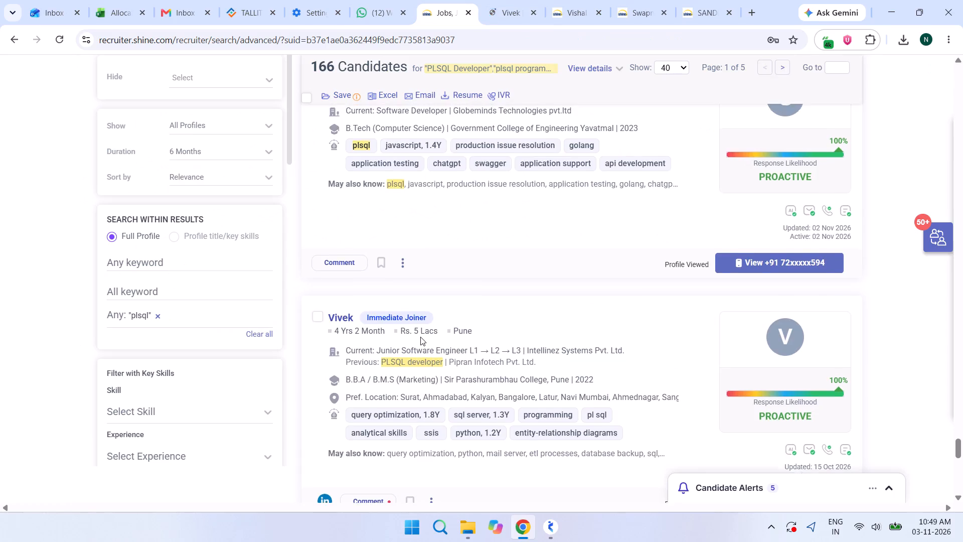
scroll(420, 337, down, 1)
scroll(420, 337, up, 3)
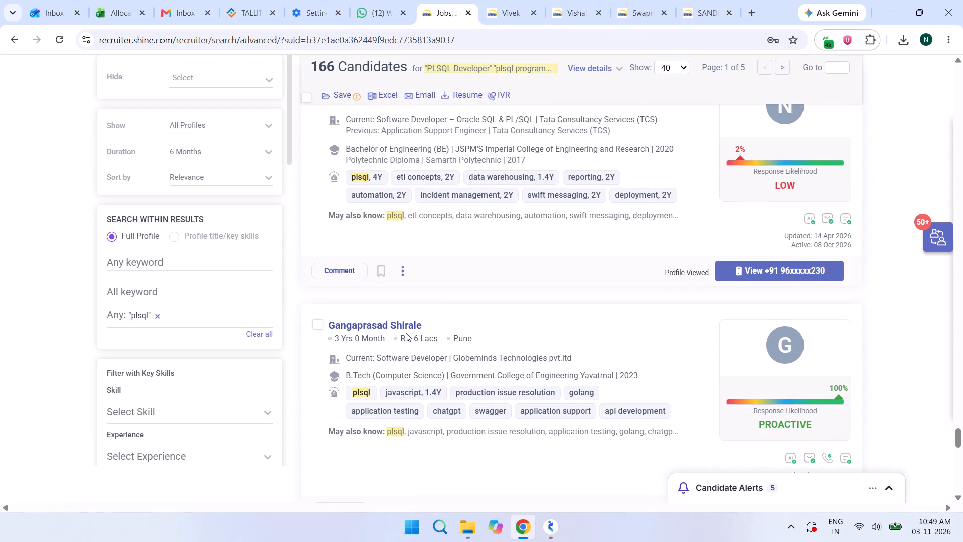
click(388, 326)
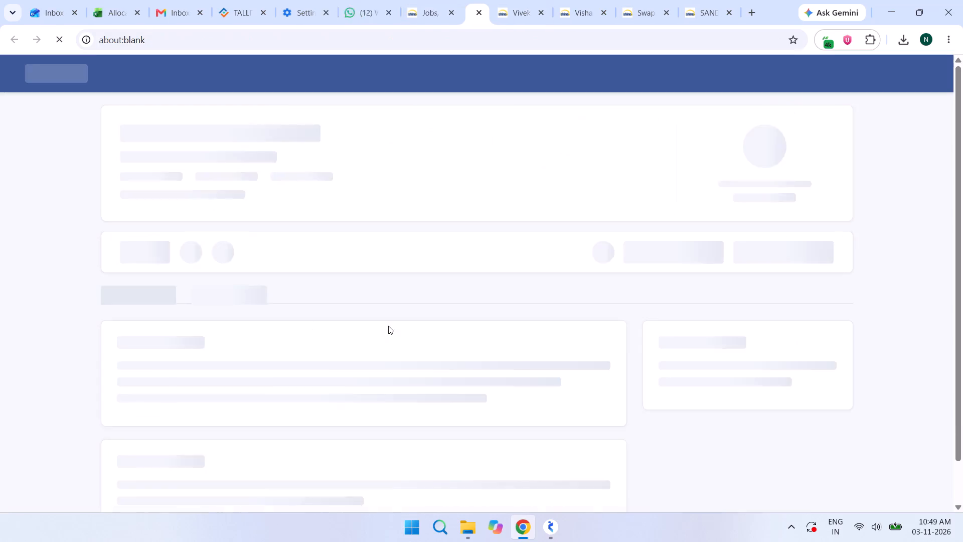
click(214, 306)
click(220, 314)
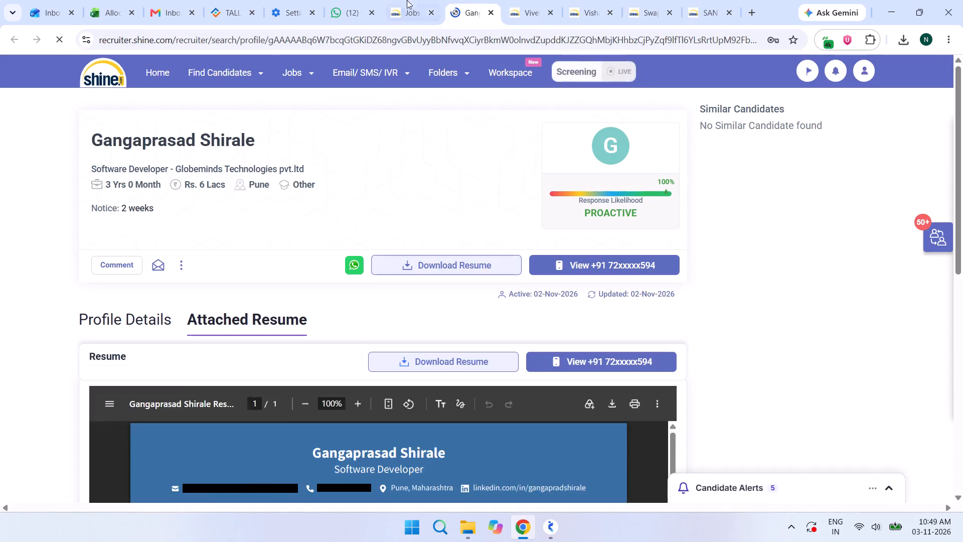
Open the profile of the Cognizant Oracle APEX and PLSQL developer from the Pune results and show the attached resume.
click(410, 0)
scroll(441, 276, up, 2)
scroll(441, 276, down, 1)
scroll(441, 276, up, 4)
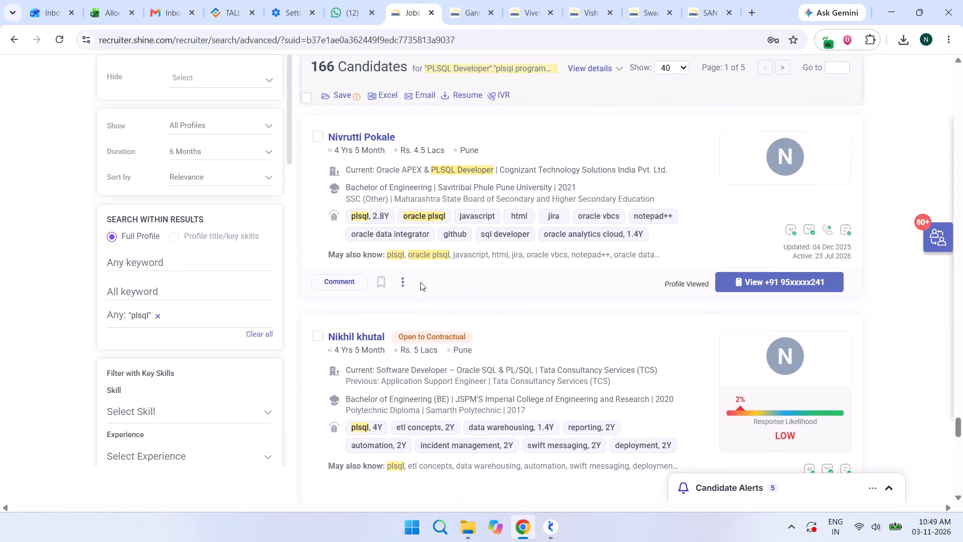
click(366, 199)
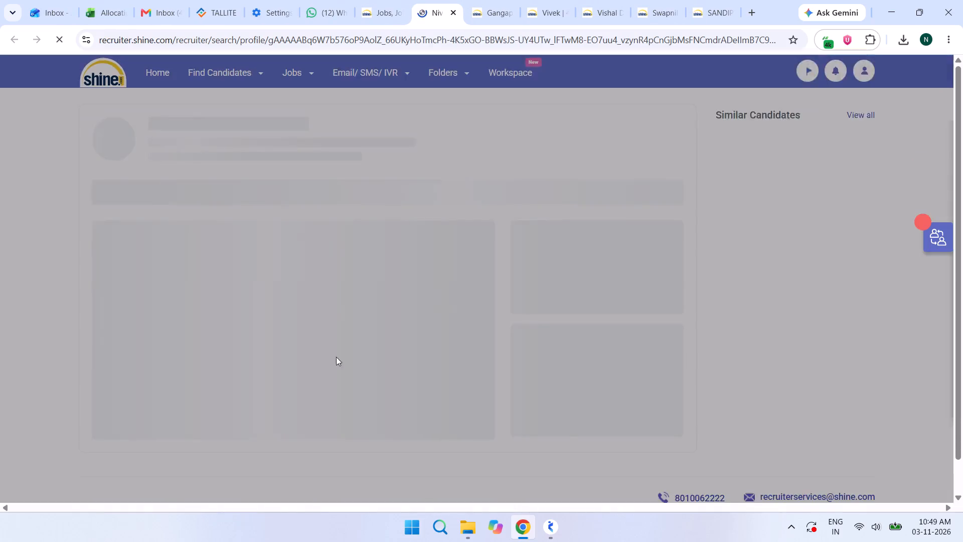
click(201, 313)
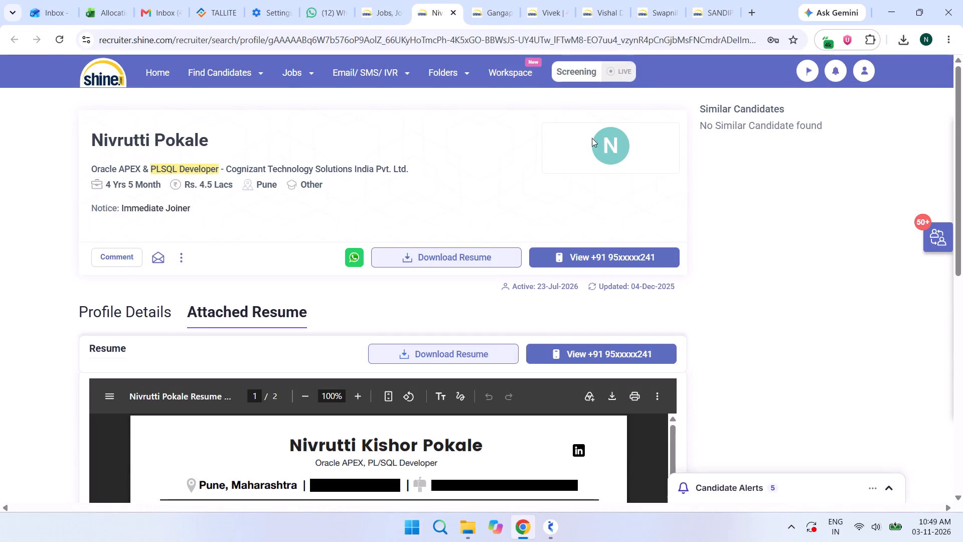
Open the profile of the Ltimindtree Plsql developer from the Pune results, look at it briefly and close it.
click(390, 1)
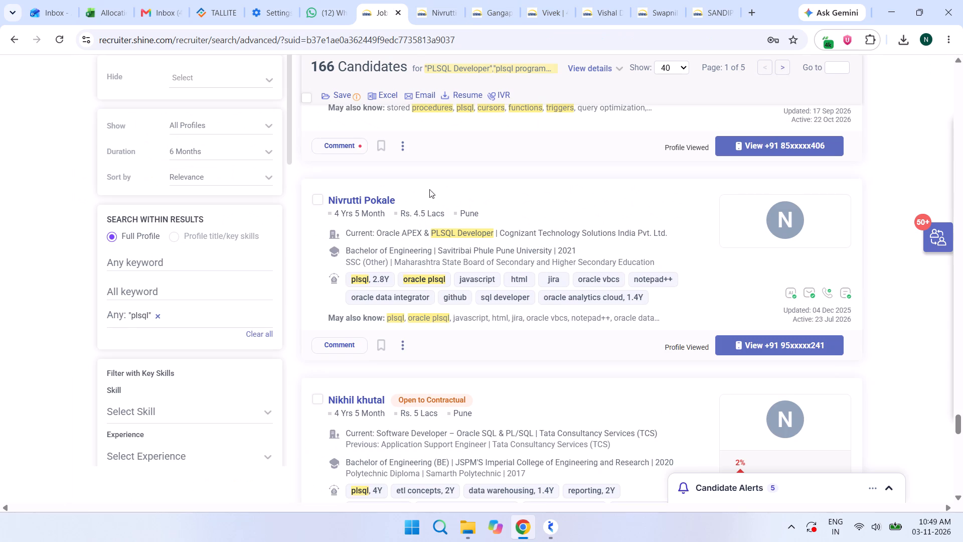
scroll(433, 213, up, 5)
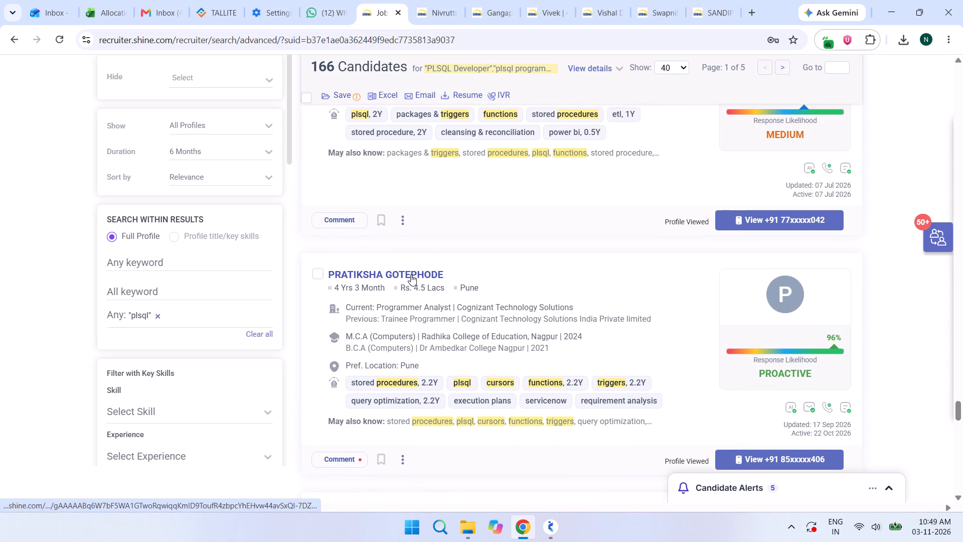
scroll(410, 274, up, 3)
scroll(367, 226, up, 4)
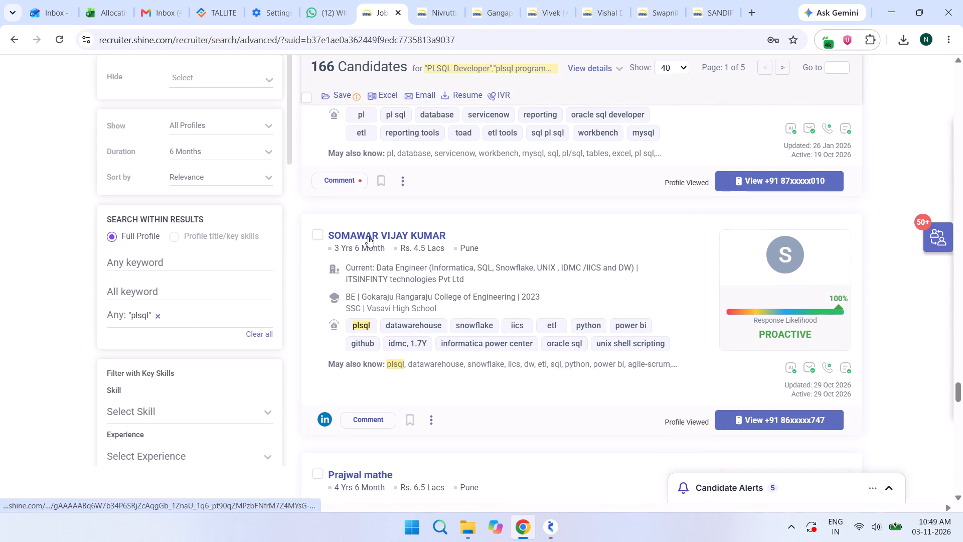
scroll(368, 236, up, 4)
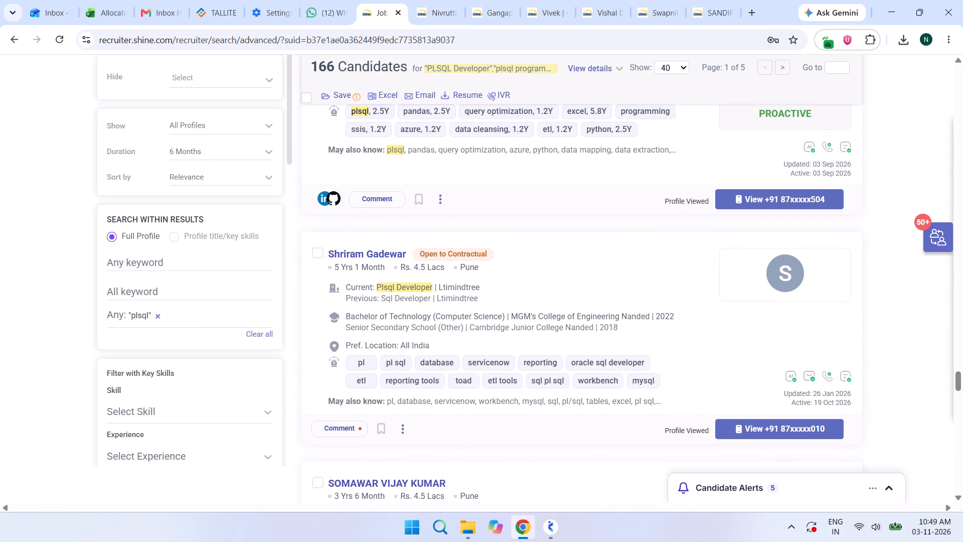
click(379, 255)
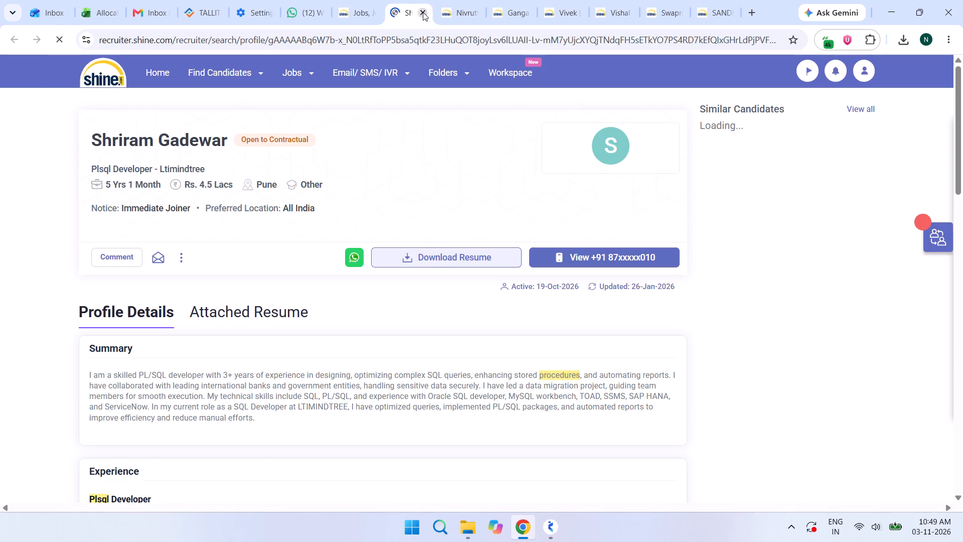
click(421, 14)
Examine the earlier candidates in the Pune results for their current role, experience, salary and PLSQL skills.
scroll(425, 257, up, 2)
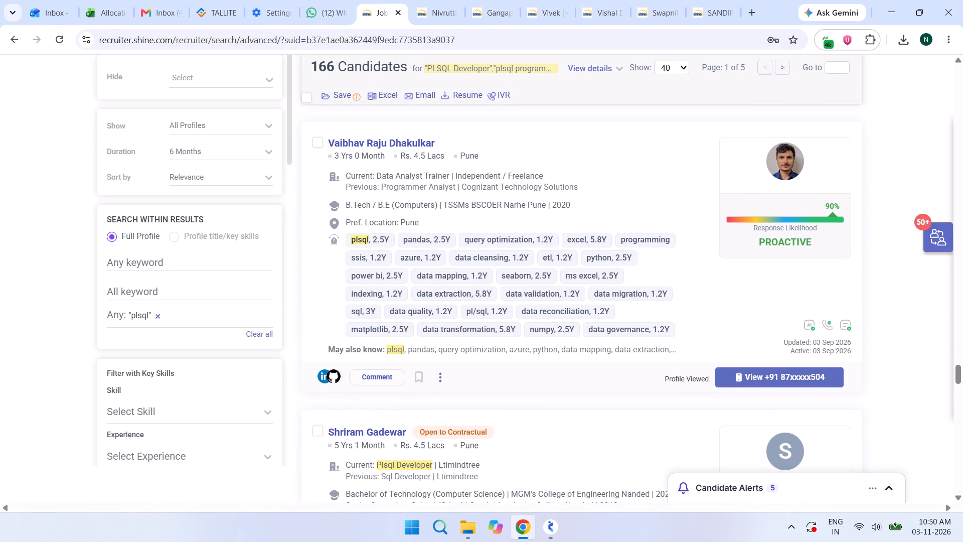
scroll(425, 257, up, 3)
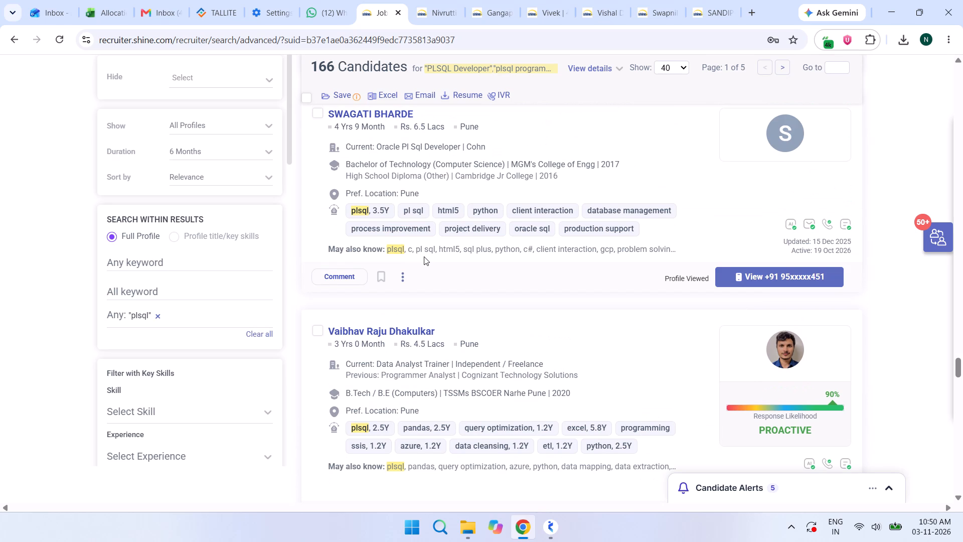
scroll(424, 256, up, 9)
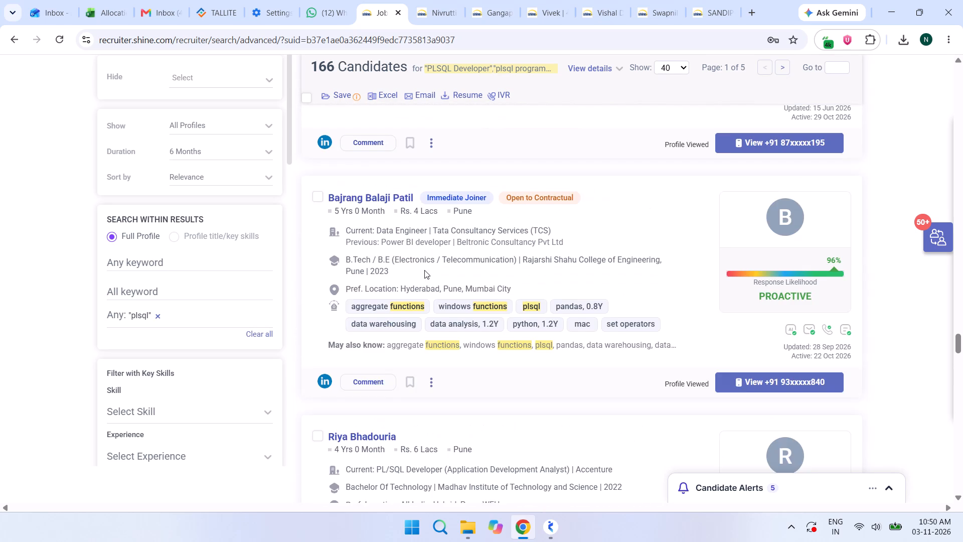
scroll(407, 251, up, 5)
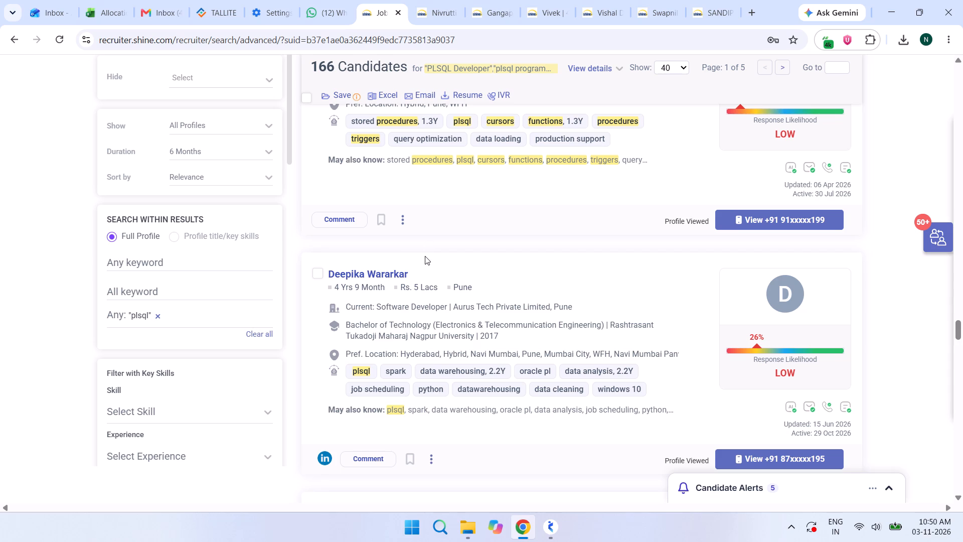
scroll(427, 291, up, 1)
scroll(427, 291, down, 1)
scroll(438, 262, up, 1)
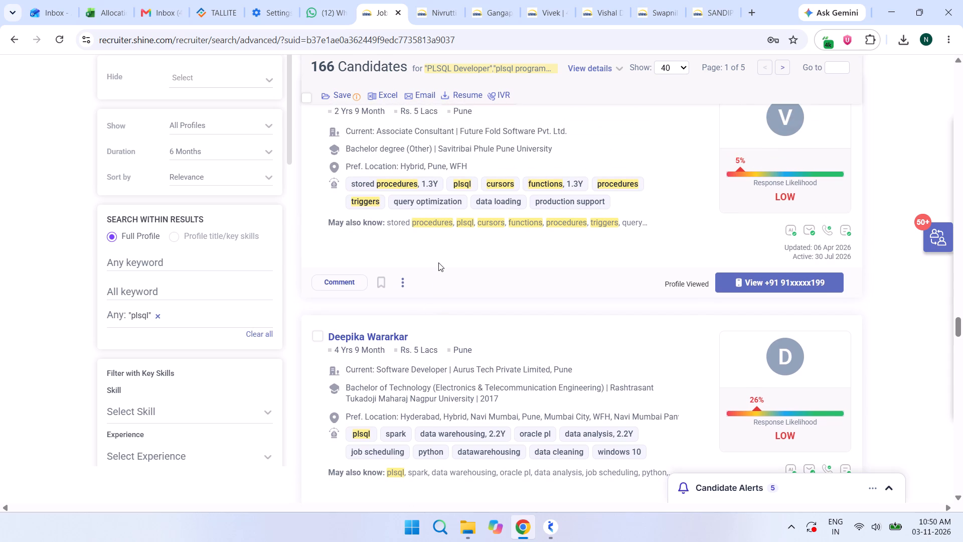
scroll(438, 262, up, 1)
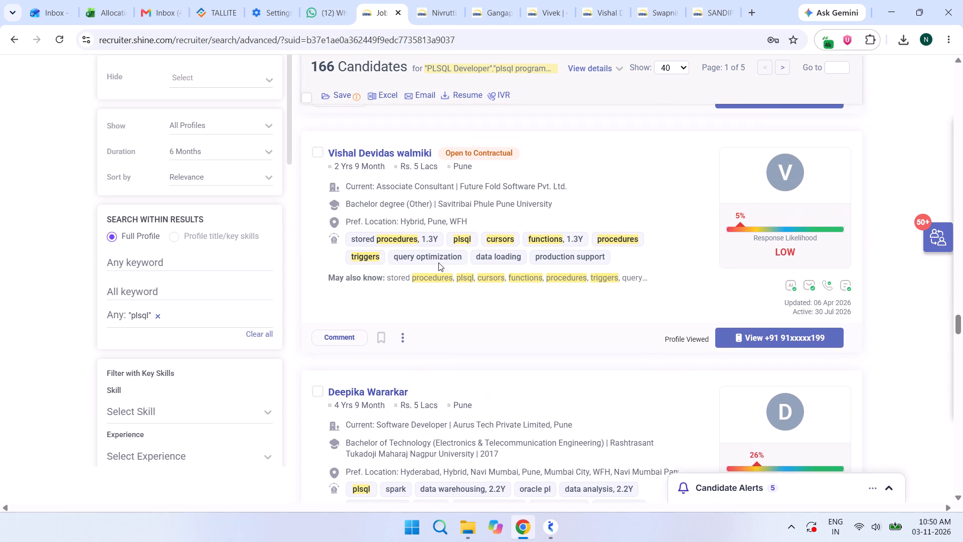
scroll(436, 303, up, 1)
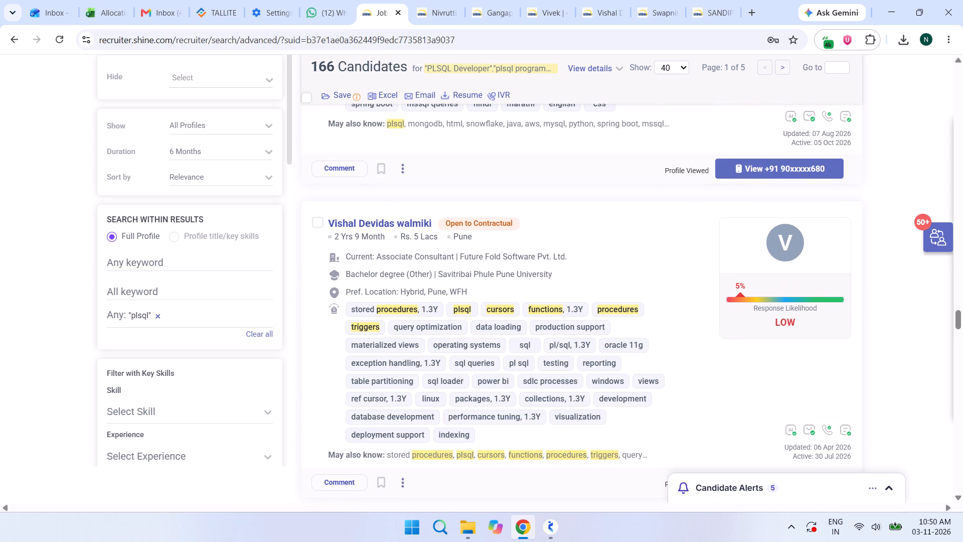
scroll(490, 318, up, 4)
scroll(490, 316, down, 2)
scroll(438, 176, down, 1)
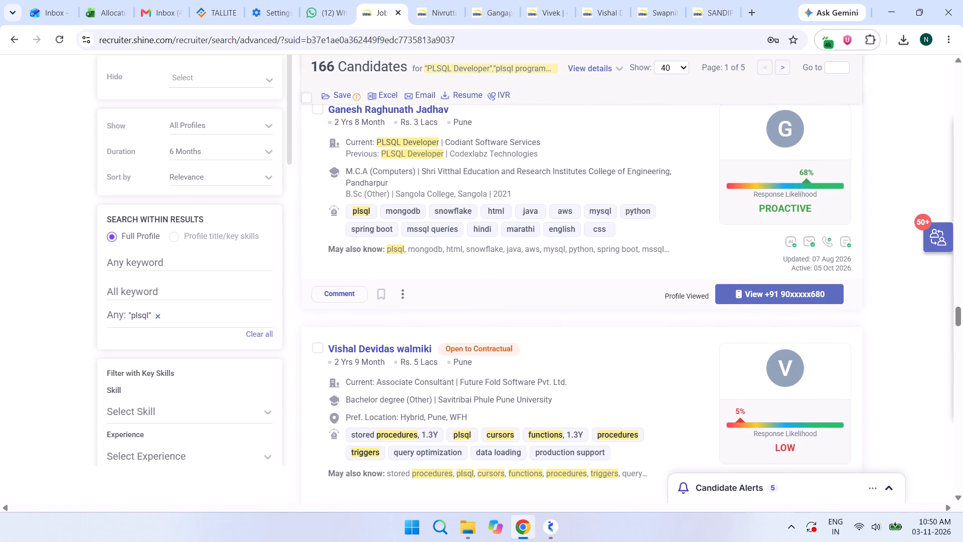
scroll(433, 216, up, 2)
Read the Cognizant Oracle APEX developer's attached resume for skills, career history, academics and projects, and close the profile.
click(442, 0)
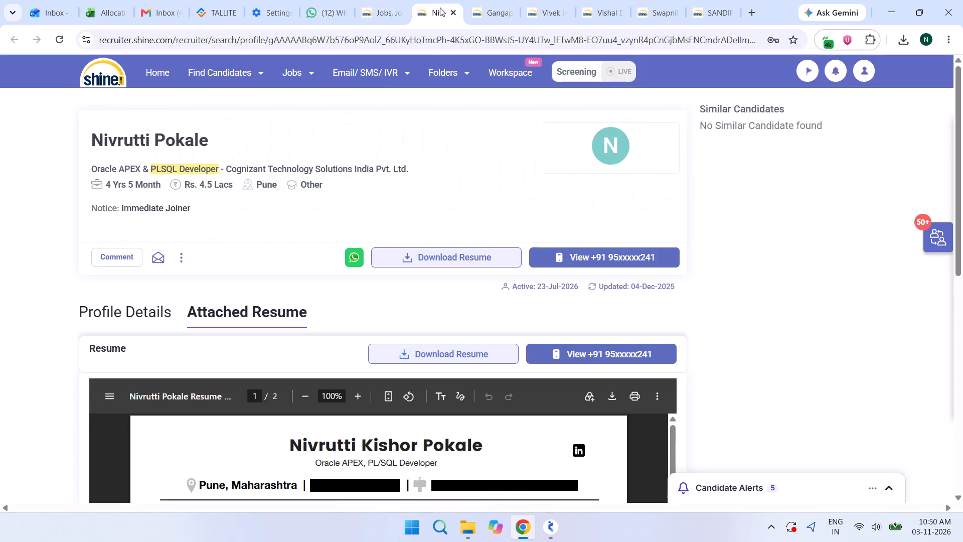
scroll(406, 300, down, 2)
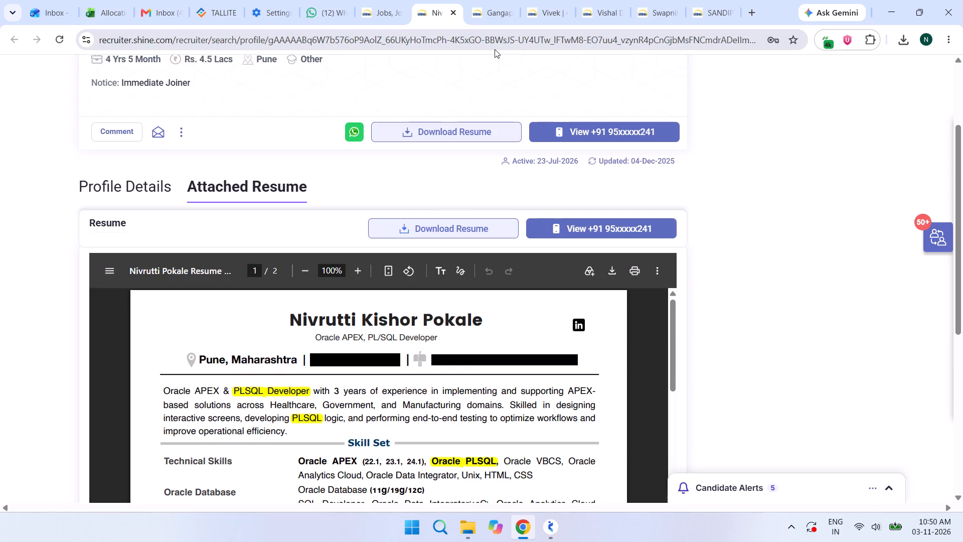
scroll(458, 295, down, 3)
scroll(420, 291, up, 1)
scroll(420, 291, down, 1)
scroll(438, 313, up, 3)
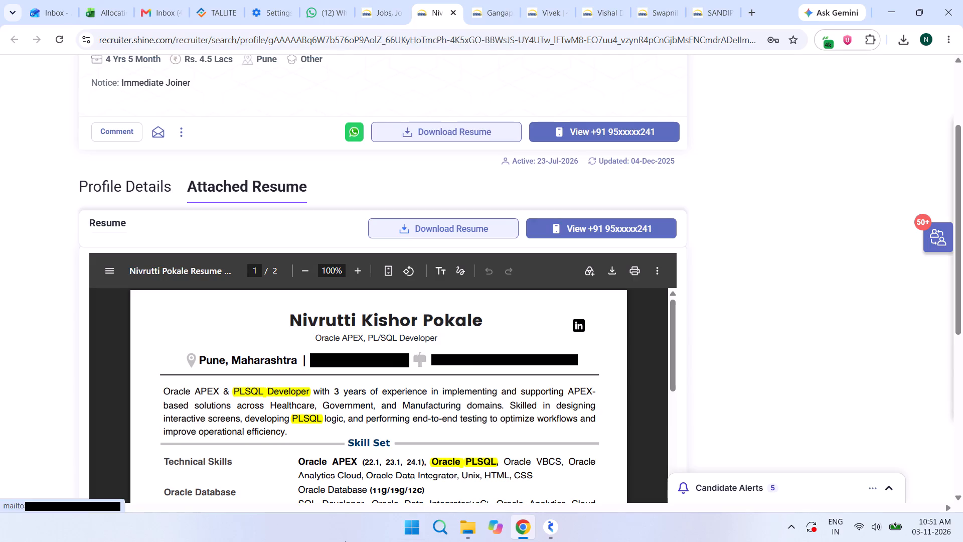
scroll(435, 357, down, 1)
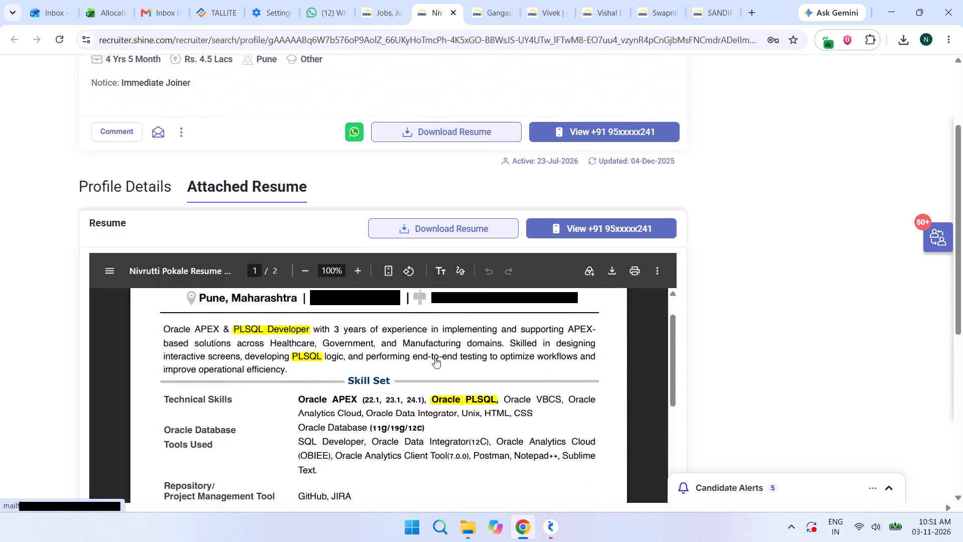
scroll(435, 357, down, 5)
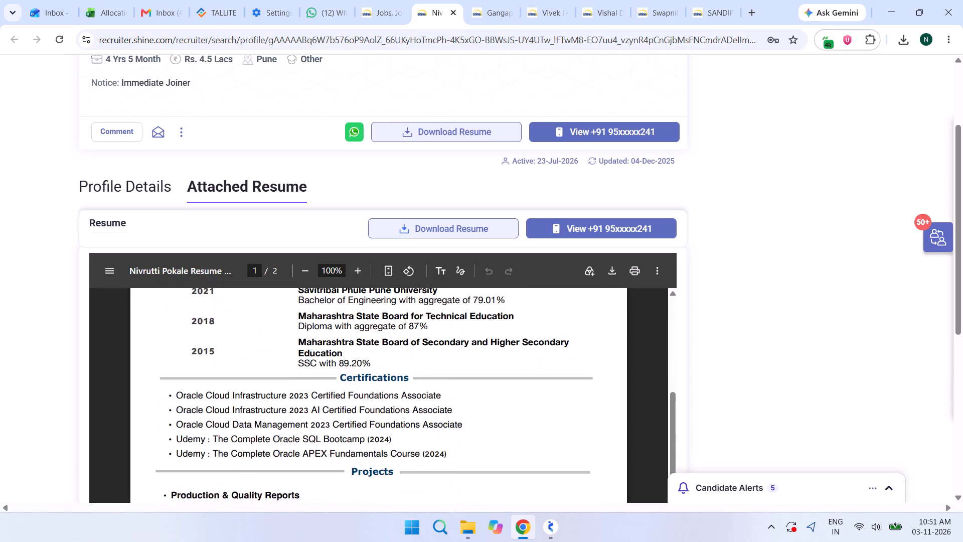
scroll(437, 358, up, 1)
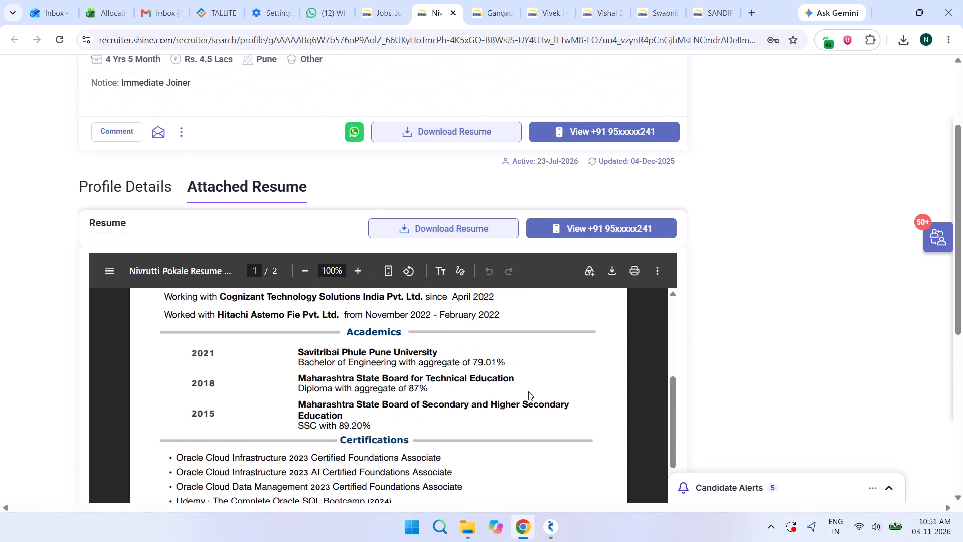
drag(962, 203, 945, 318)
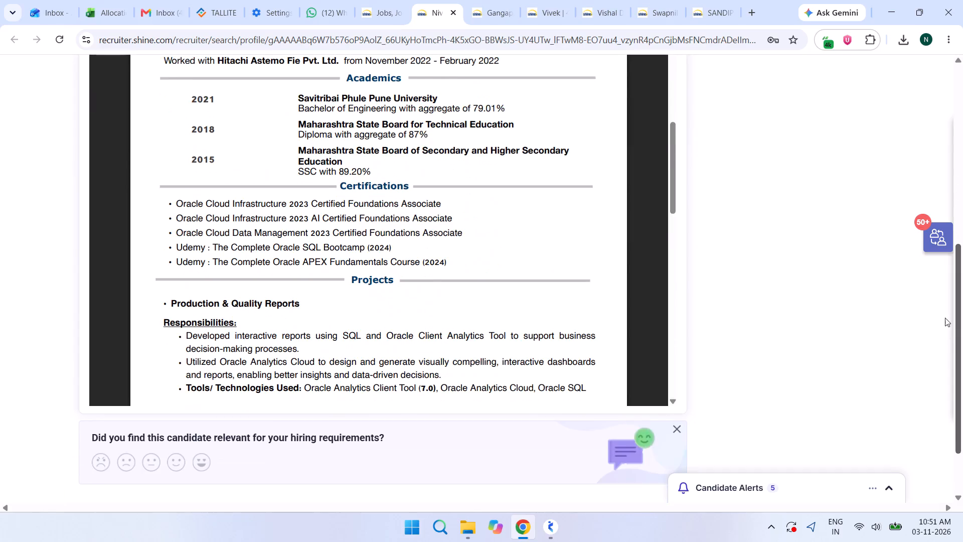
drag(945, 318, 948, 297)
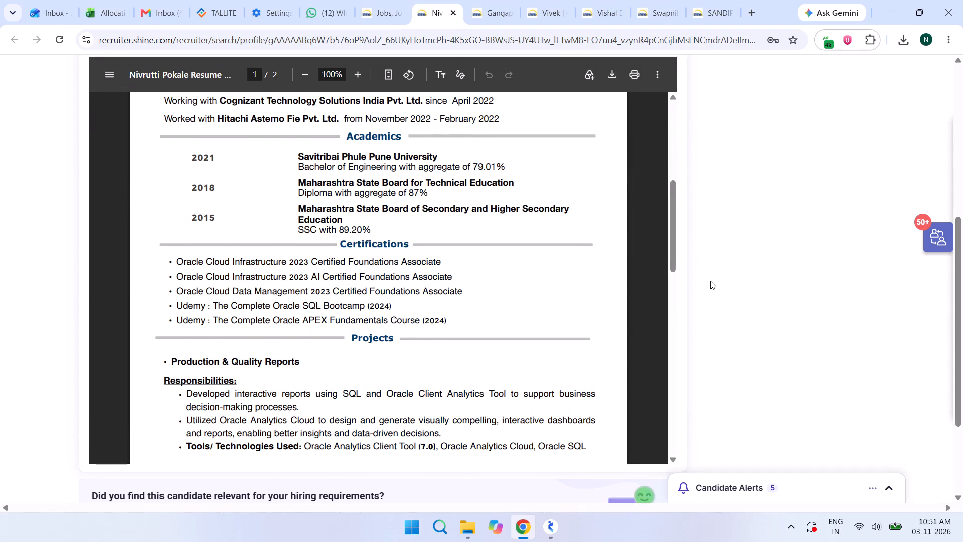
scroll(706, 247, up, 2)
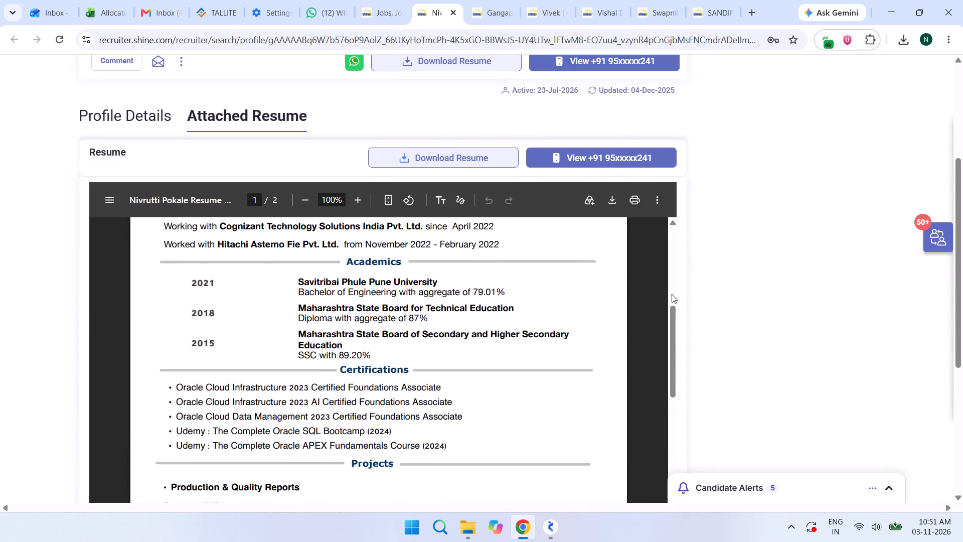
drag(670, 310, 670, 293)
drag(673, 311, 680, 267)
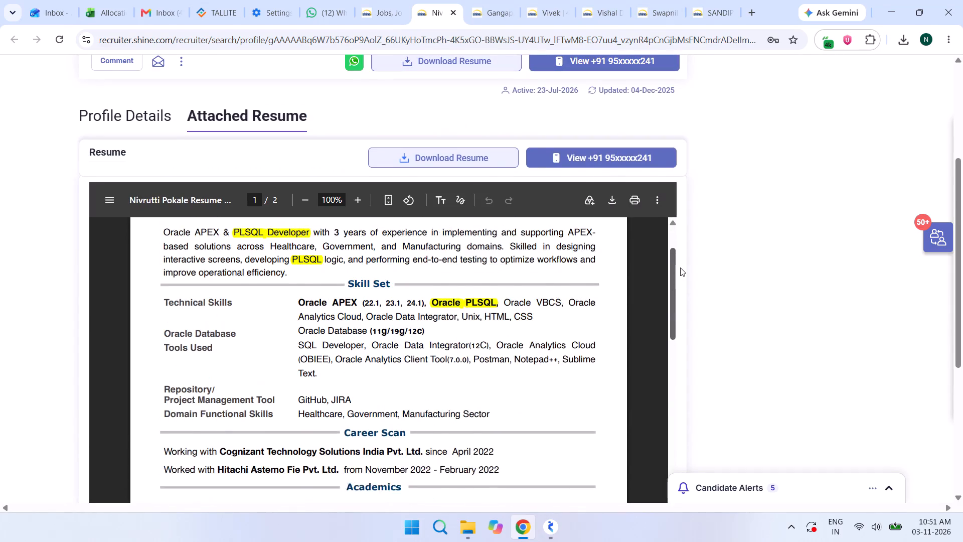
drag(680, 267, 686, 319)
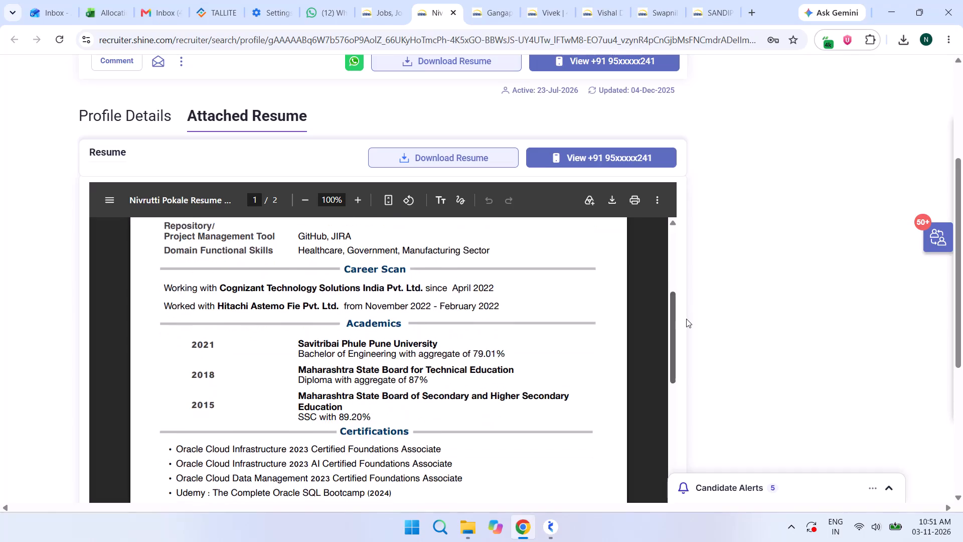
drag(686, 319, 684, 288)
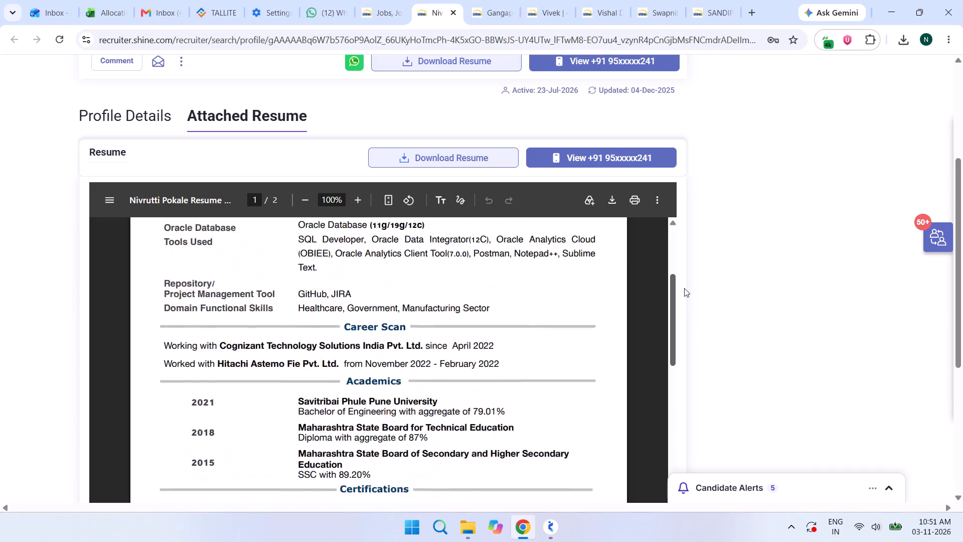
drag(684, 288, 691, 276)
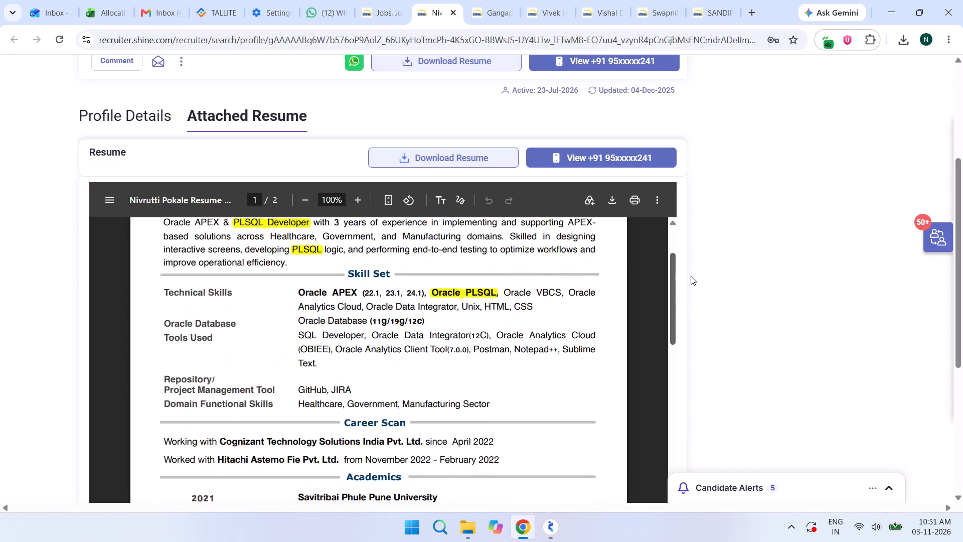
drag(691, 276, 695, 279)
drag(695, 279, 694, 249)
drag(670, 274, 674, 236)
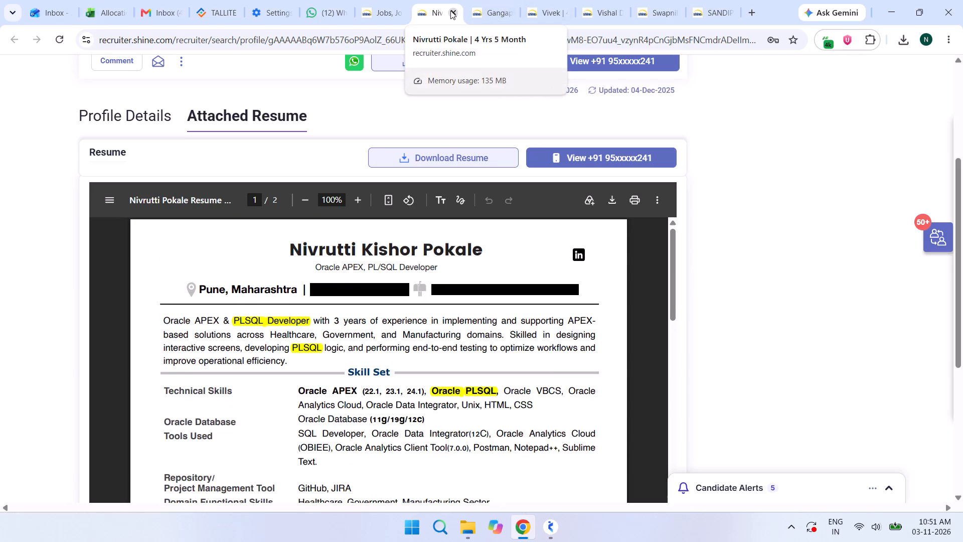
click(450, 11)
Read the Globeminds Technologies software developer's attached resume for professional experience, projects and database skills.
scroll(368, 337, down, 1)
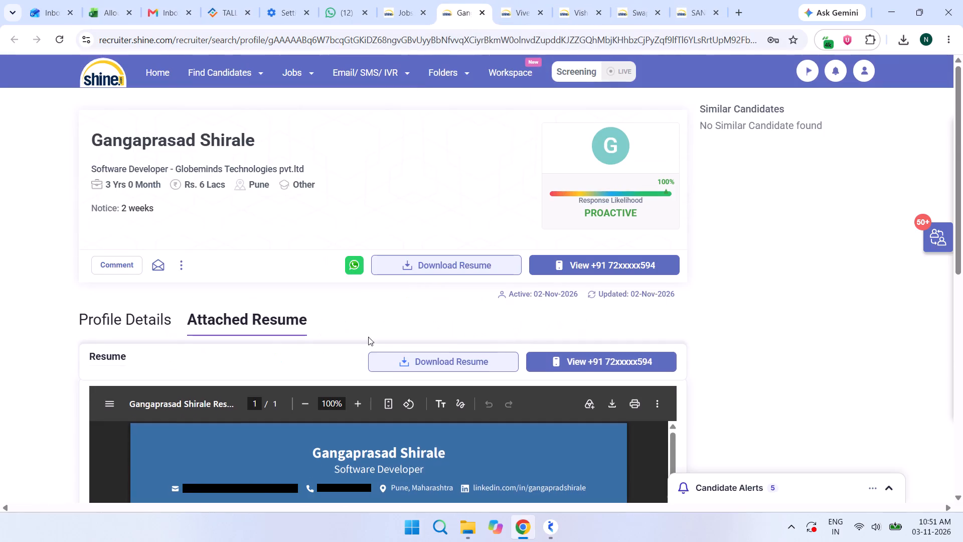
scroll(368, 337, down, 2)
scroll(368, 337, up, 1)
scroll(368, 337, down, 1)
scroll(366, 331, up, 1)
scroll(366, 331, down, 3)
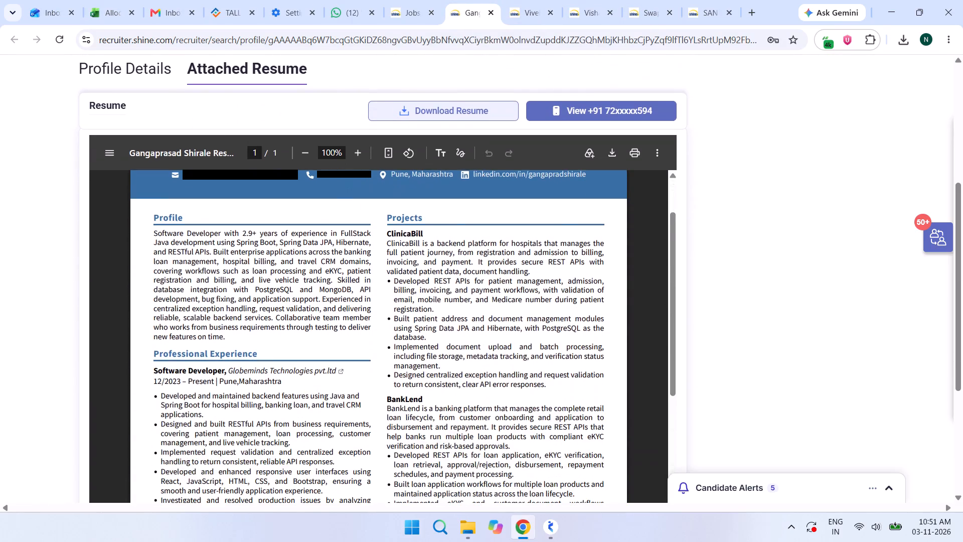
scroll(364, 319, down, 2)
scroll(364, 319, up, 1)
scroll(364, 319, down, 1)
scroll(364, 319, up, 1)
scroll(364, 319, down, 1)
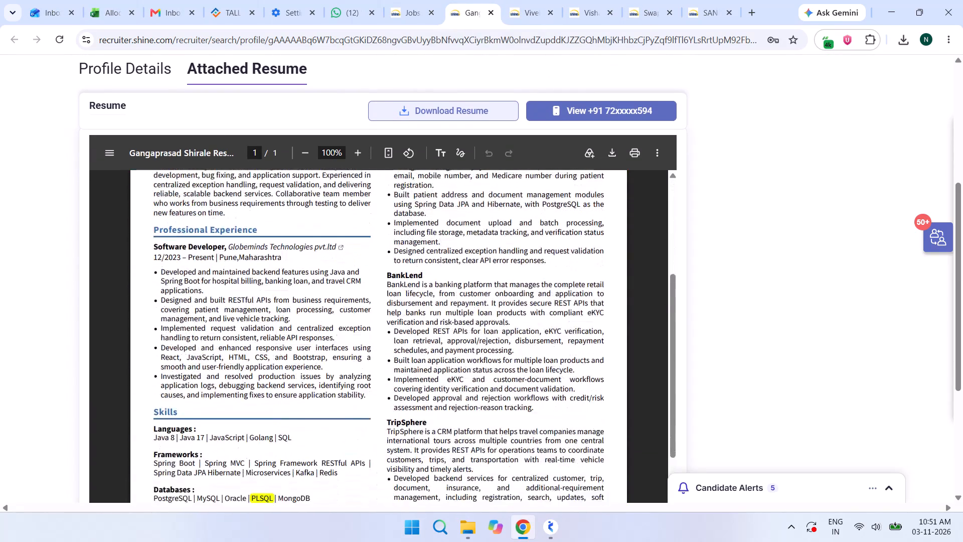
scroll(364, 319, down, 3)
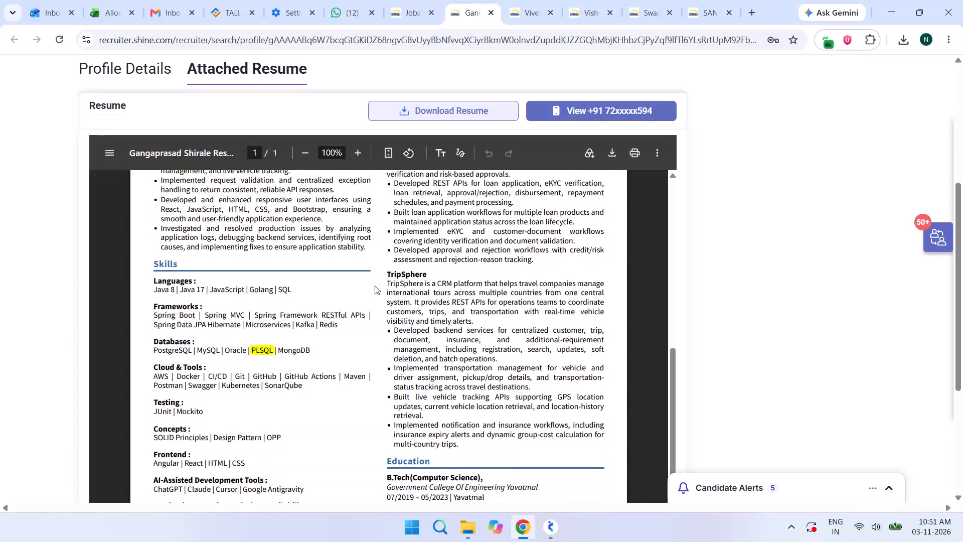
Examine the Intellinez Systems junior software engineer's attached resume for the profile summary and professional experience.
click(512, 0)
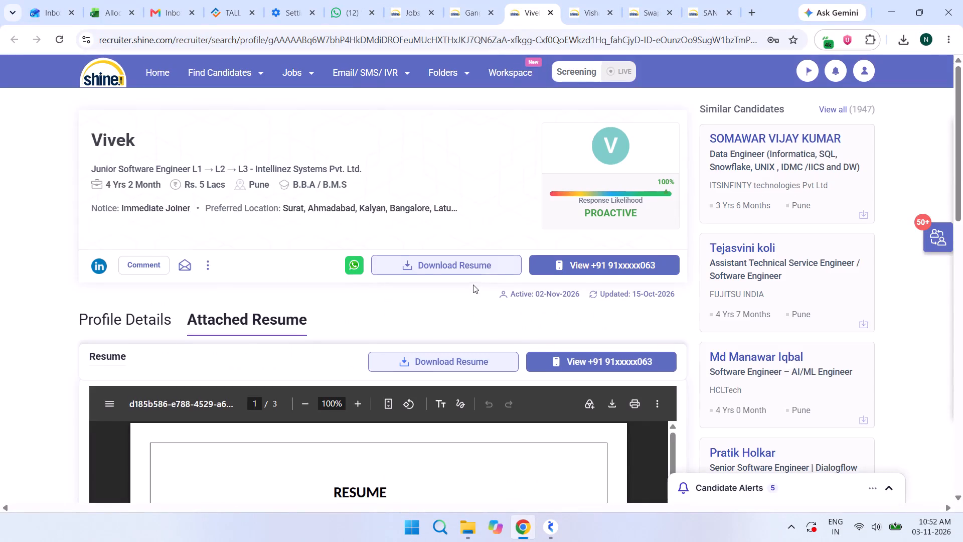
scroll(473, 285, down, 7)
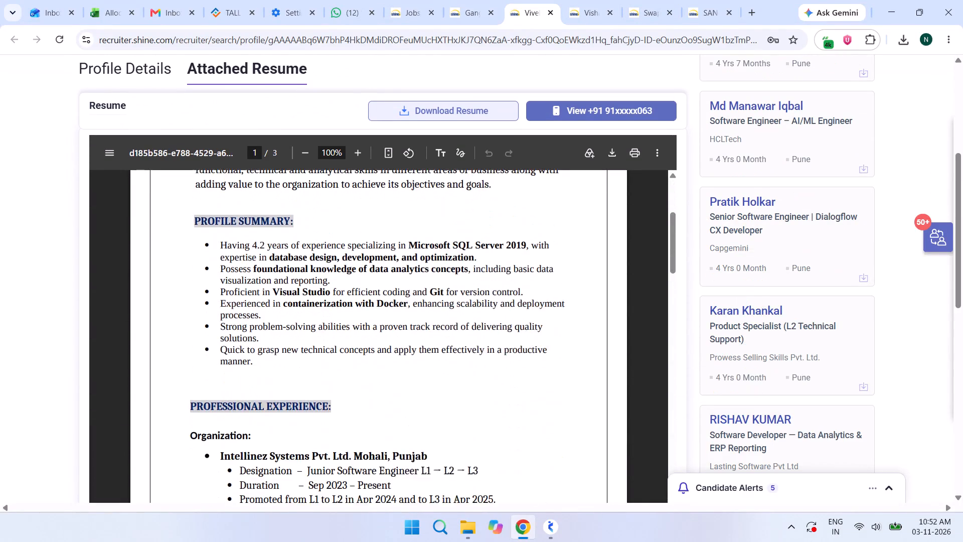
scroll(473, 286, up, 1)
scroll(473, 286, down, 2)
scroll(474, 286, up, 1)
scroll(474, 286, down, 4)
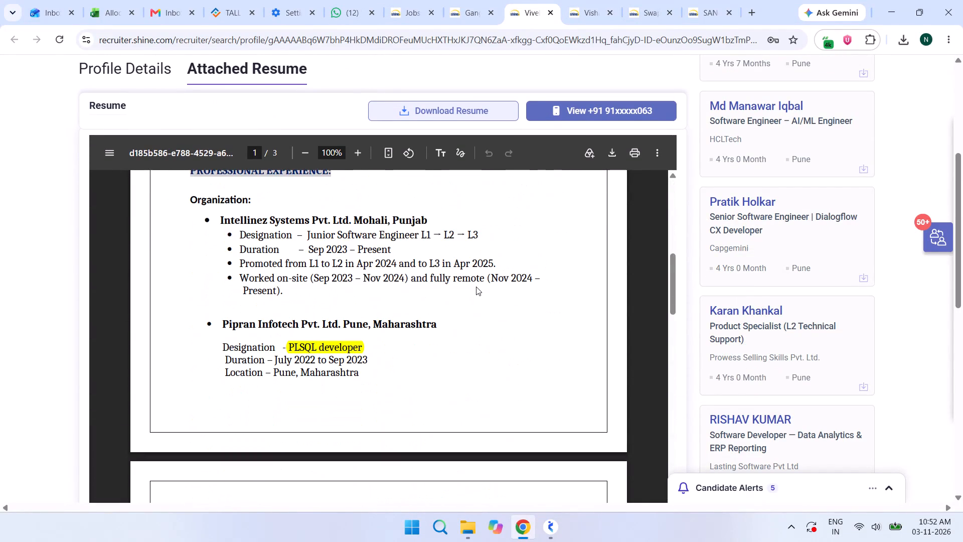
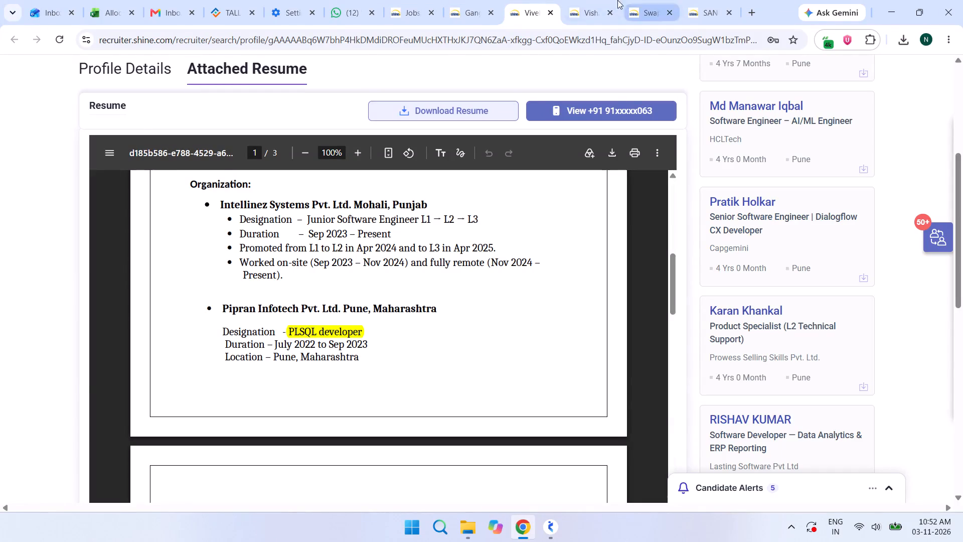
Examine the Future fold Software associate consultant's attached resume for the technical headline, objective and experience summary.
click(590, 0)
scroll(435, 315, down, 5)
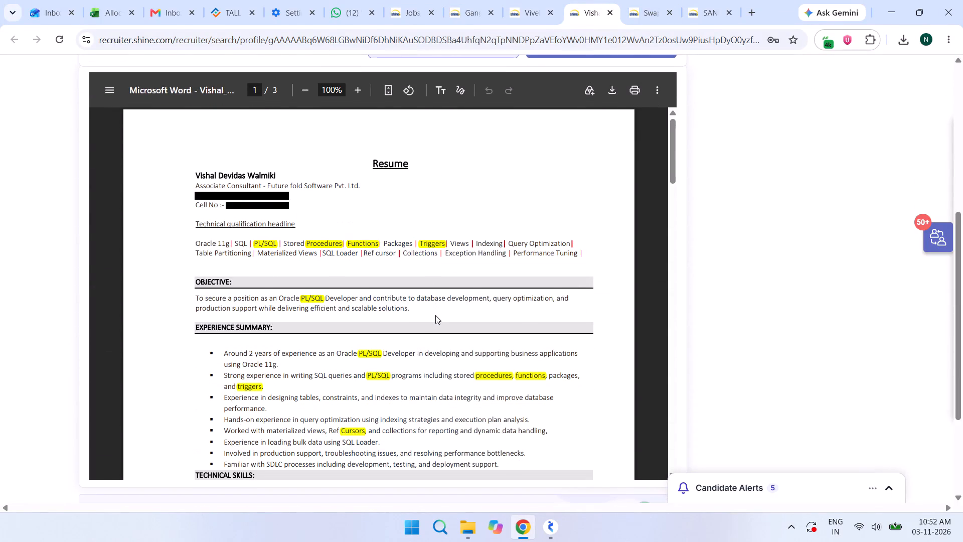
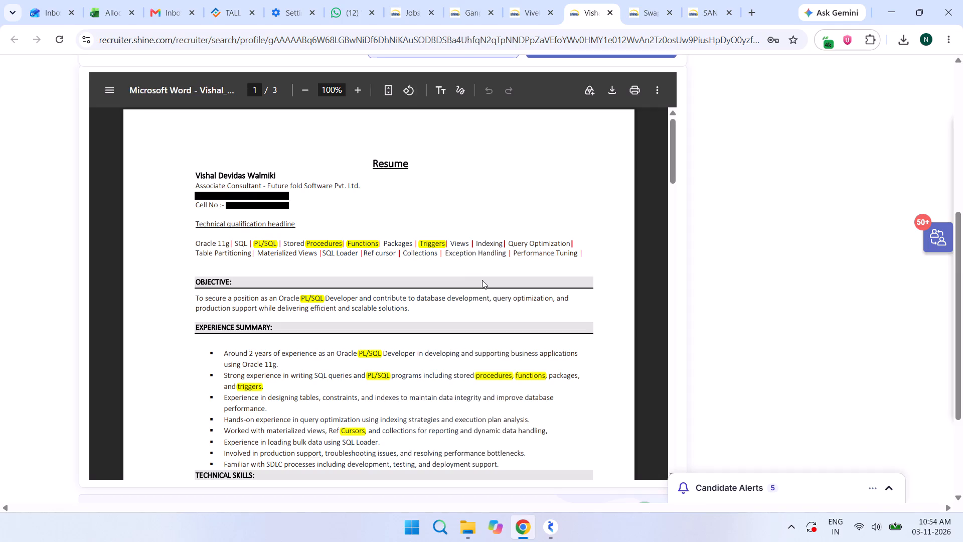
Review the Future Fold Software associate consultant's profile summary and attached resume, including experience summary and technical skills.
scroll(527, 226, up, 3)
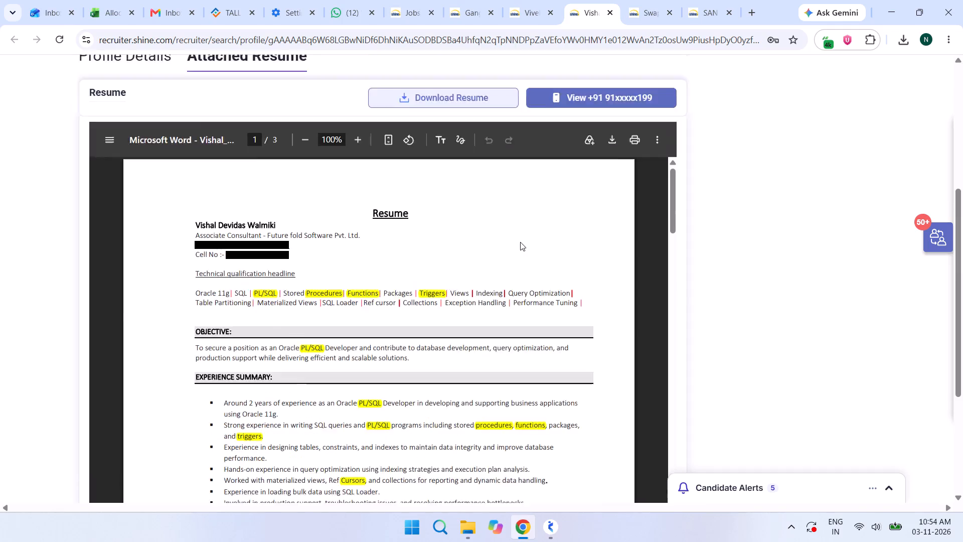
scroll(520, 242, up, 4)
scroll(520, 242, down, 1)
scroll(520, 242, up, 4)
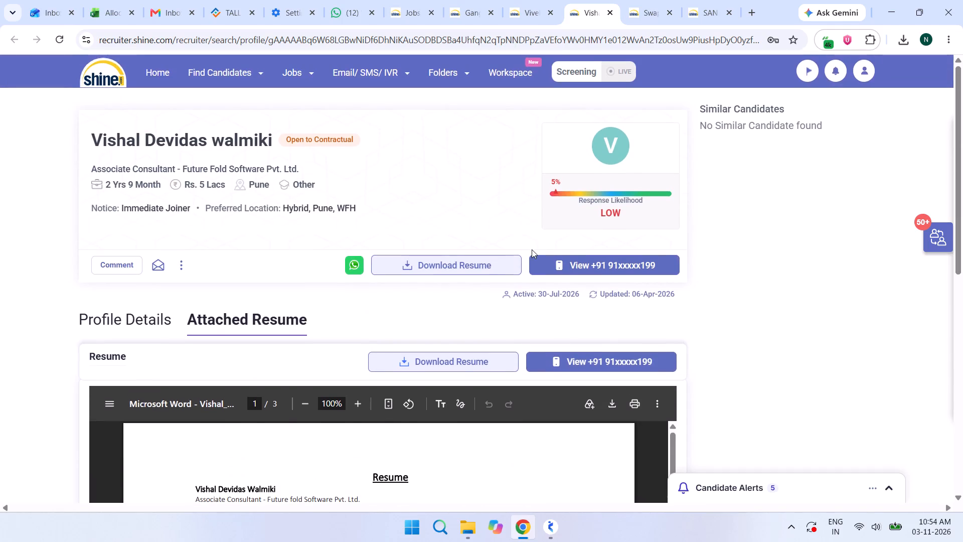
scroll(962, 212, down, 2)
scroll(962, 195, up, 1)
scroll(962, 195, down, 1)
scroll(320, 283, up, 1)
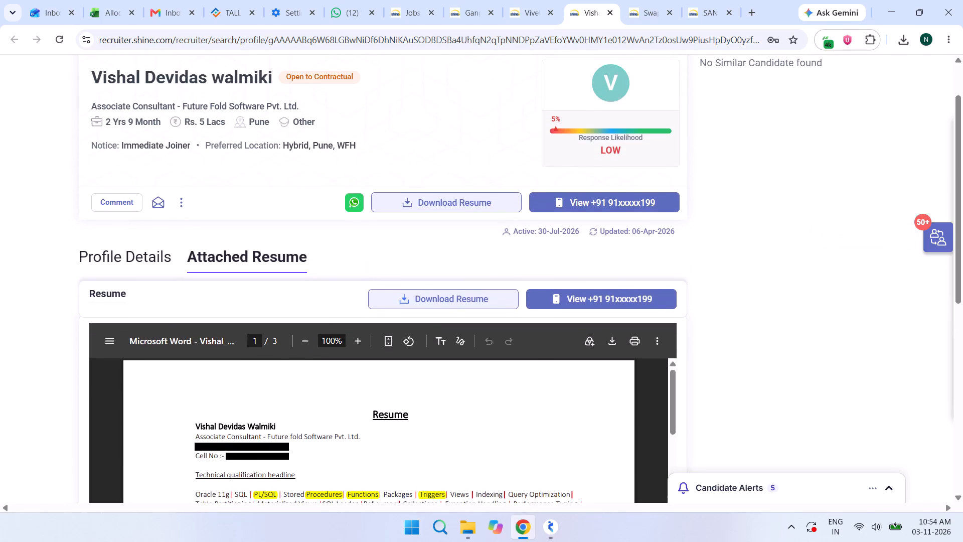
scroll(385, 395, down, 2)
scroll(81, 294, down, 2)
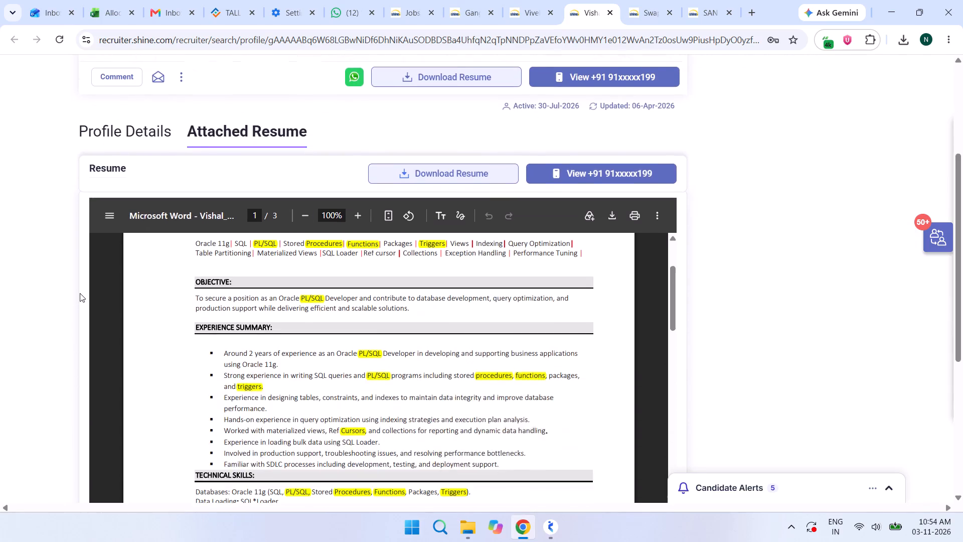
scroll(80, 293, down, 2)
scroll(80, 293, up, 1)
scroll(80, 293, down, 2)
scroll(419, 313, up, 2)
scroll(419, 313, down, 1)
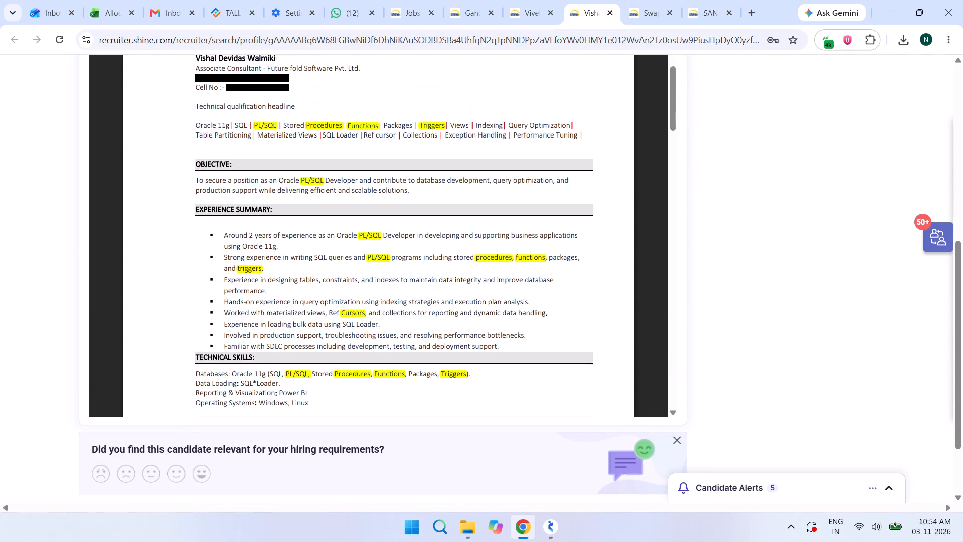
click(648, 0)
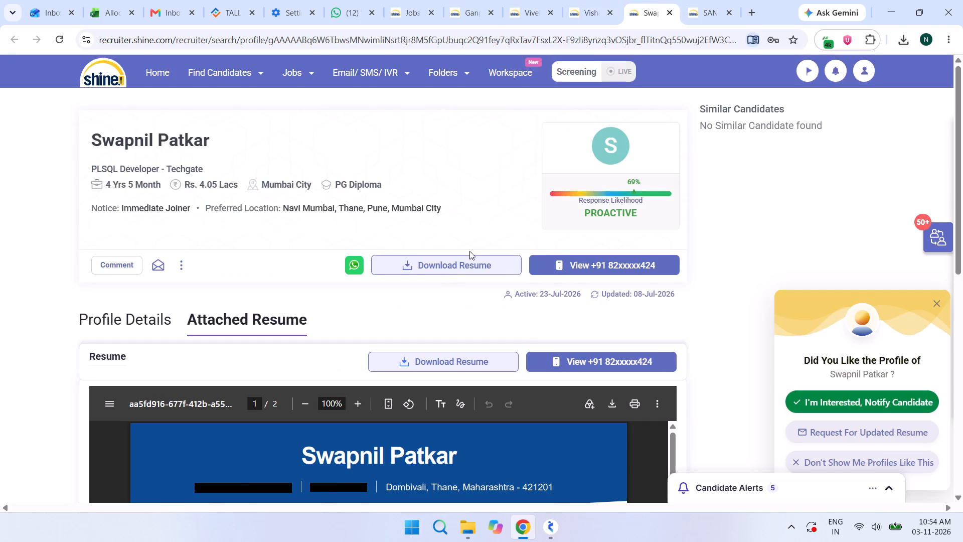
scroll(303, 291, down, 3)
scroll(303, 291, up, 1)
scroll(303, 291, down, 2)
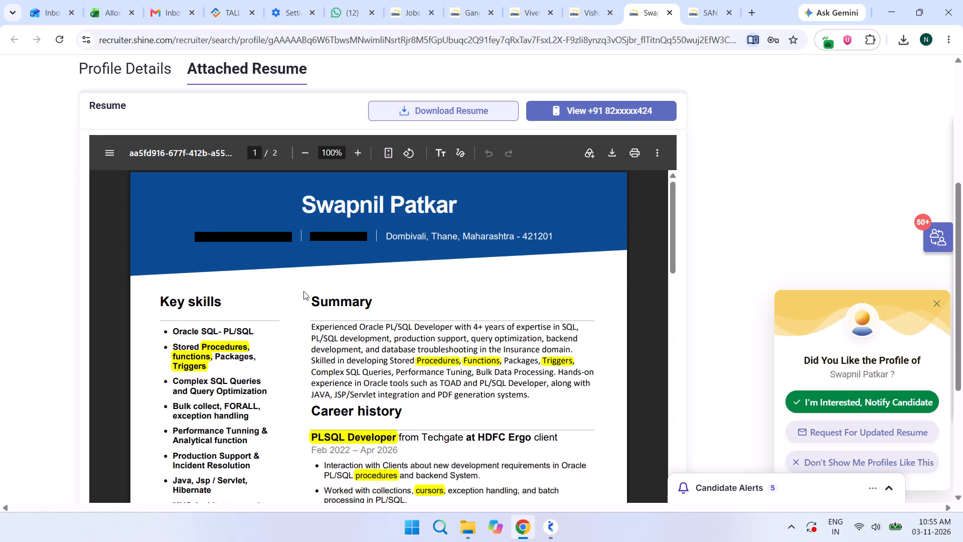
scroll(303, 291, up, 6)
scroll(303, 291, down, 2)
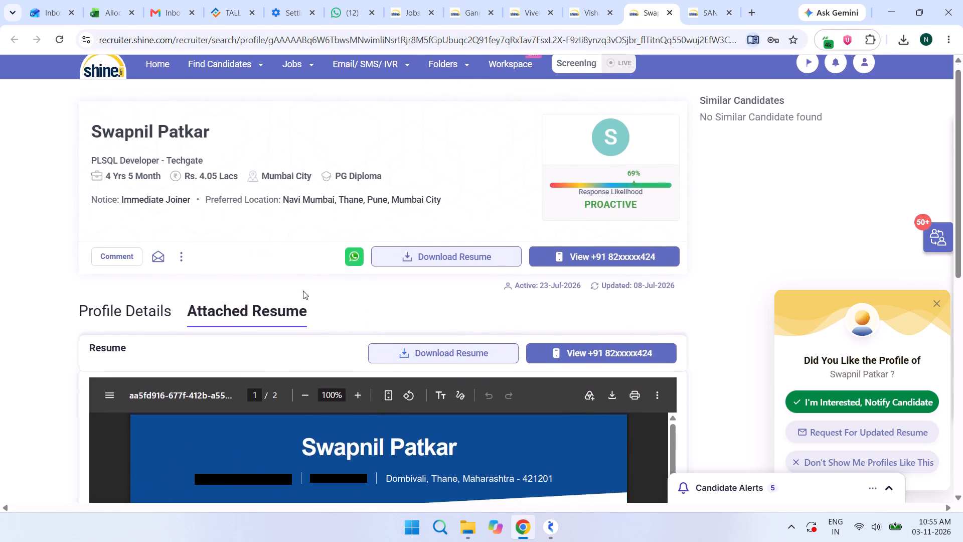
Examine the Techgate PLSQL Developer's attached resume for career history, education and certified skills.
scroll(303, 291, down, 5)
scroll(269, 265, down, 3)
scroll(269, 265, up, 1)
scroll(269, 265, down, 1)
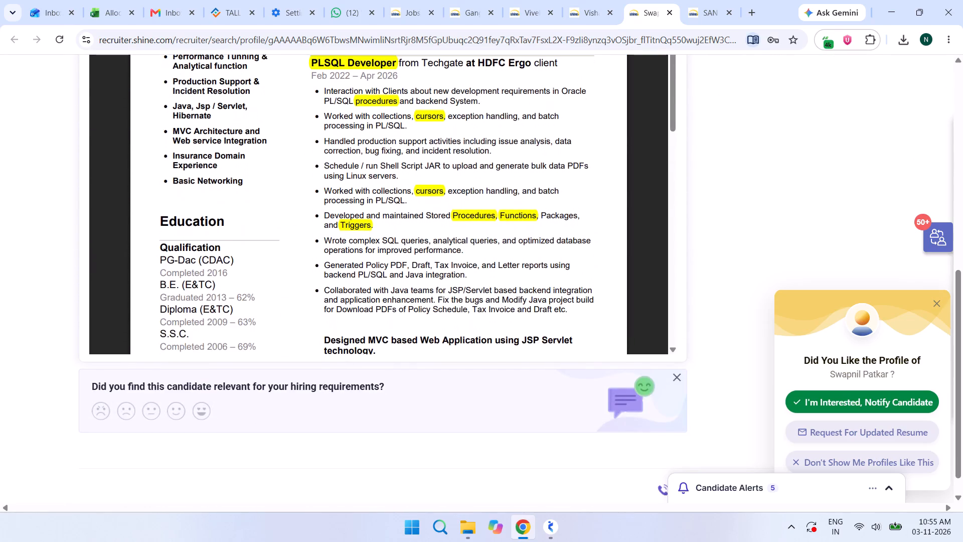
scroll(269, 265, down, 2)
scroll(269, 265, up, 1)
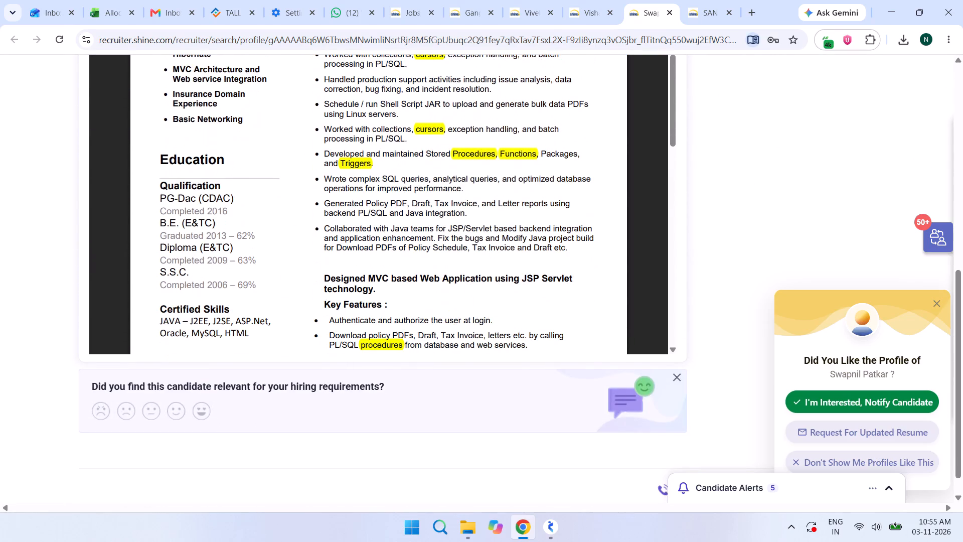
scroll(269, 265, down, 1)
scroll(269, 265, up, 1)
scroll(269, 265, down, 2)
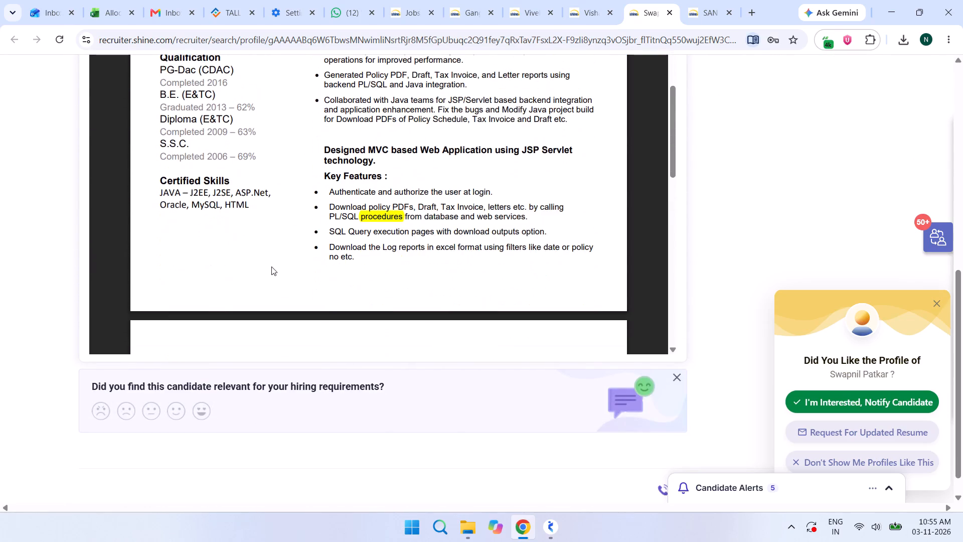
scroll(271, 266, down, 1)
scroll(271, 266, up, 5)
scroll(362, 174, up, 7)
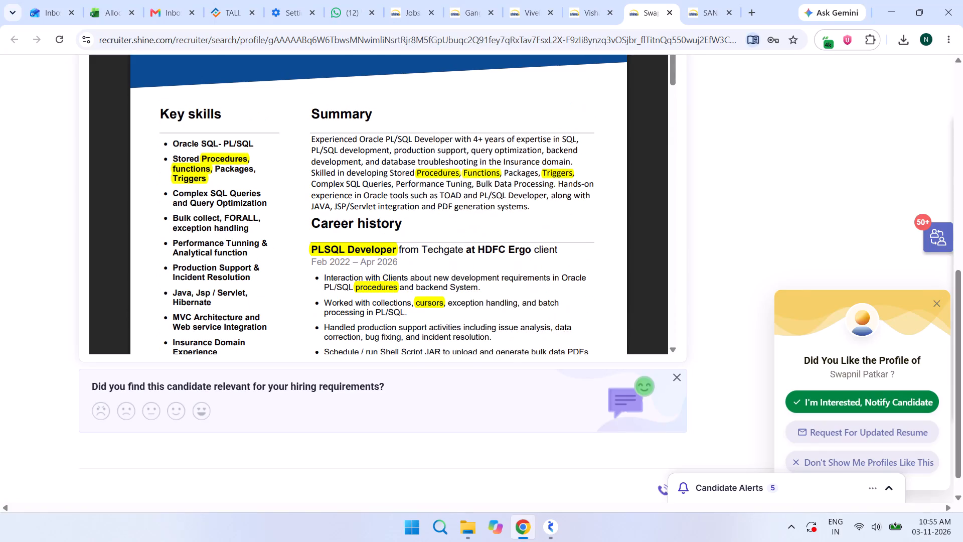
scroll(362, 174, up, 2)
scroll(535, 203, up, 3)
scroll(535, 203, down, 1)
scroll(535, 203, up, 1)
Switch to the Mahindra Home Finance software developer's profile and examine the resume's professional summary, technical skills and experience.
click(735, 0)
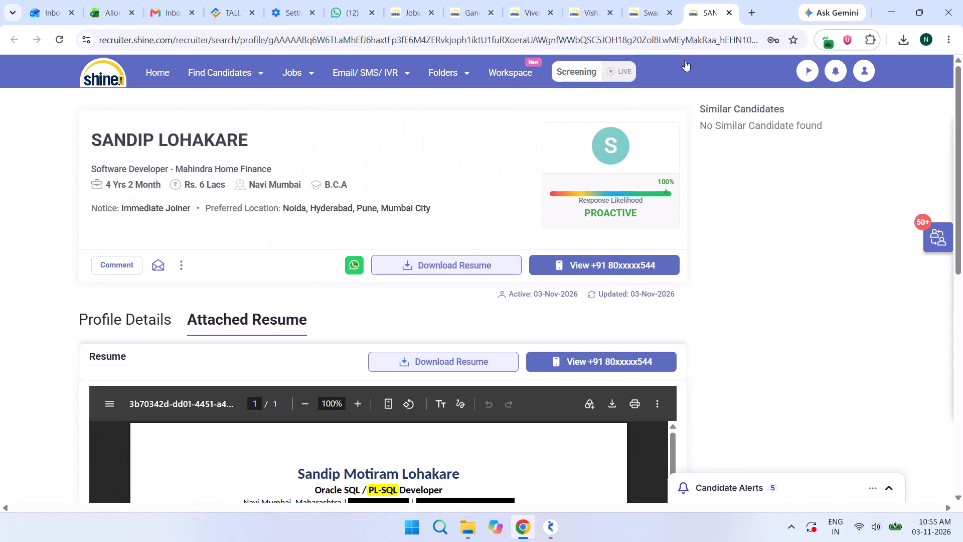
scroll(576, 153, down, 4)
scroll(549, 187, down, 1)
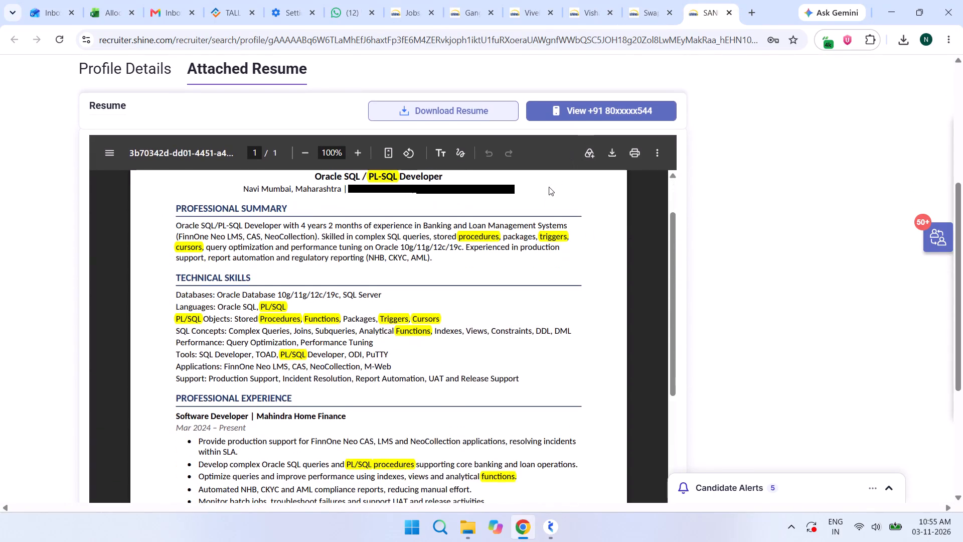
scroll(593, 323, down, 1)
scroll(594, 323, up, 1)
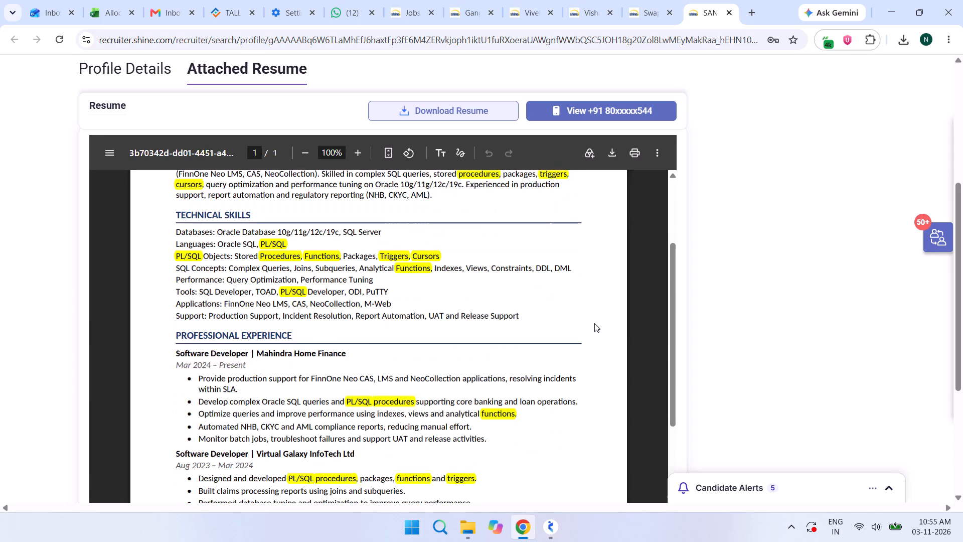
scroll(594, 323, up, 3)
scroll(594, 319, down, 1)
scroll(594, 319, up, 3)
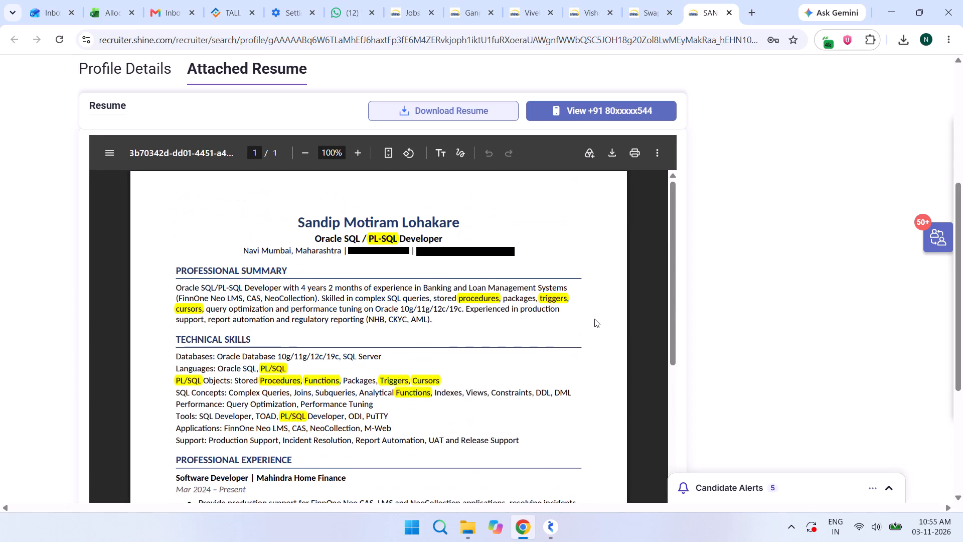
scroll(185, 201, up, 5)
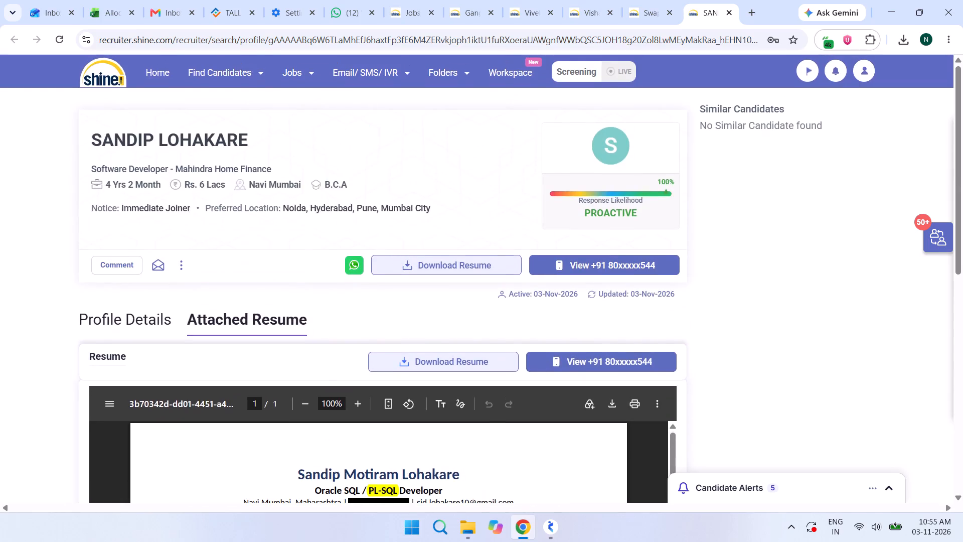
scroll(183, 201, down, 4)
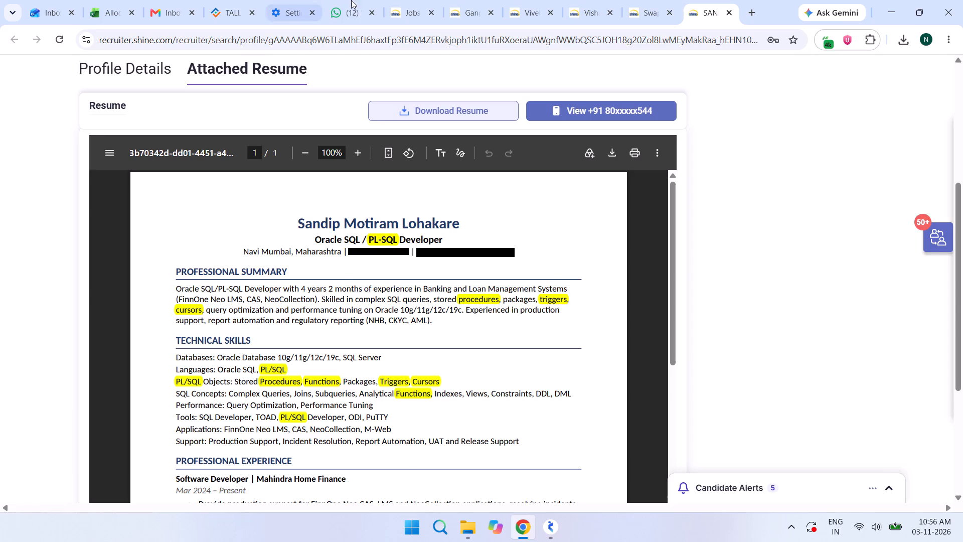
Return to the PLSQL candidate search results and look through the listed profiles.
click(397, 0)
scroll(540, 379, down, 3)
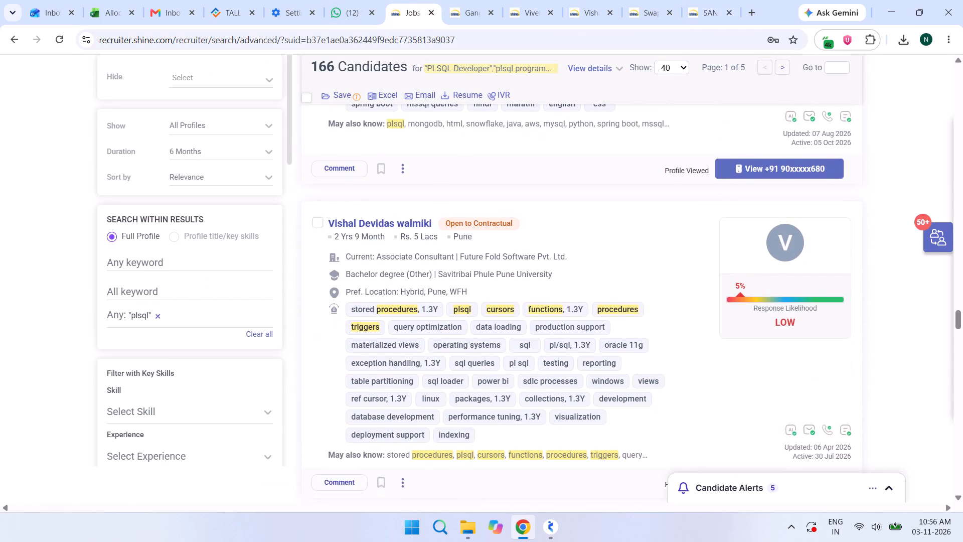
scroll(540, 379, down, 2)
Switch to the Globeminds Technologies software developer's profile and review the attached resume and profile header.
click(470, 0)
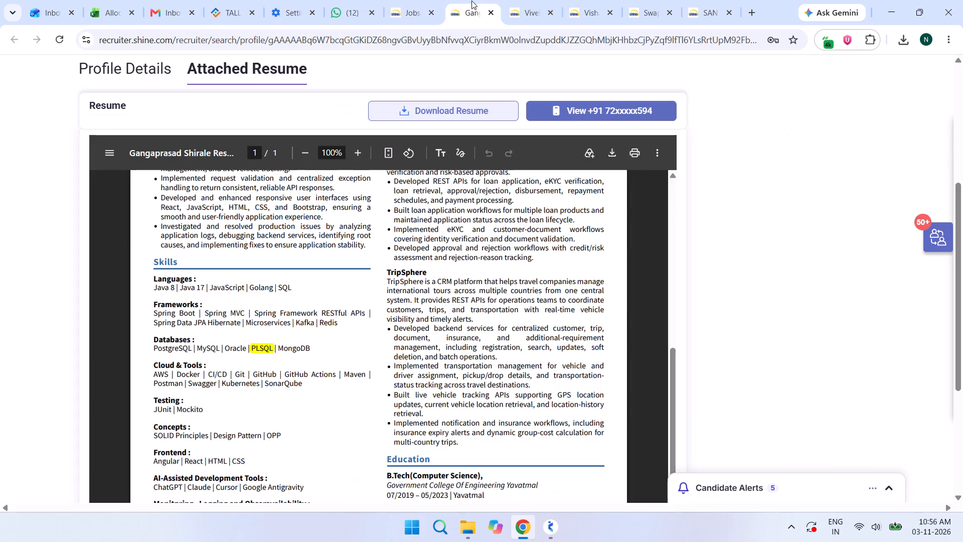
scroll(362, 451, up, 3)
scroll(361, 437, down, 2)
scroll(361, 437, up, 7)
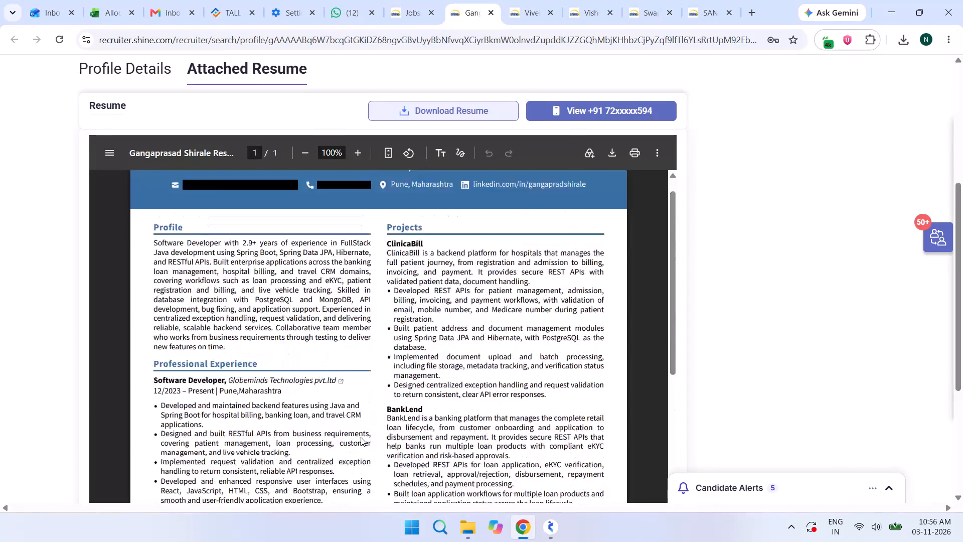
scroll(361, 437, up, 3)
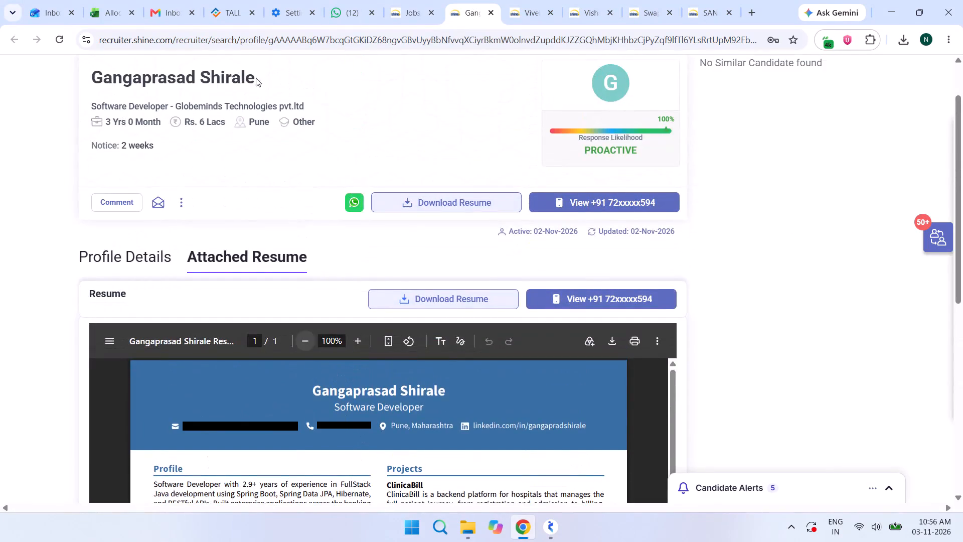
Switch to the Tallite ATS workbench and look through the HDFC Life requirements list.
click(231, 0)
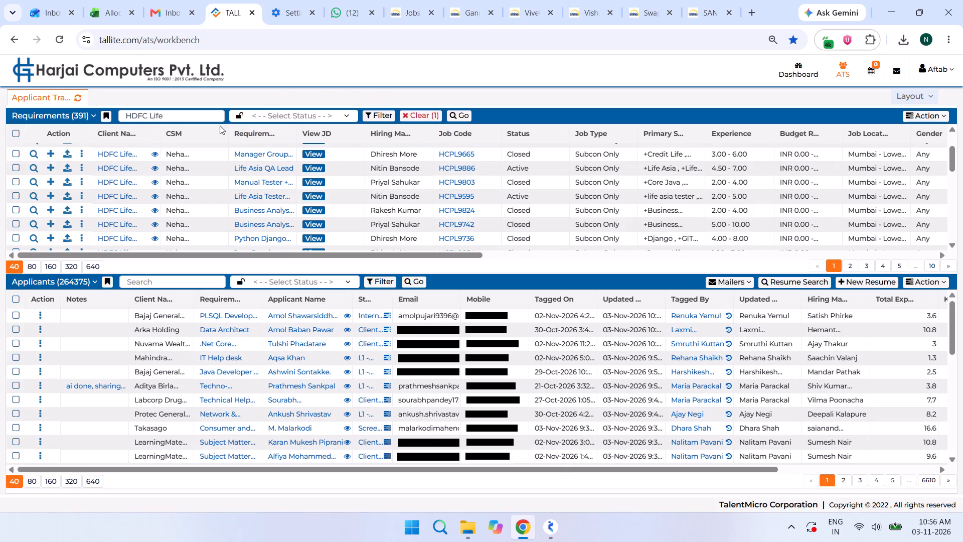
scroll(278, 218, down, 2)
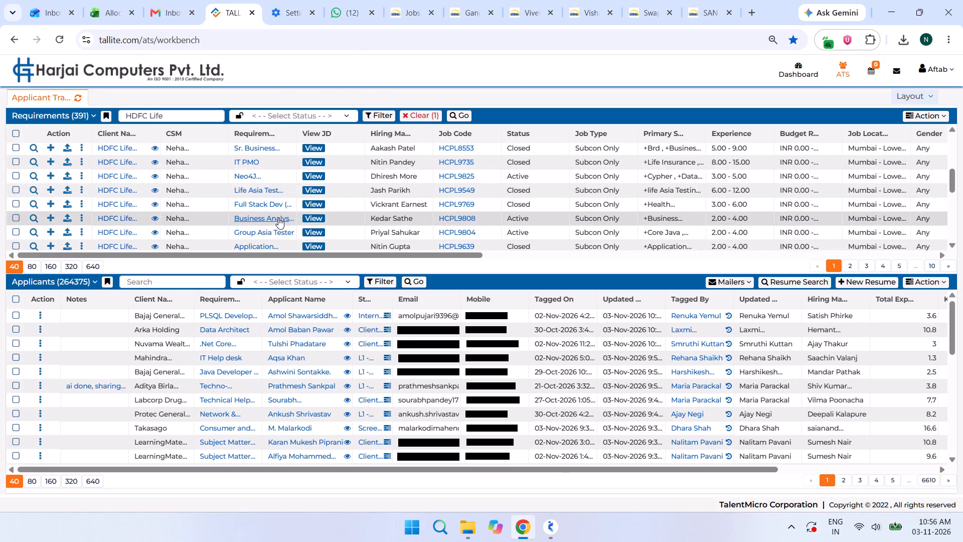
scroll(278, 218, down, 1)
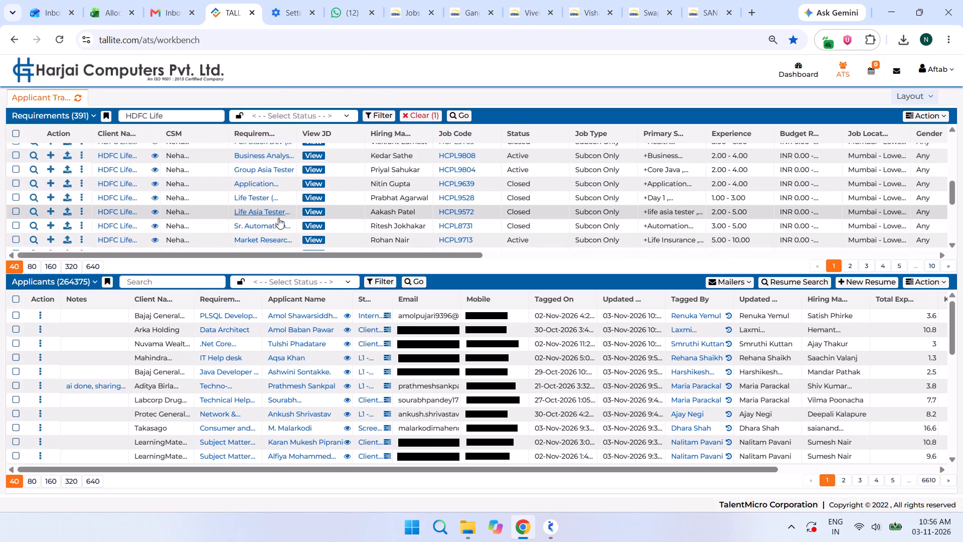
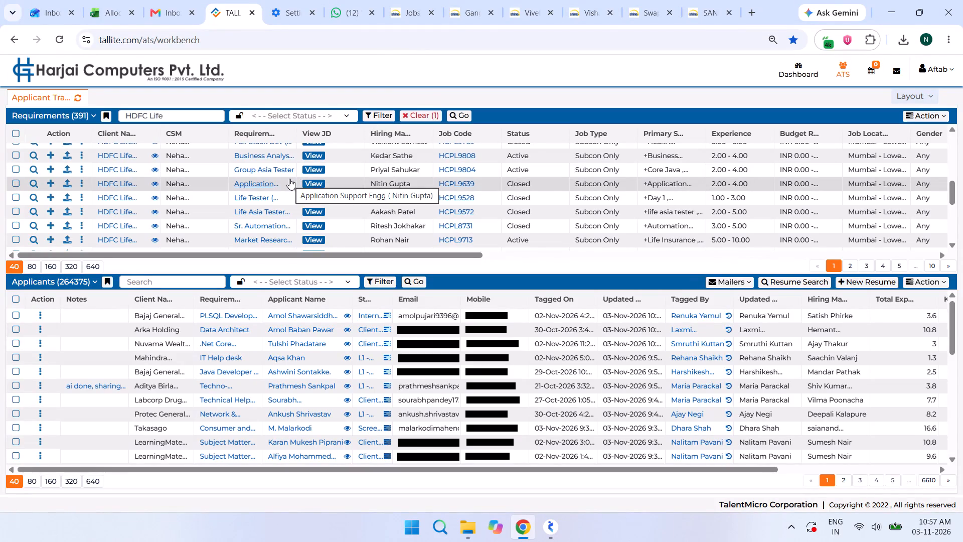
Switch back to Shine and check the PLSQL candidate results and the Intellinez Systems engineer's attached resume.
click(554, 0)
click(415, 0)
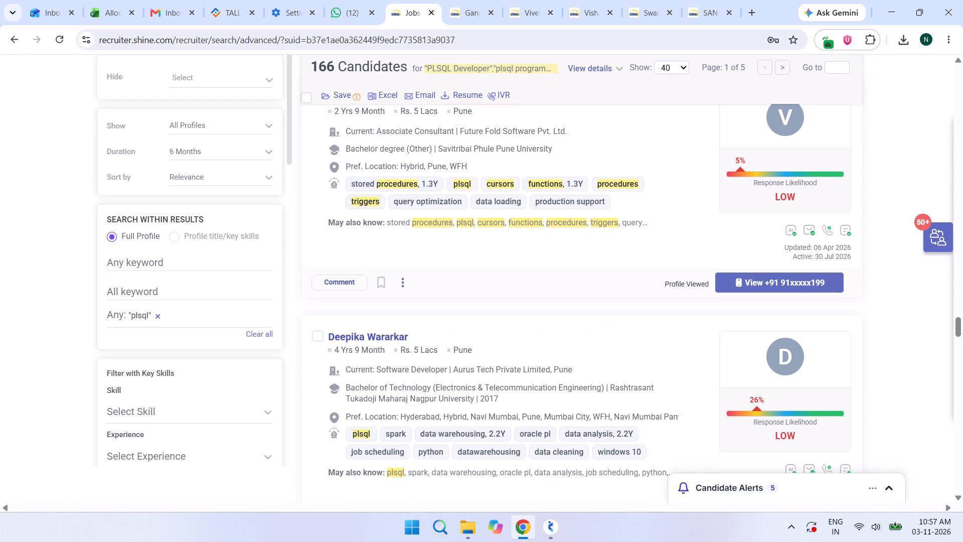
click(549, 0)
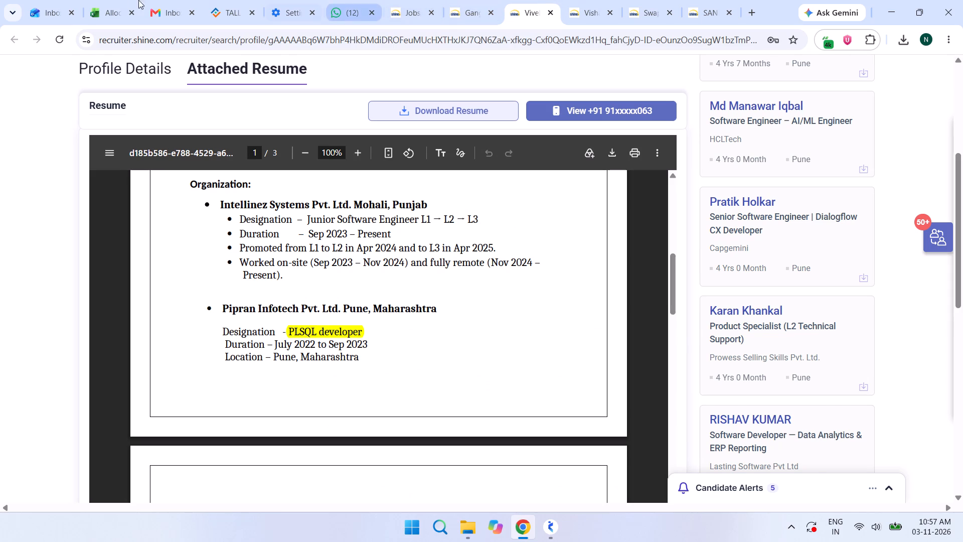
Switch to the Tallite ATS workbench, search the requirements for "plsql" and look through the matching requirements.
click(228, 0)
drag(178, 115, 0, 123)
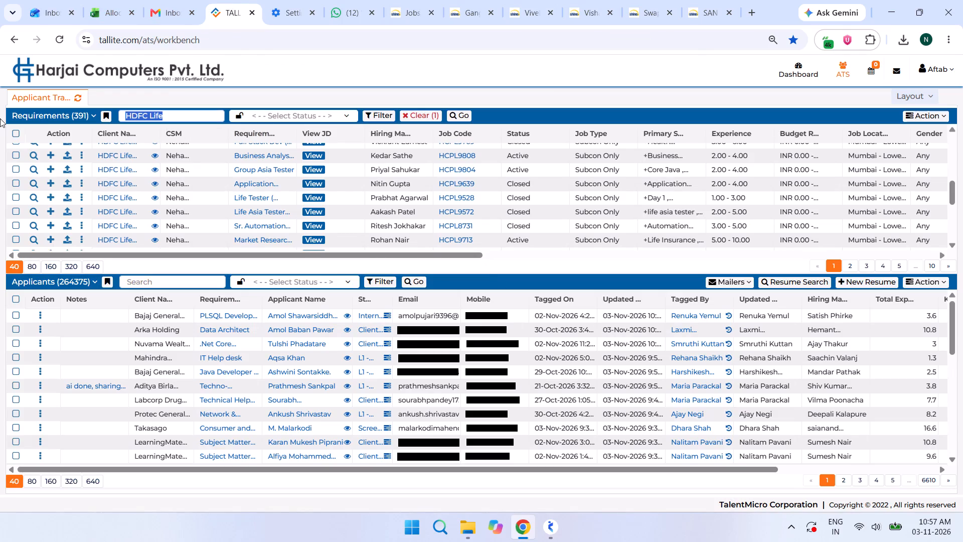
text(plsq)
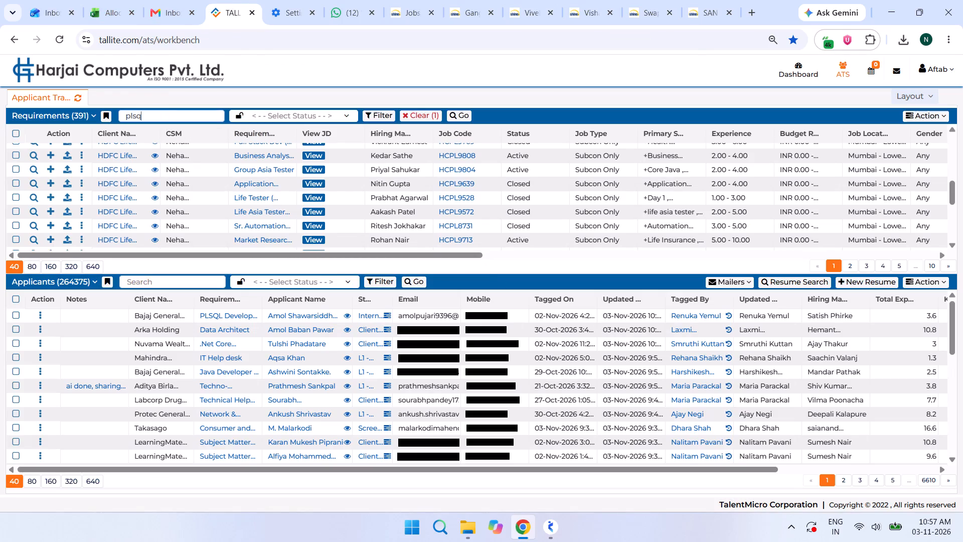
key(l)
key(Return)
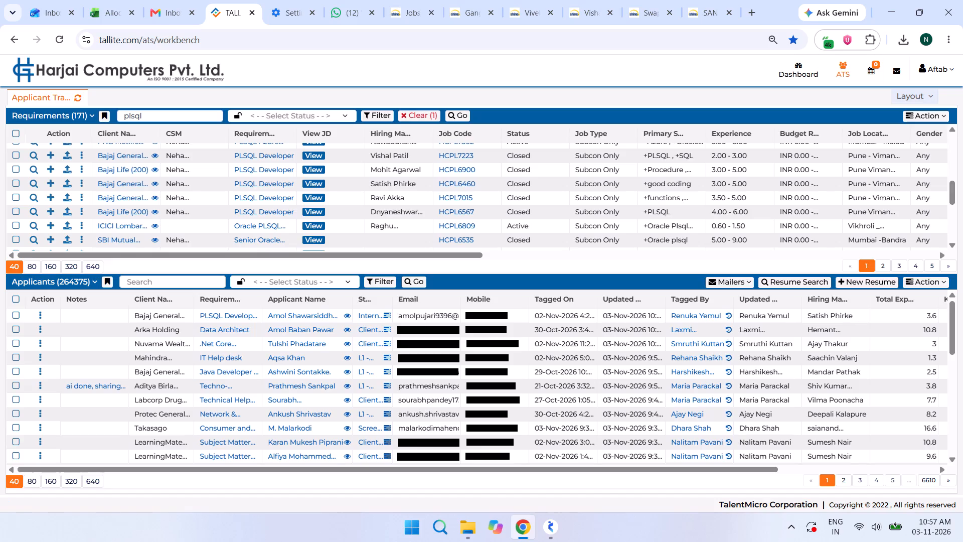
scroll(314, 128, down, 6)
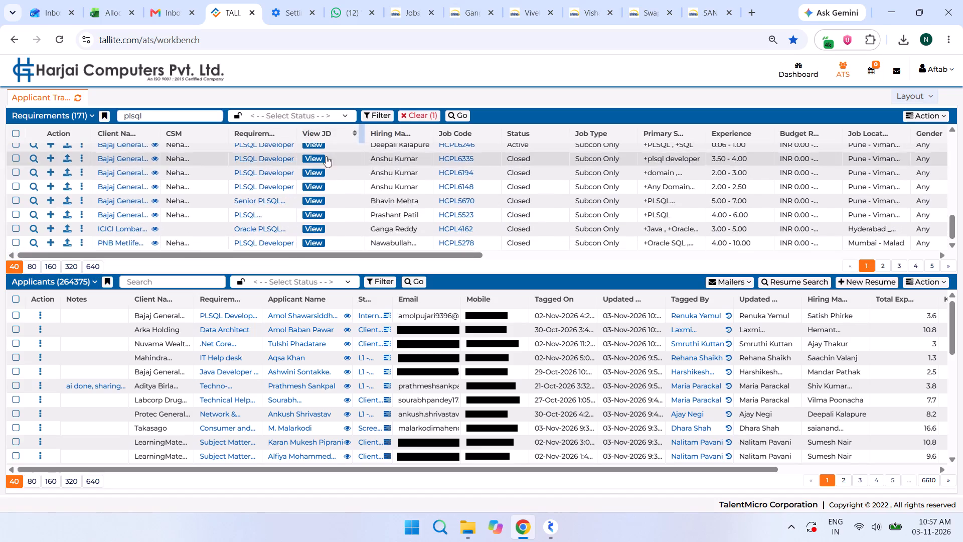
scroll(326, 156, down, 3)
scroll(328, 169, up, 1)
scroll(350, 251, up, 1)
scroll(350, 252, down, 1)
scroll(337, 173, up, 1)
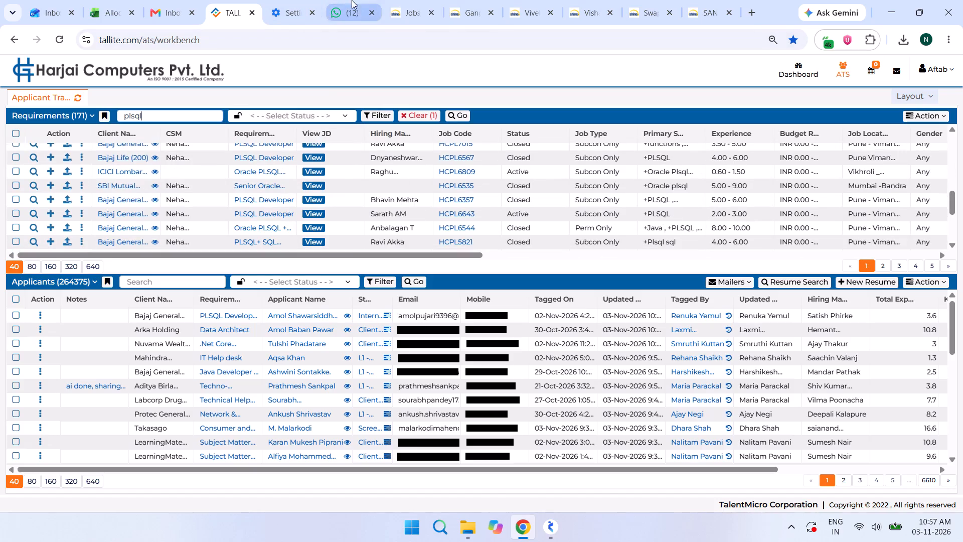
Return to the PLSQL candidate search results on Shine and go back to the start of the list.
click(409, 0)
scroll(962, 251, up, 4)
drag(962, 313, 962, 30)
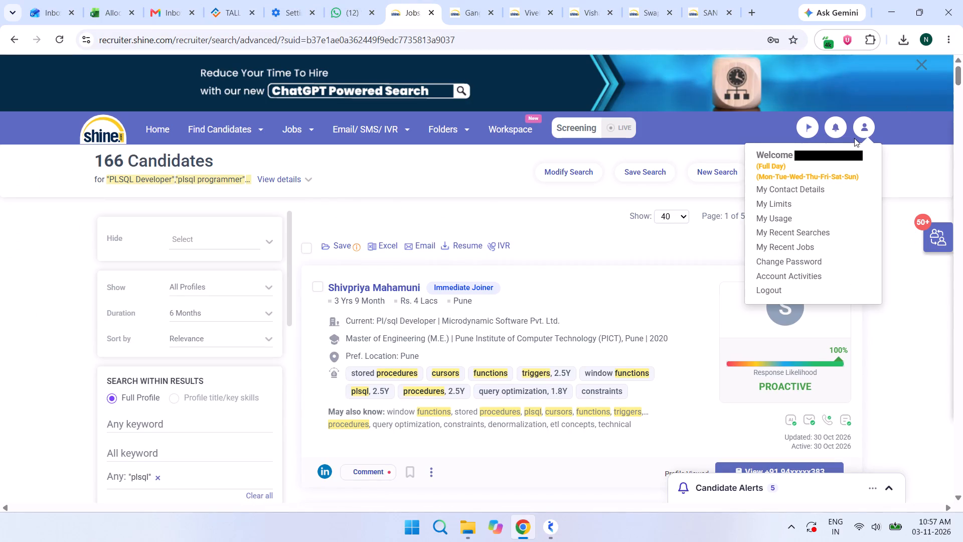
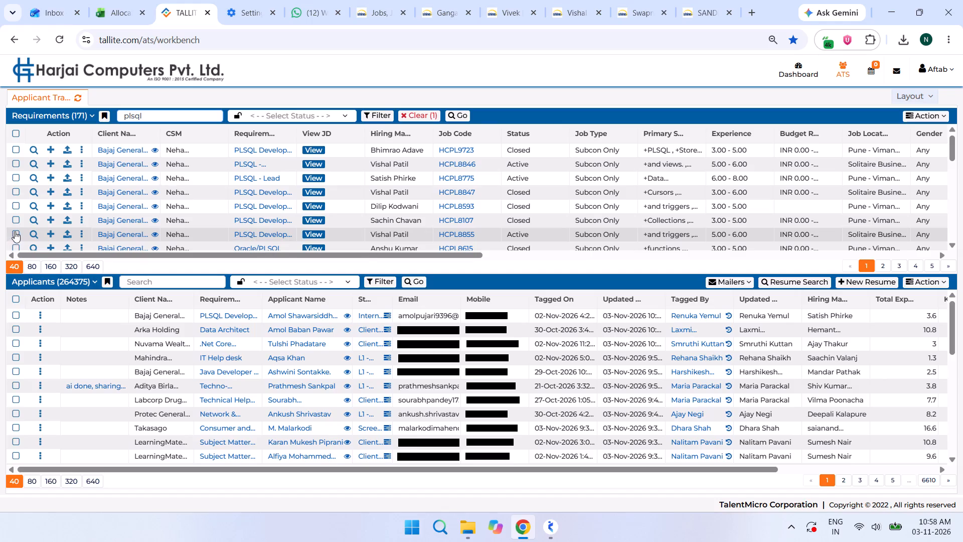
Widen the Requirement Title column and filter the plsql requirements to Active status.
drag(295, 126, 308, 127)
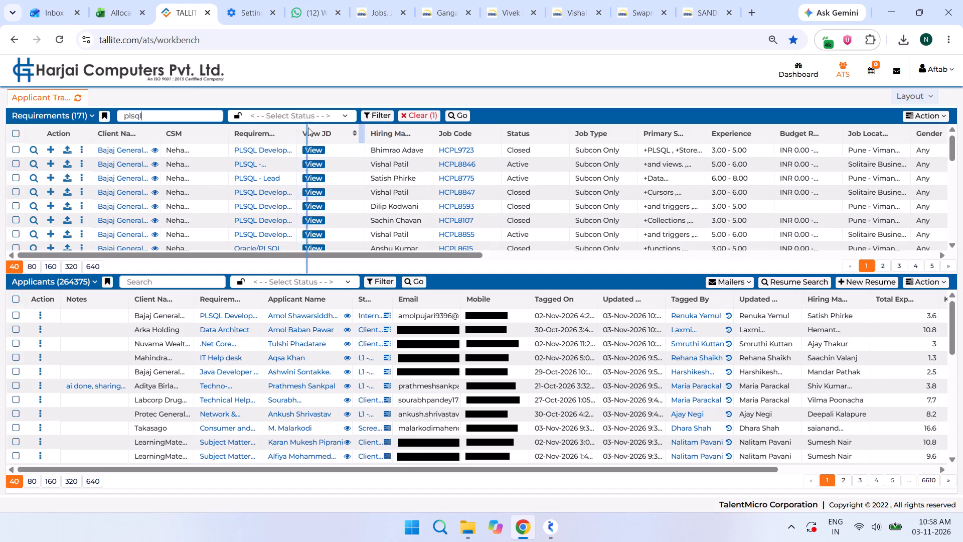
drag(308, 127, 312, 126)
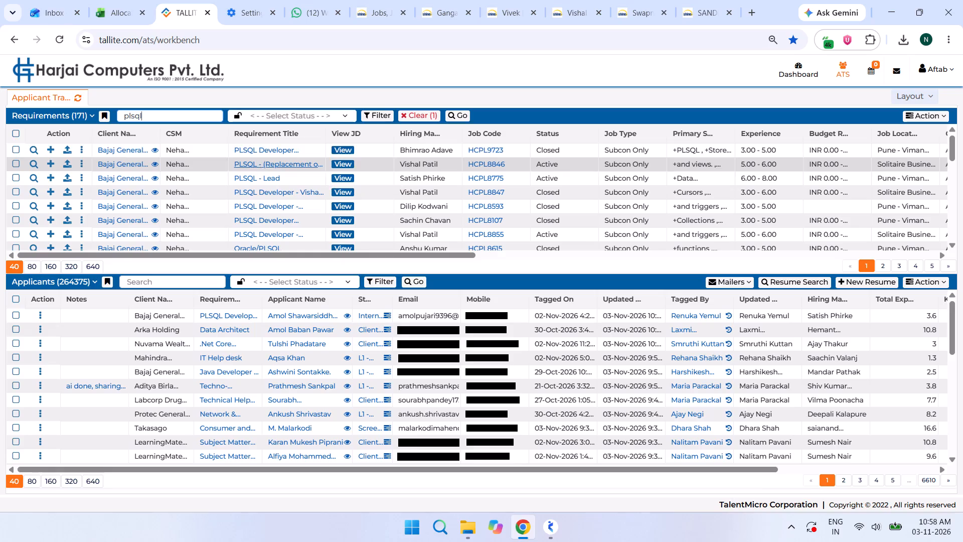
click(303, 119)
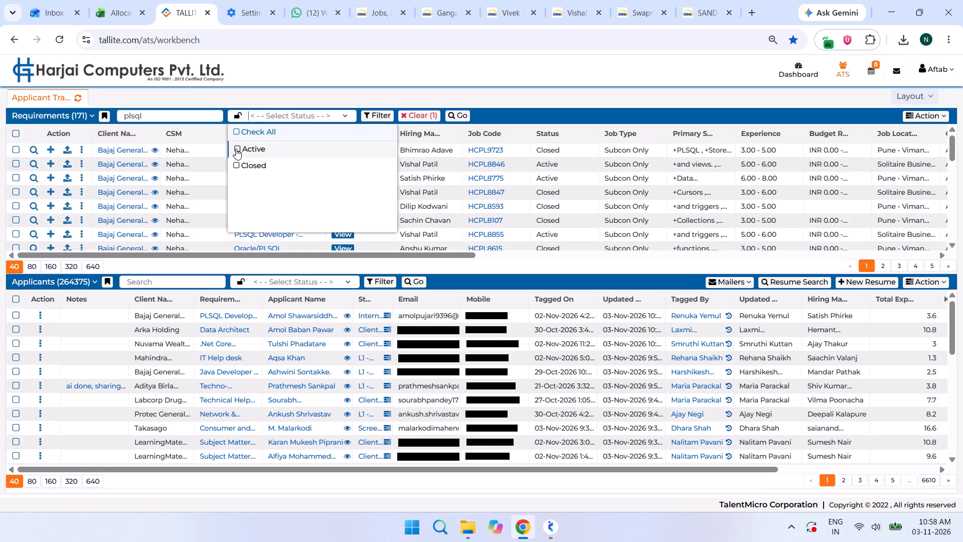
click(236, 149)
click(468, 120)
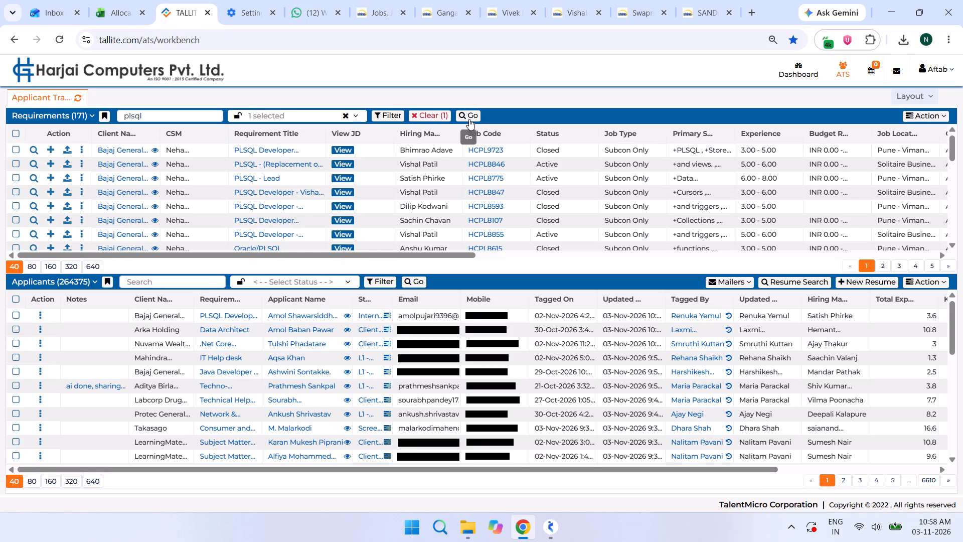
click(469, 119)
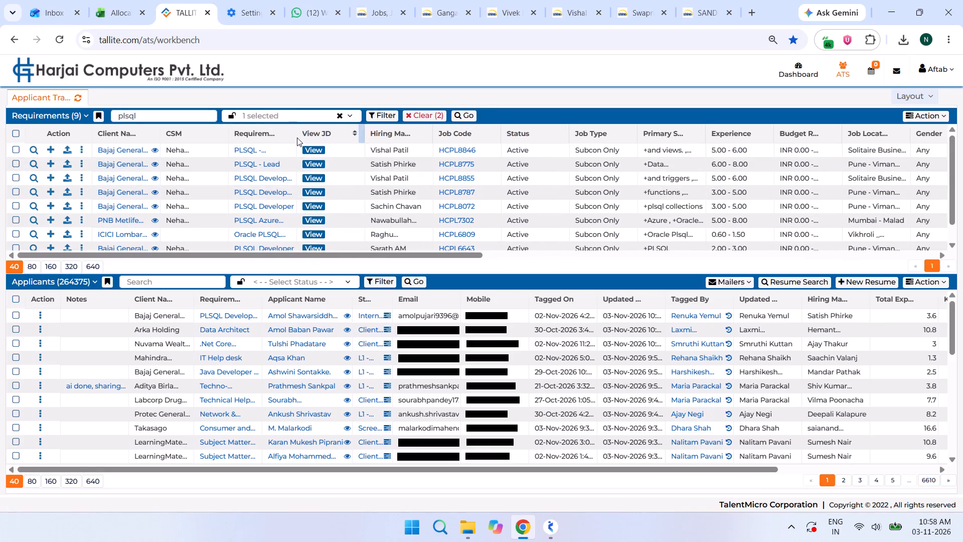
Widen the Requirement Title column again, sort by it, and select requirements HCPL6643, HCPL6246 and HCPL8855 to list their applicants.
drag(295, 136, 315, 137)
click(315, 137)
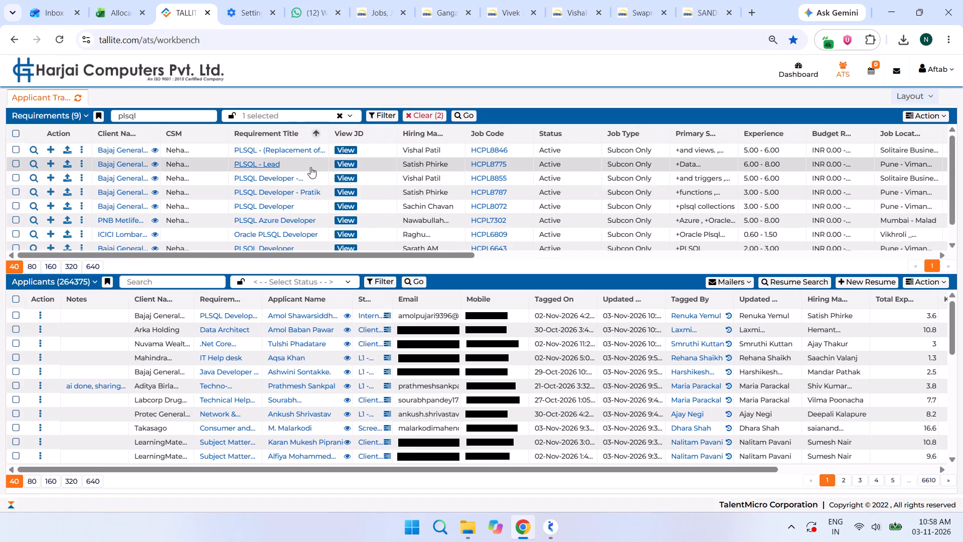
click(12, 190)
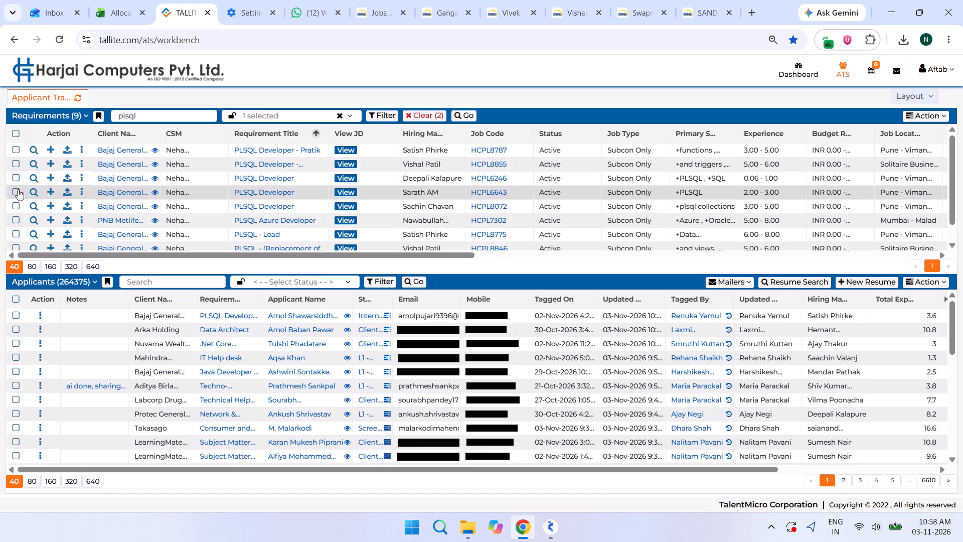
click(18, 189)
click(15, 181)
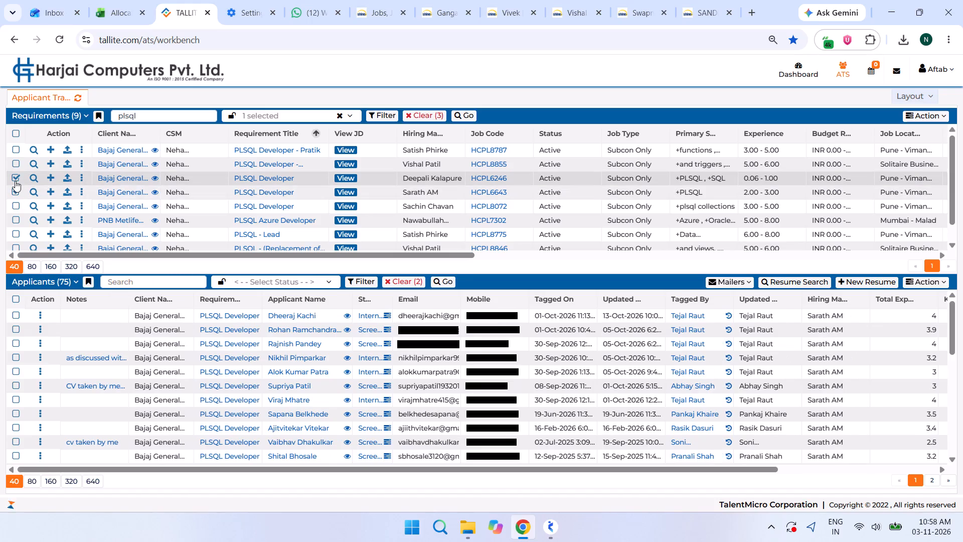
click(16, 163)
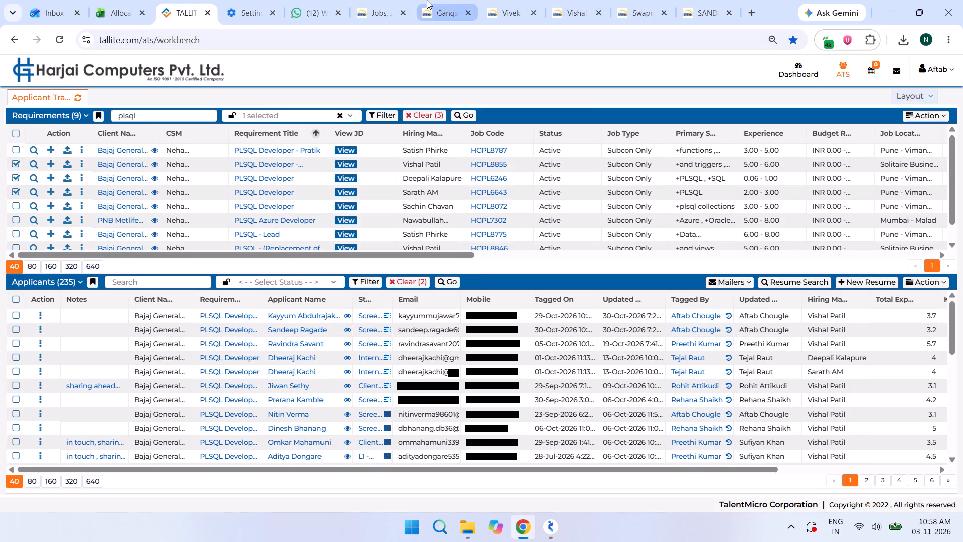
Switch to Shine, review the Mahindra Home Finance software developer's profile and attached resume, and return to the candidate results.
click(395, 0)
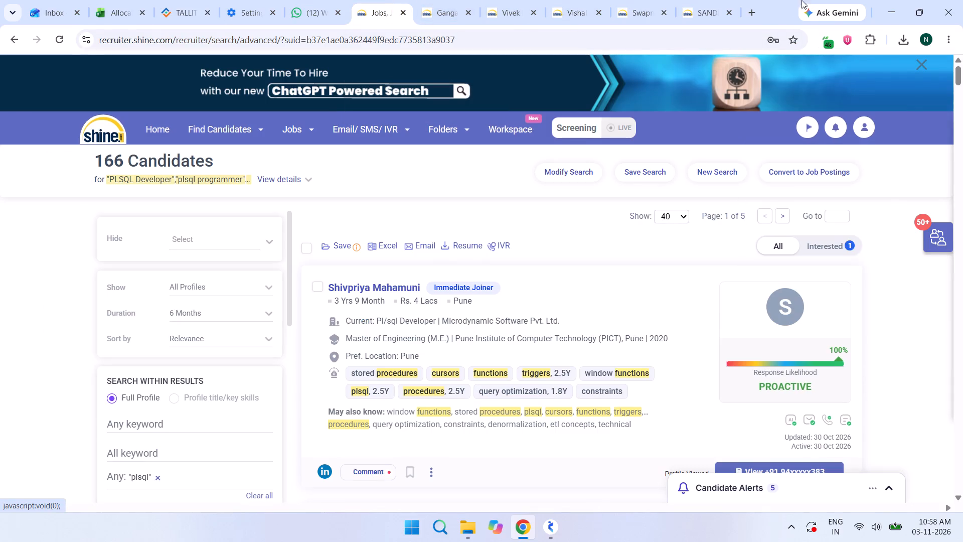
click(693, 0)
click(582, 114)
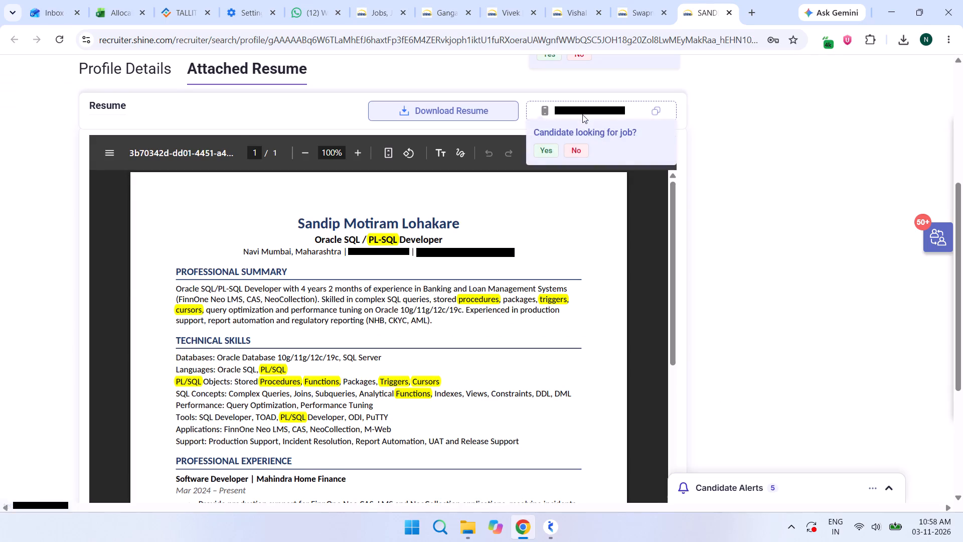
scroll(535, 205, up, 5)
scroll(521, 361, up, 2)
scroll(514, 333, down, 1)
scroll(506, 315, up, 3)
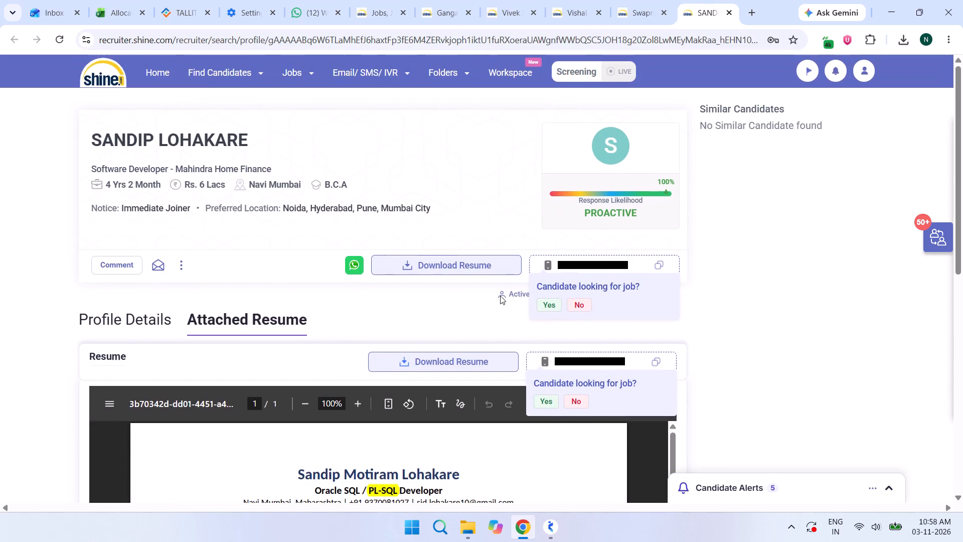
scroll(500, 295, up, 3)
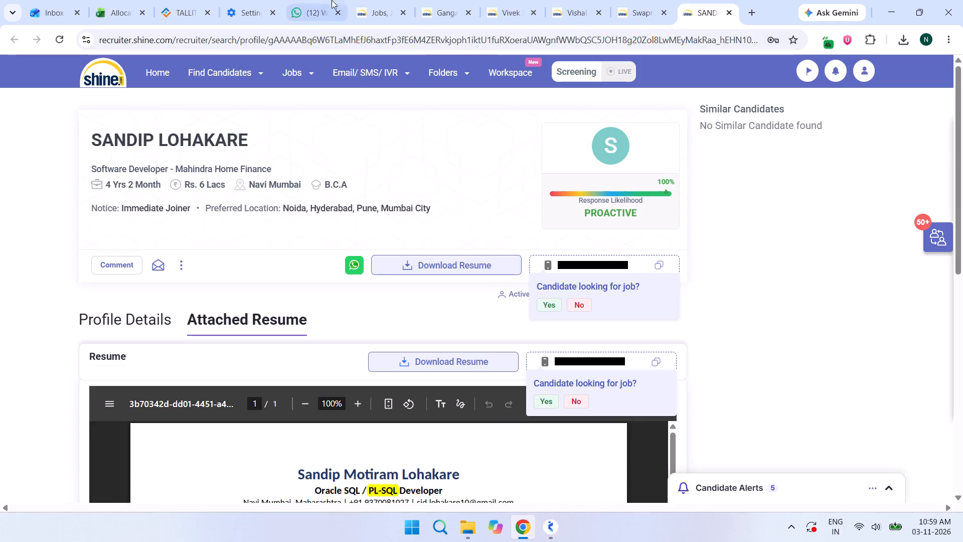
click(374, 0)
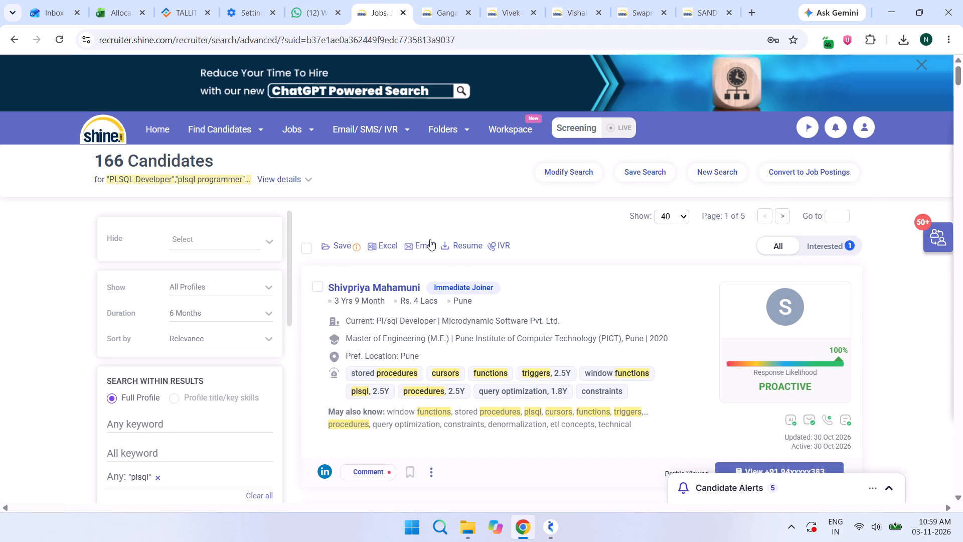
Switch to the TALLITE workbench and look through the applicants listed for the selected PLSQL requirements, checking their screening statuses.
click(170, 0)
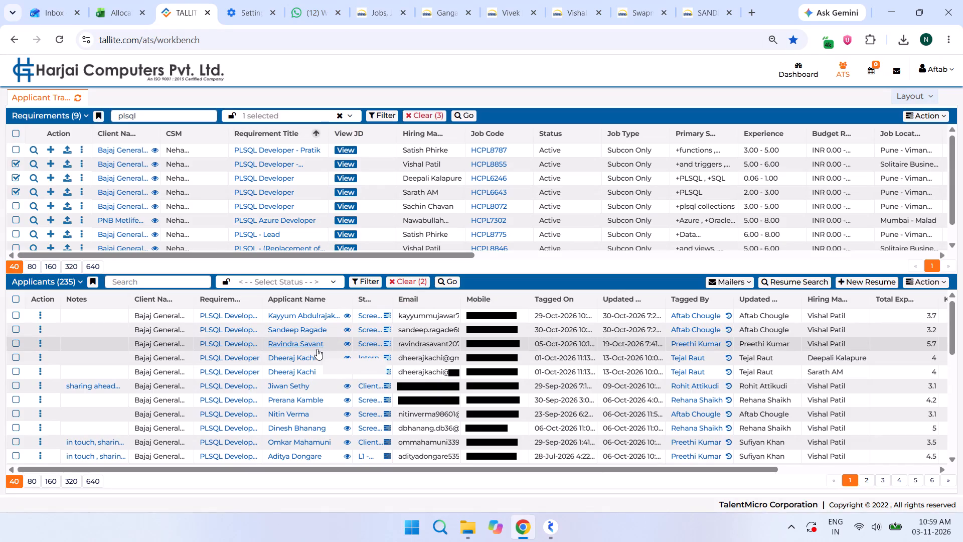
drag(951, 319, 953, 335)
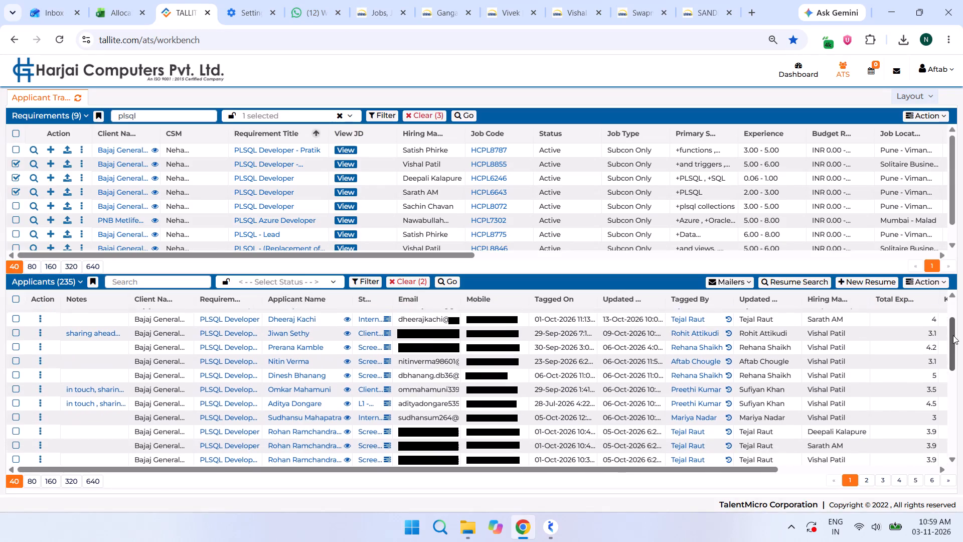
drag(953, 335, 946, 434)
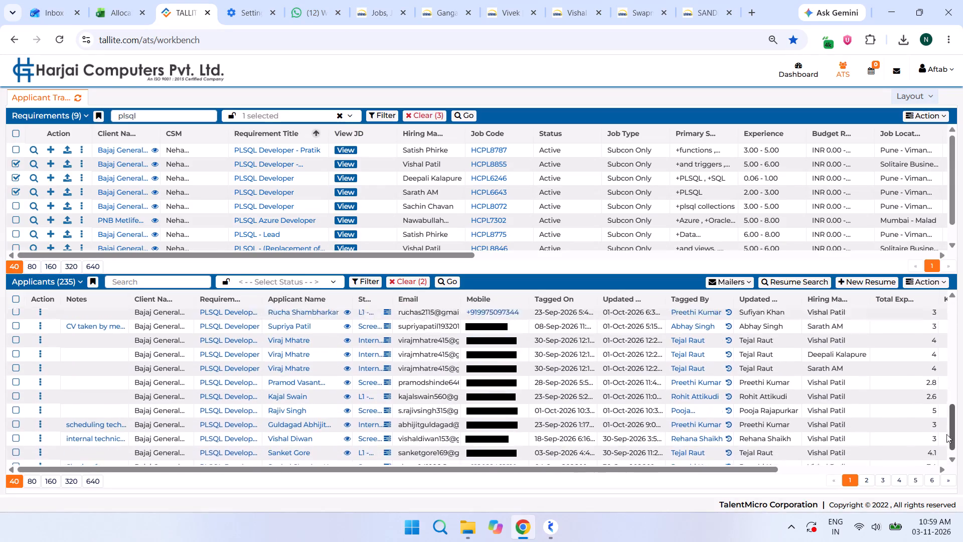
drag(946, 434, 949, 460)
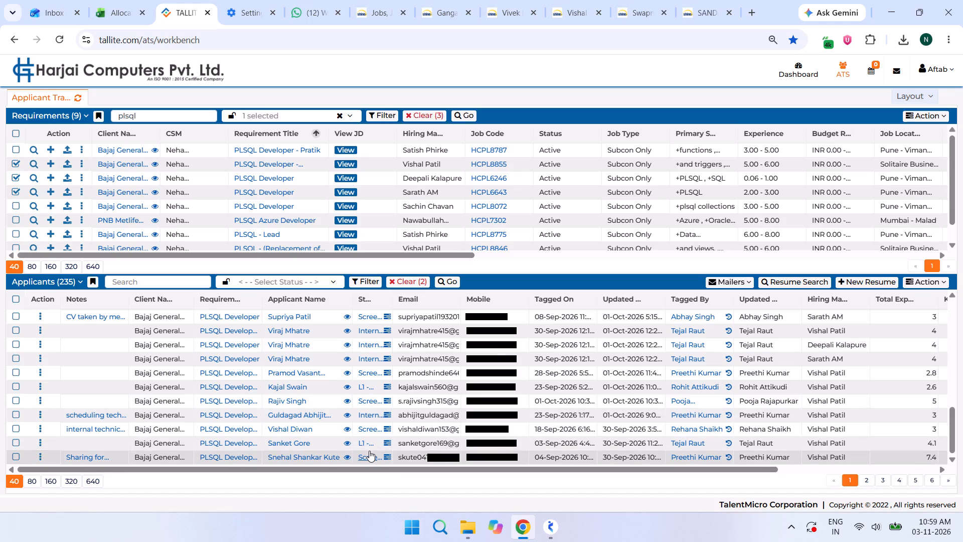
scroll(339, 412, up, 2)
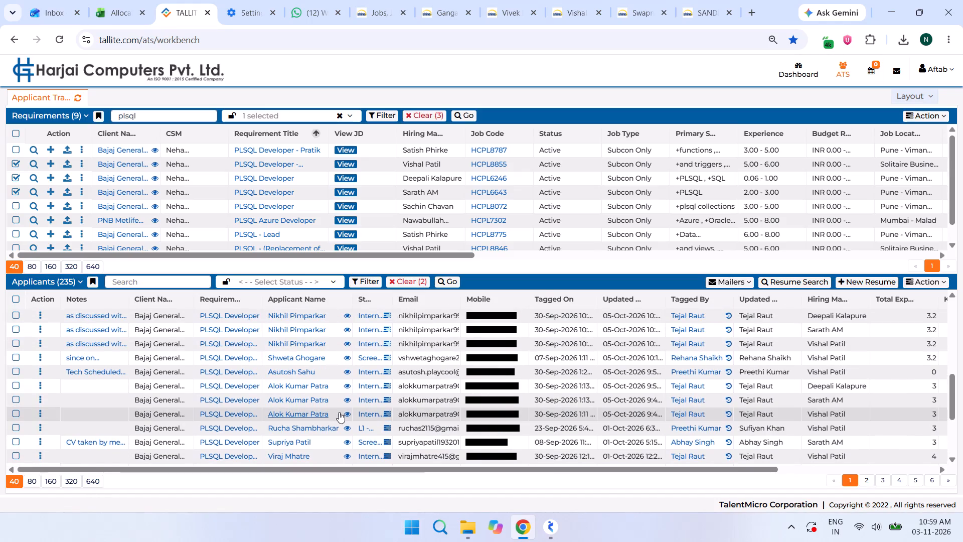
scroll(338, 412, up, 1)
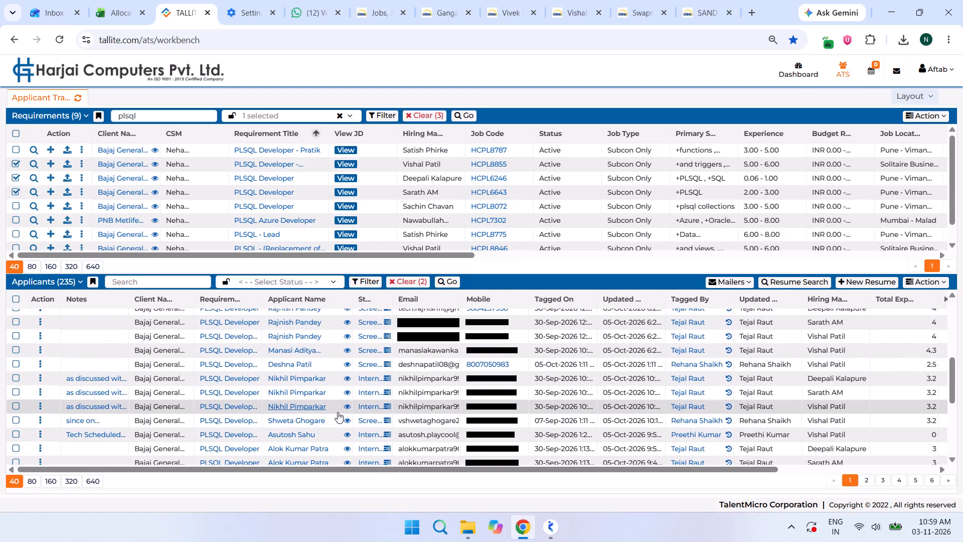
scroll(338, 412, up, 2)
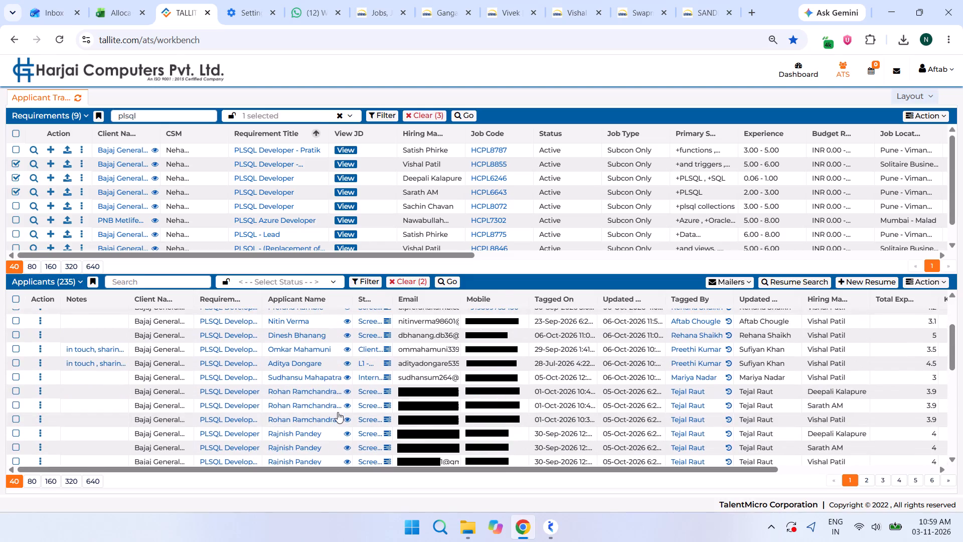
scroll(338, 412, up, 2)
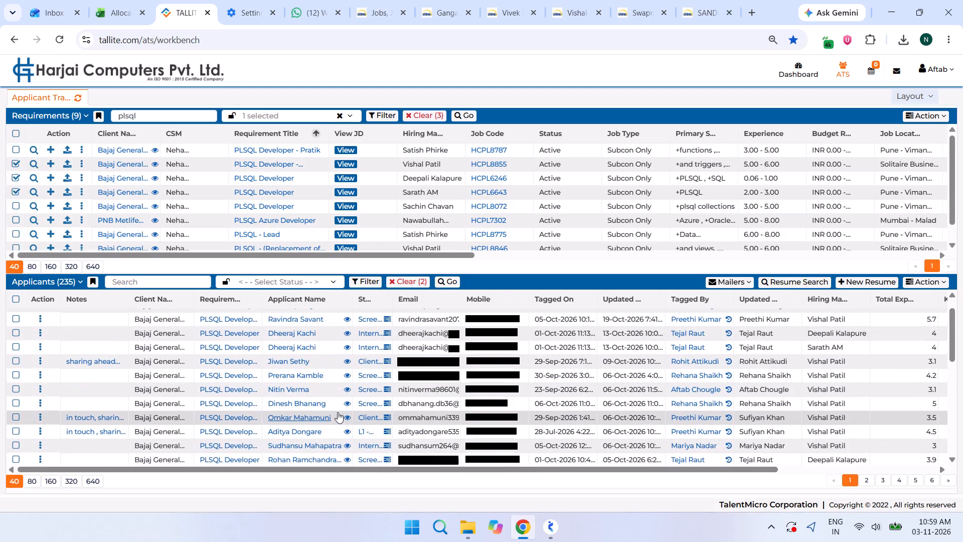
scroll(338, 412, up, 2)
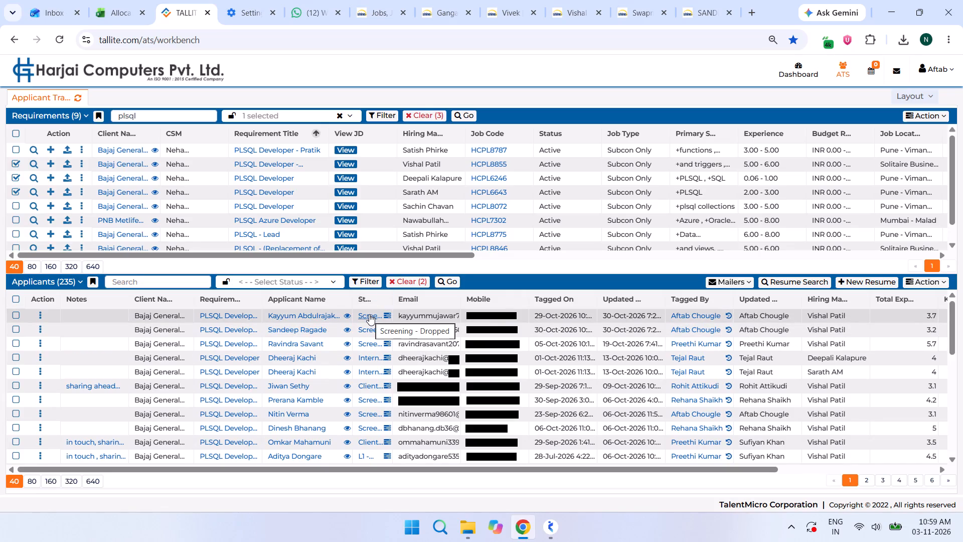
View the resume details and resume document of the second listed applicant, the Web Crypt Technology PL/SQL developer, and close them.
click(345, 330)
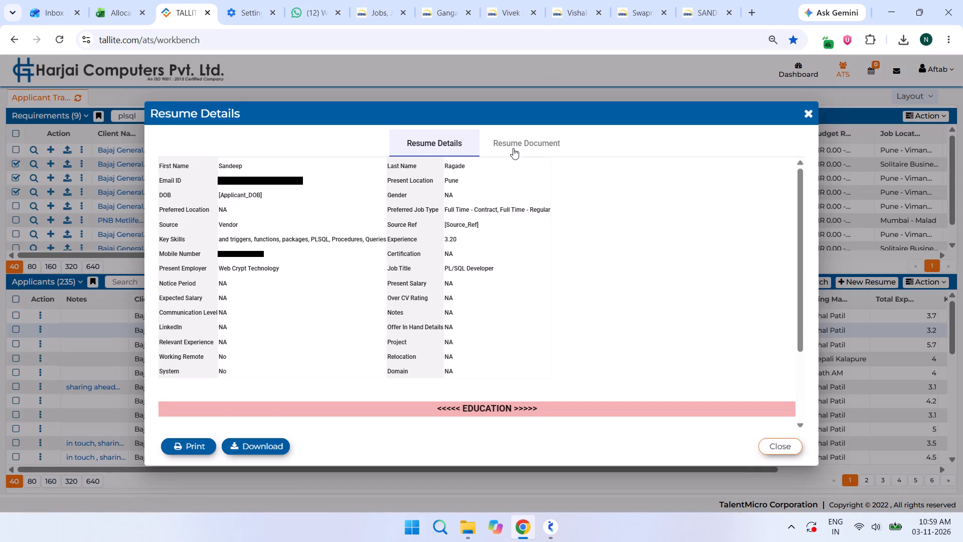
click(513, 148)
click(34, 348)
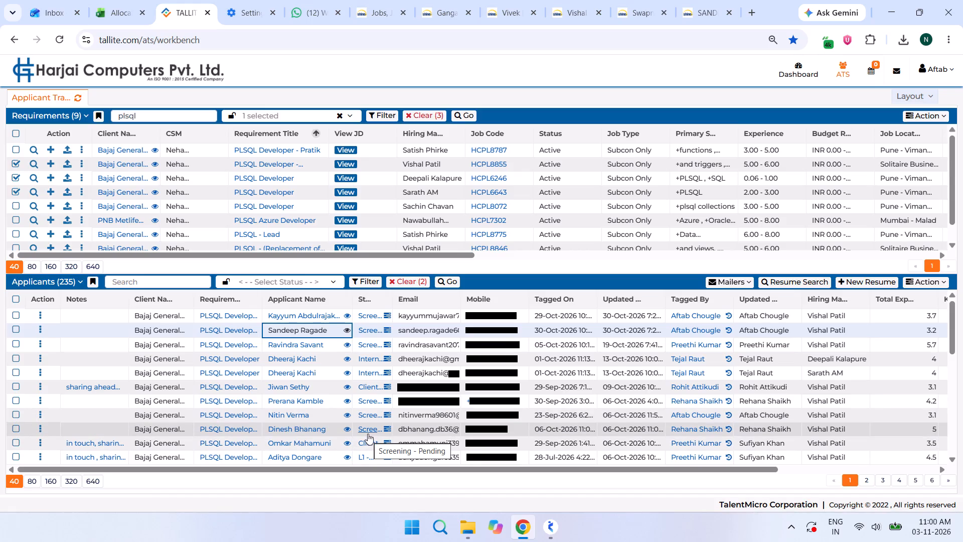
Look through the applicants list again down to its last rows, checking the older applicants' statuses, notes and experience.
scroll(368, 434, down, 4)
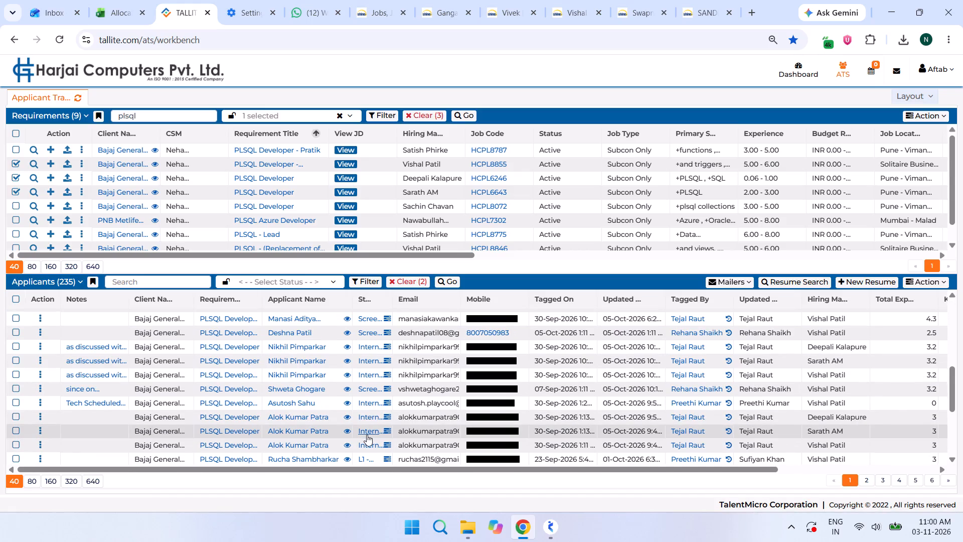
scroll(367, 435, down, 1)
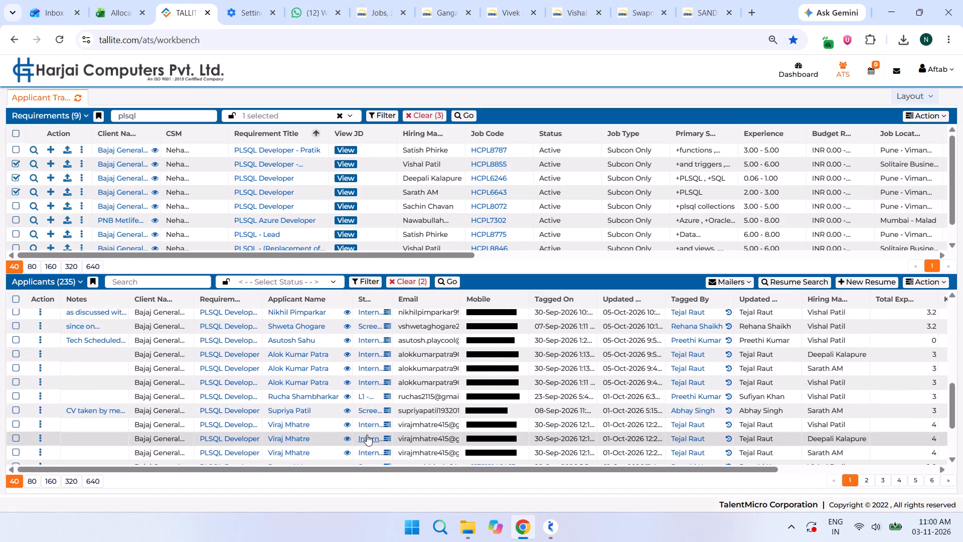
scroll(364, 437, up, 1)
scroll(364, 437, down, 3)
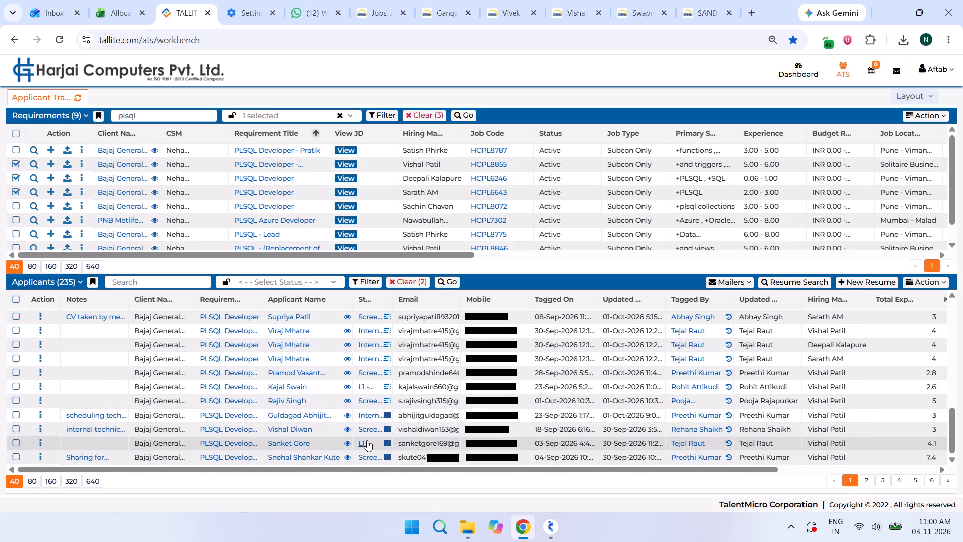
scroll(367, 440, up, 1)
scroll(367, 440, down, 1)
scroll(367, 440, up, 1)
scroll(367, 440, down, 2)
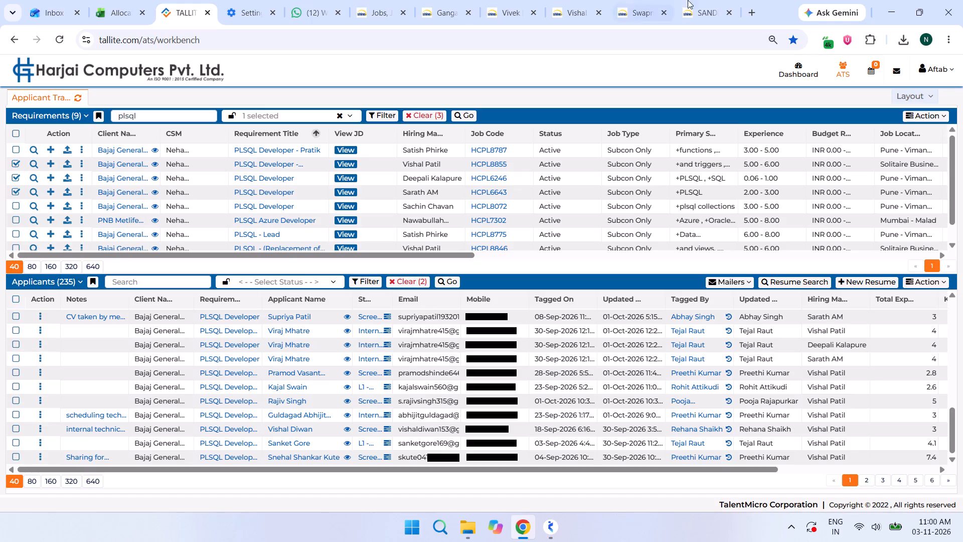
Return to Shine, check the search criteria and open candidate profiles, and look through the first PLSQL candidates in the results.
click(375, 0)
scroll(530, 287, down, 1)
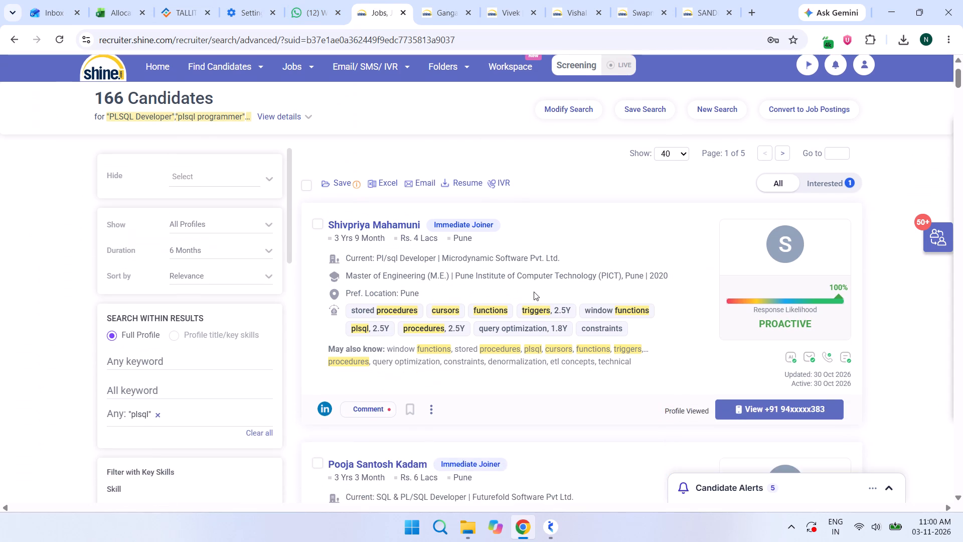
scroll(534, 292, up, 3)
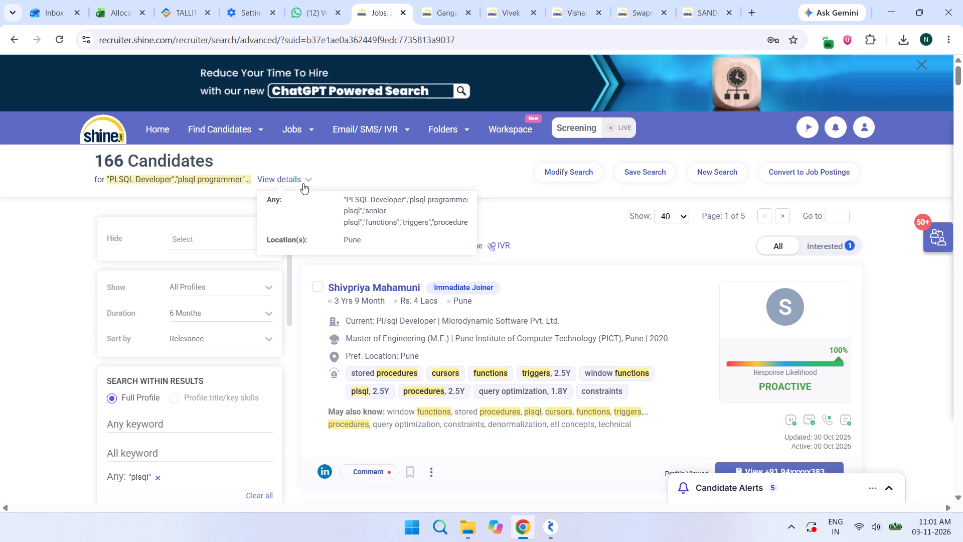
click(443, 0)
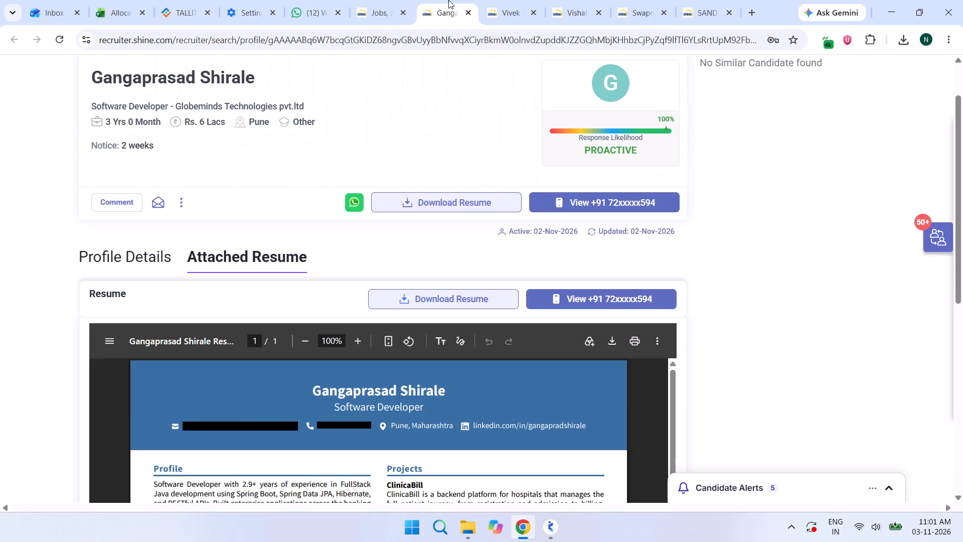
click(516, 0)
click(403, 2)
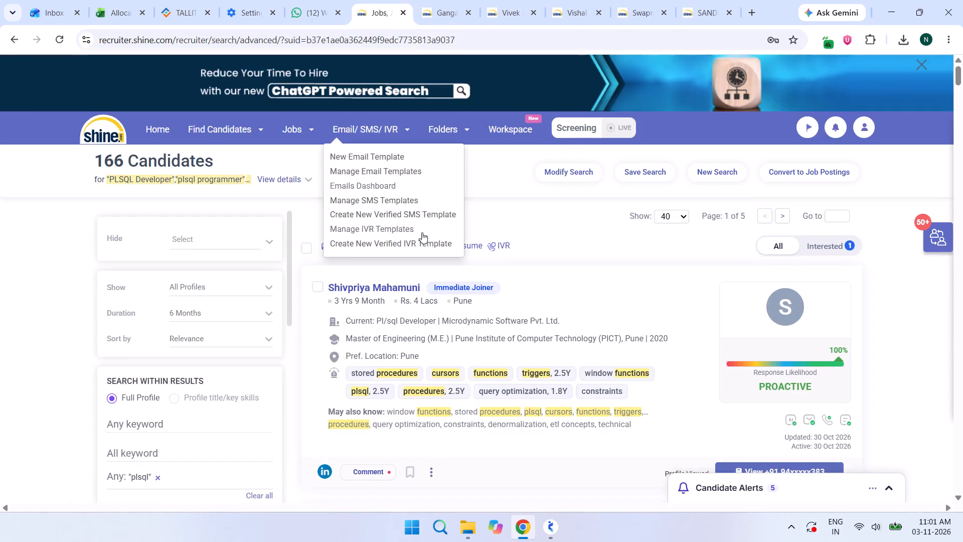
scroll(422, 233, down, 2)
scroll(422, 233, up, 1)
scroll(422, 233, down, 1)
scroll(422, 233, up, 1)
scroll(422, 233, down, 5)
scroll(421, 237, up, 1)
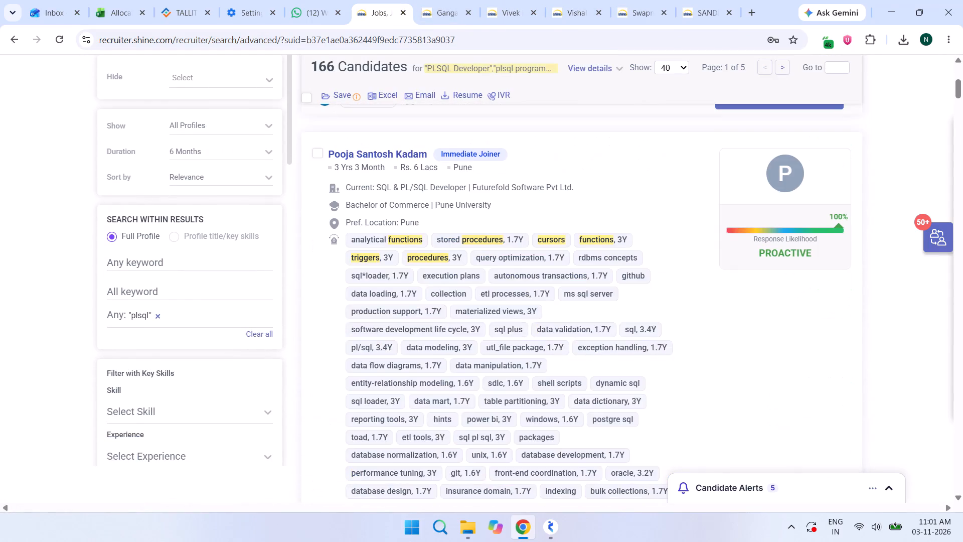
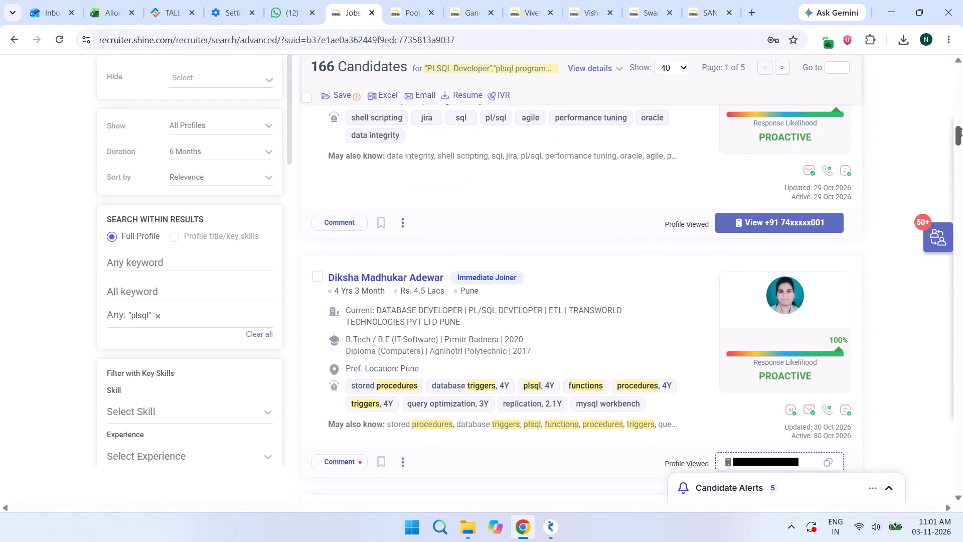
Review the profile and attached resume of the Pune PLSQL candidate with 3 Yrs 4 Month and Rs. 5 Lacs, and return to the results.
drag(961, 128, 962, 154)
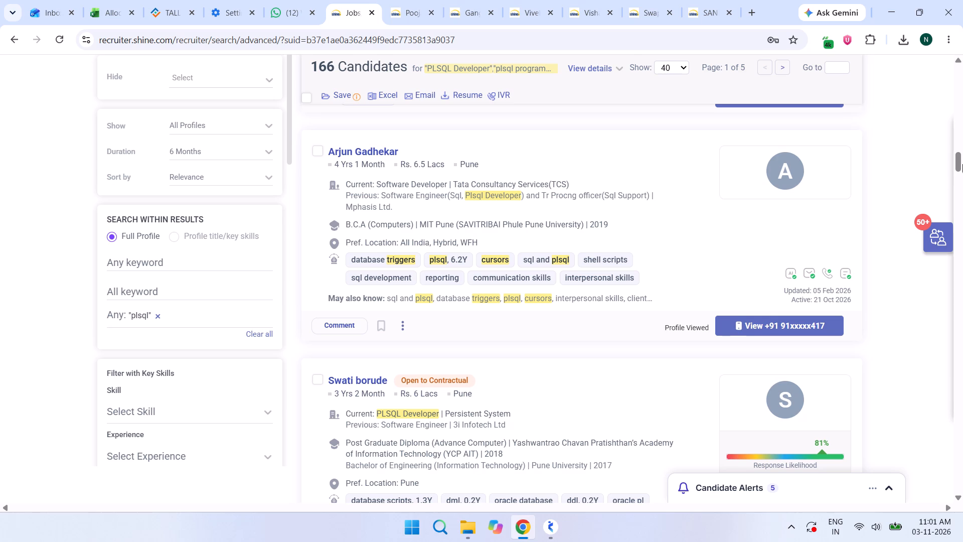
click(961, 164)
click(962, 170)
drag(962, 170, 962, 187)
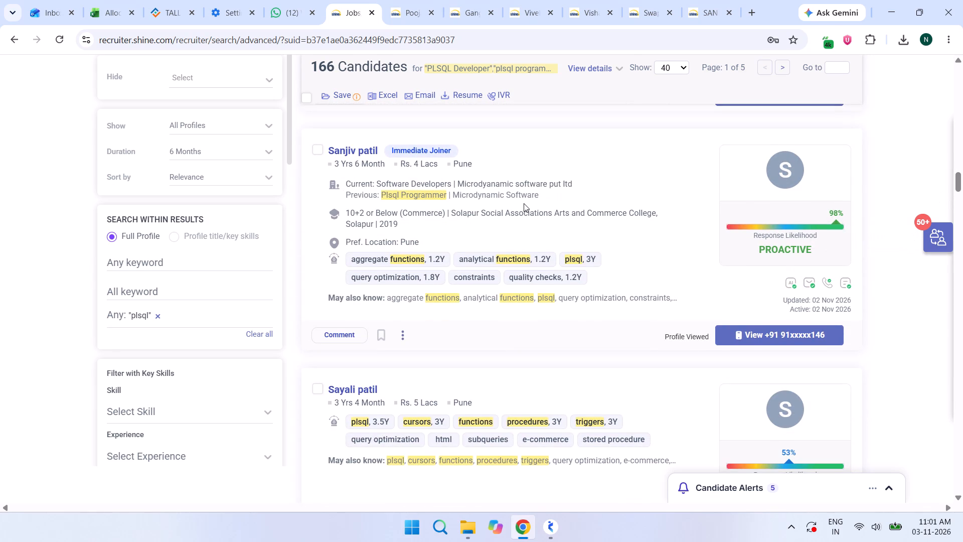
scroll(524, 203, down, 2)
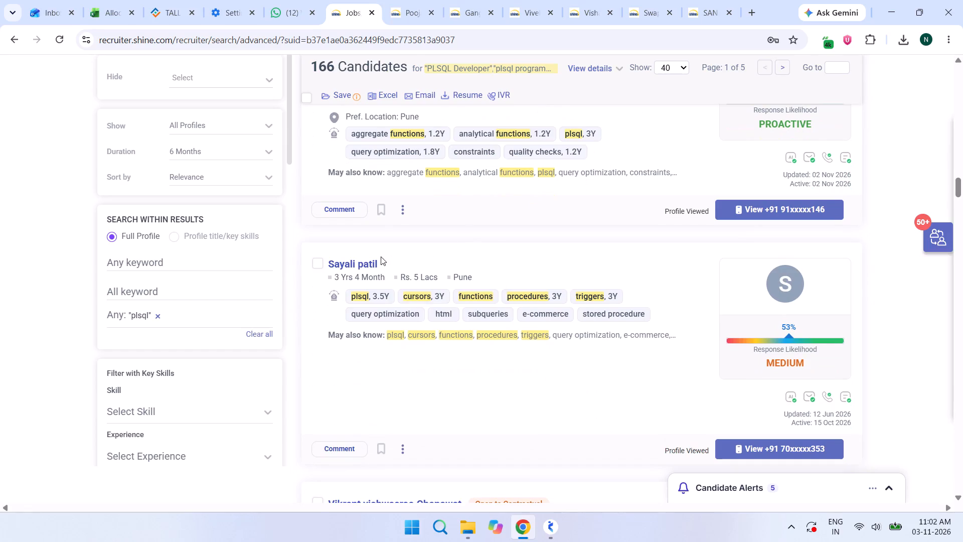
click(366, 264)
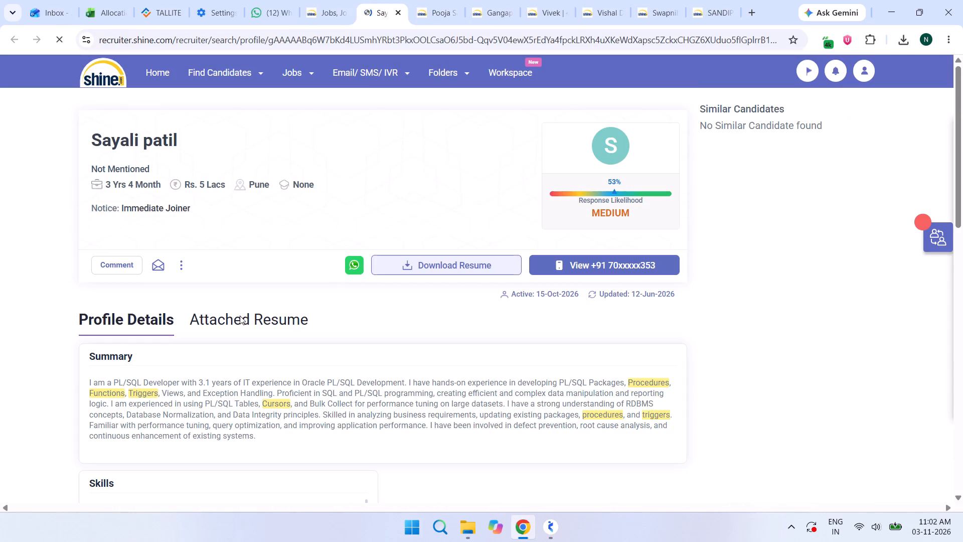
click(240, 316)
click(435, 1)
click(222, 319)
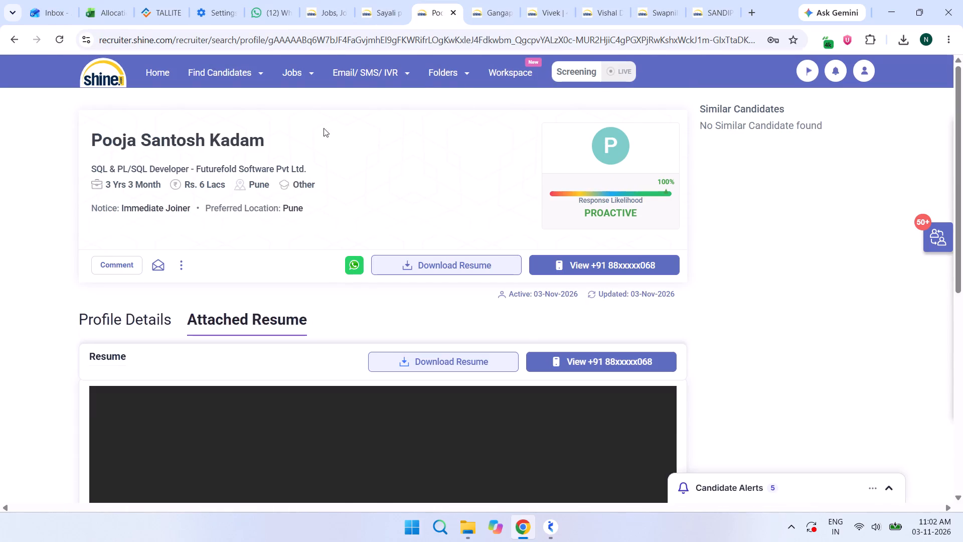
click(364, 0)
scroll(490, 355, down, 3)
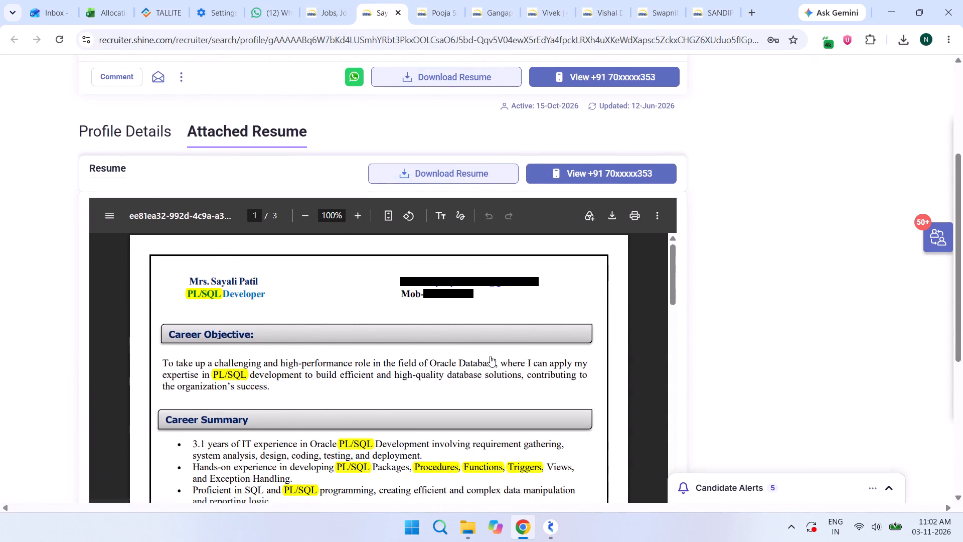
click(413, 0)
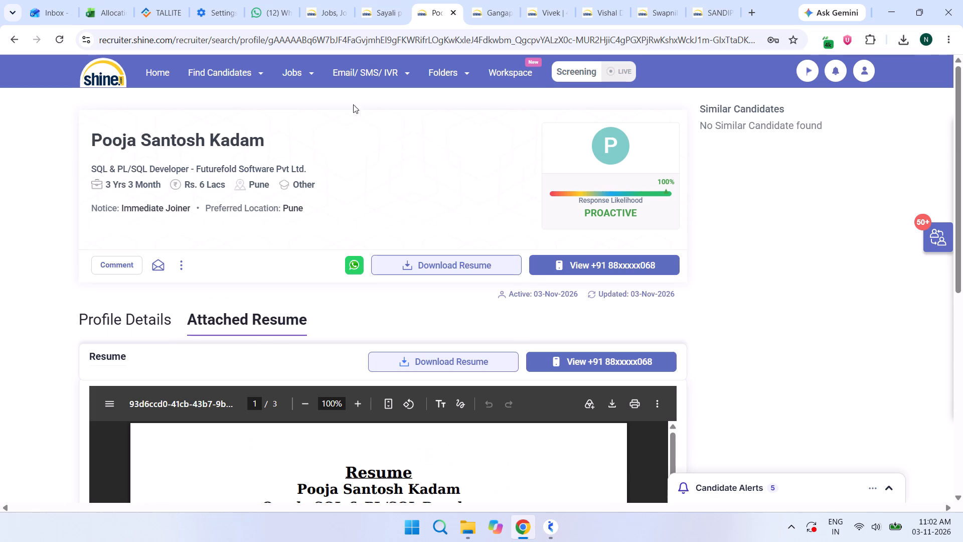
click(330, 0)
Look through the following PLSQL candidates in the results, checking their experience, salary, current role and key skills.
scroll(358, 302, down, 4)
scroll(358, 302, up, 2)
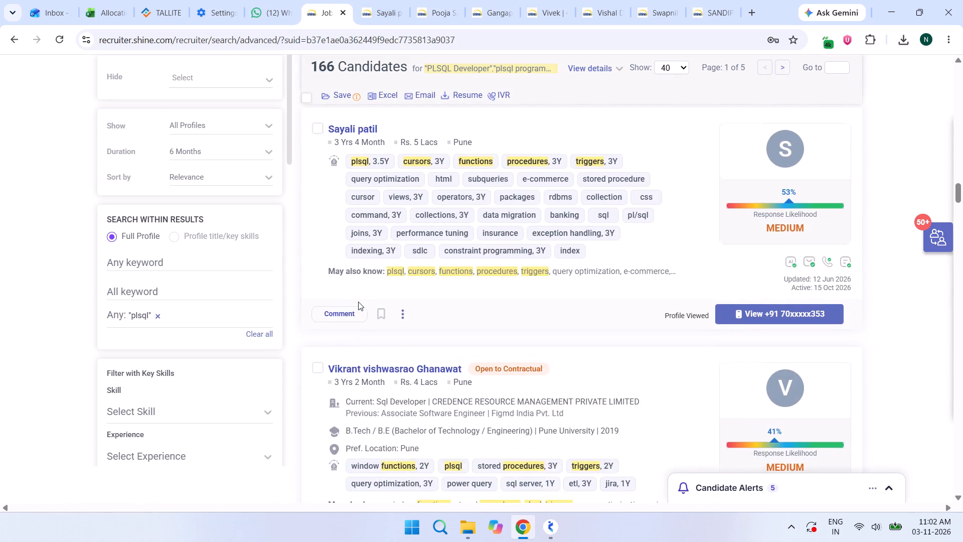
scroll(358, 302, down, 6)
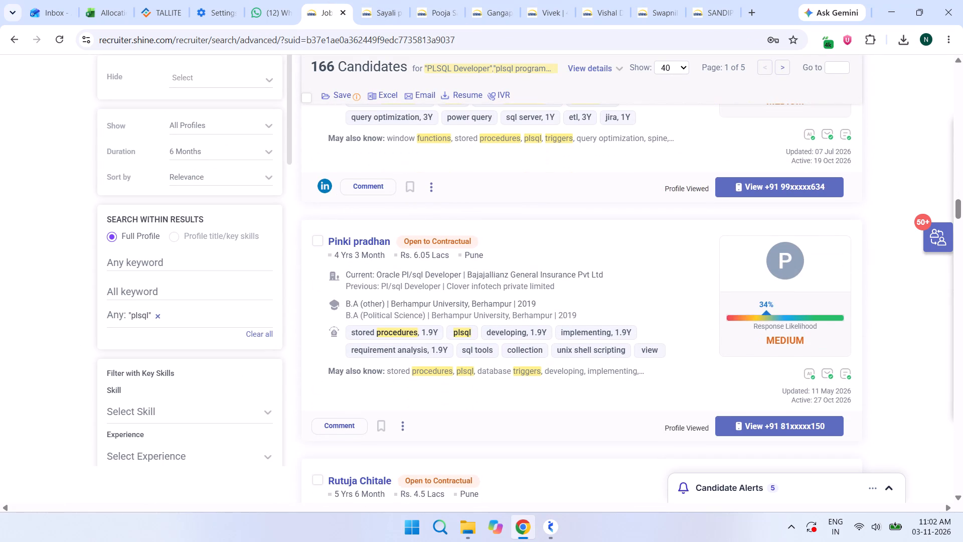
scroll(358, 318, down, 3)
scroll(358, 318, up, 2)
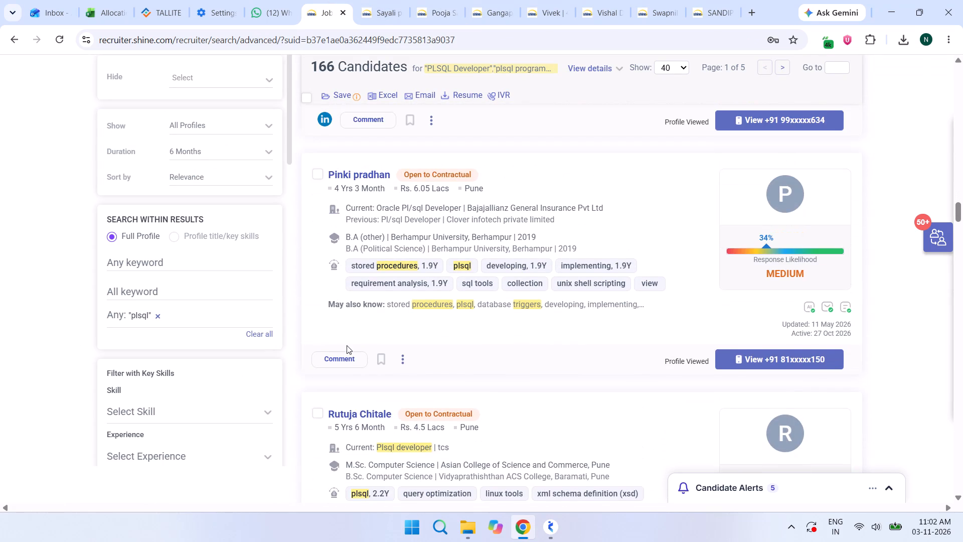
scroll(347, 345, down, 2)
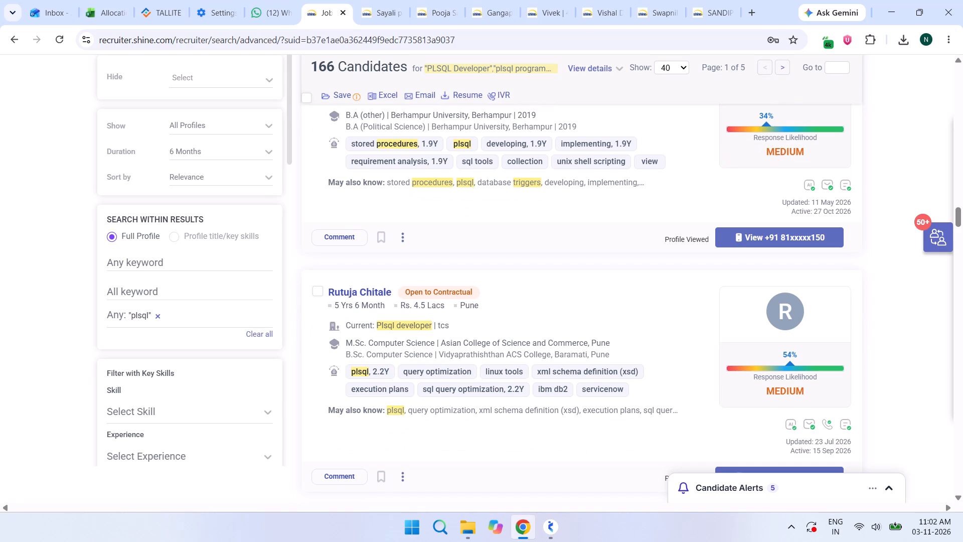
scroll(381, 268, down, 1)
scroll(381, 268, up, 1)
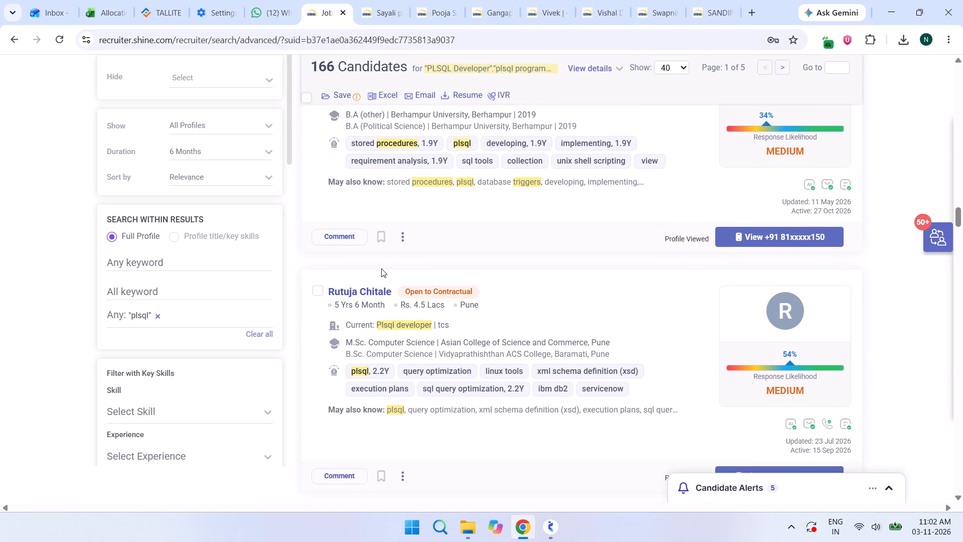
scroll(367, 280, down, 1)
scroll(367, 280, up, 1)
scroll(367, 280, down, 2)
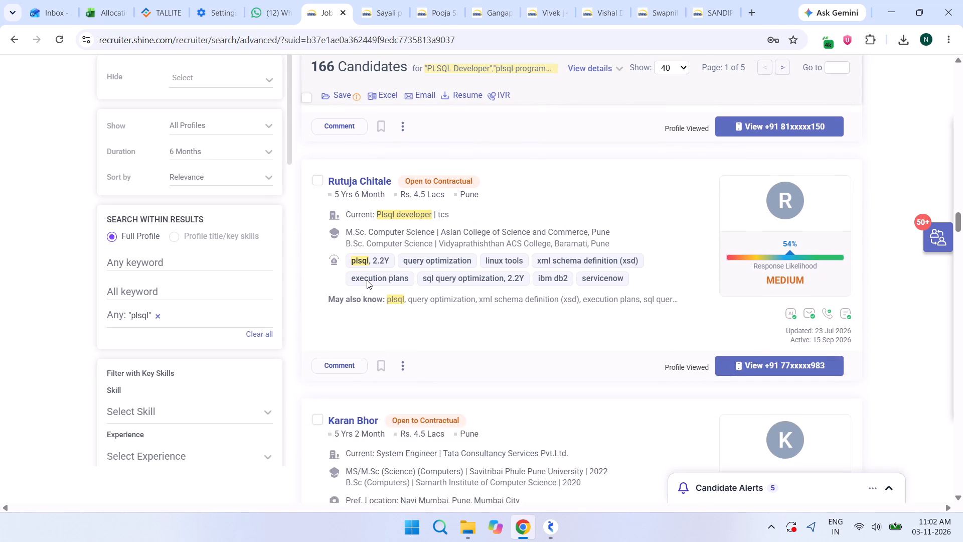
scroll(367, 280, down, 2)
scroll(367, 280, up, 1)
scroll(367, 280, down, 1)
scroll(367, 280, up, 3)
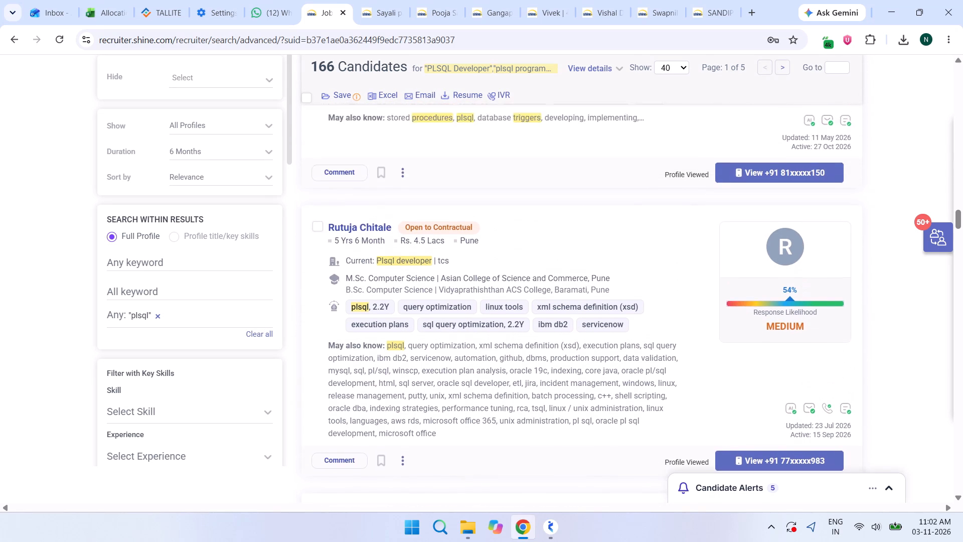
scroll(367, 280, down, 5)
scroll(367, 280, up, 1)
scroll(367, 280, down, 2)
scroll(367, 280, up, 1)
scroll(367, 280, down, 3)
scroll(367, 280, up, 1)
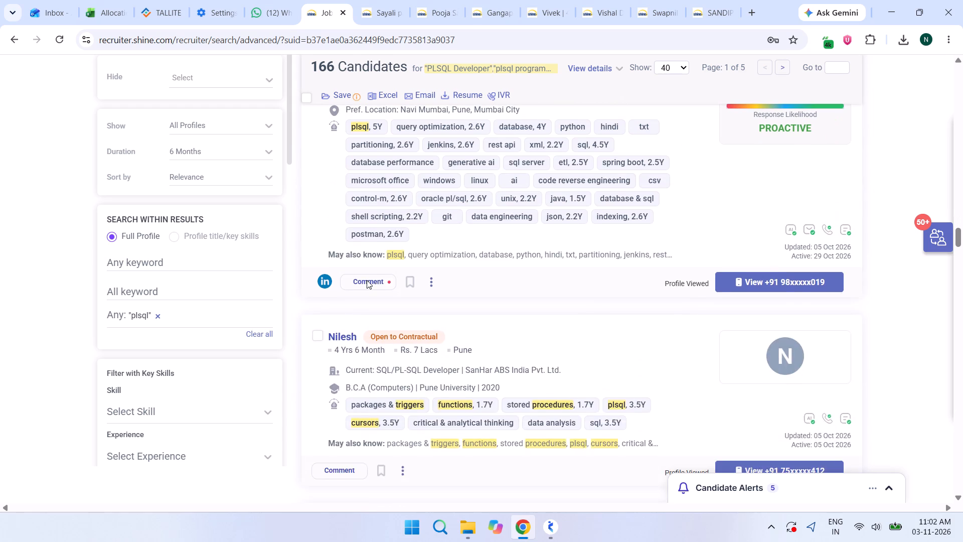
Further down the results, review the profile and attached resume of the Oracle Pl Sql Developer at Cohn, and return to the list.
drag(956, 235, 944, 345)
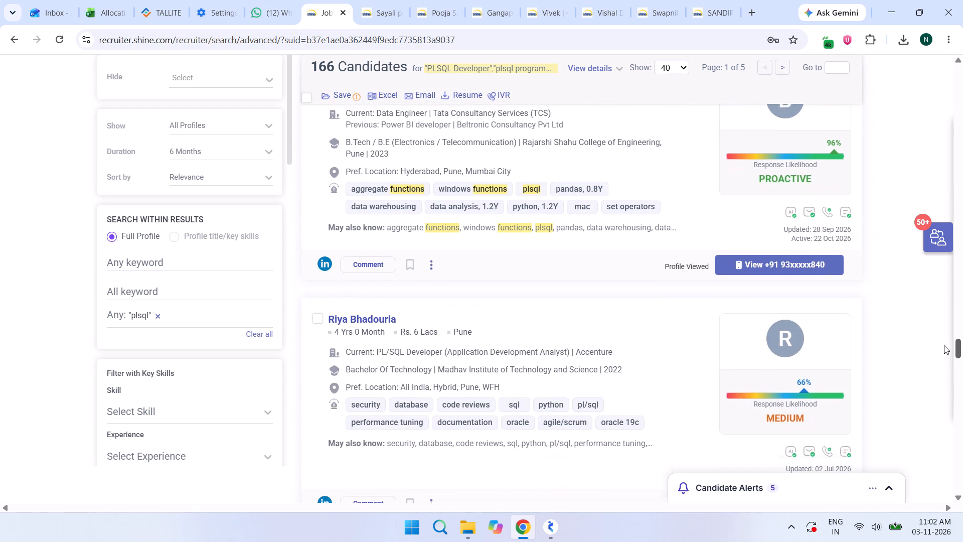
drag(944, 345, 948, 362)
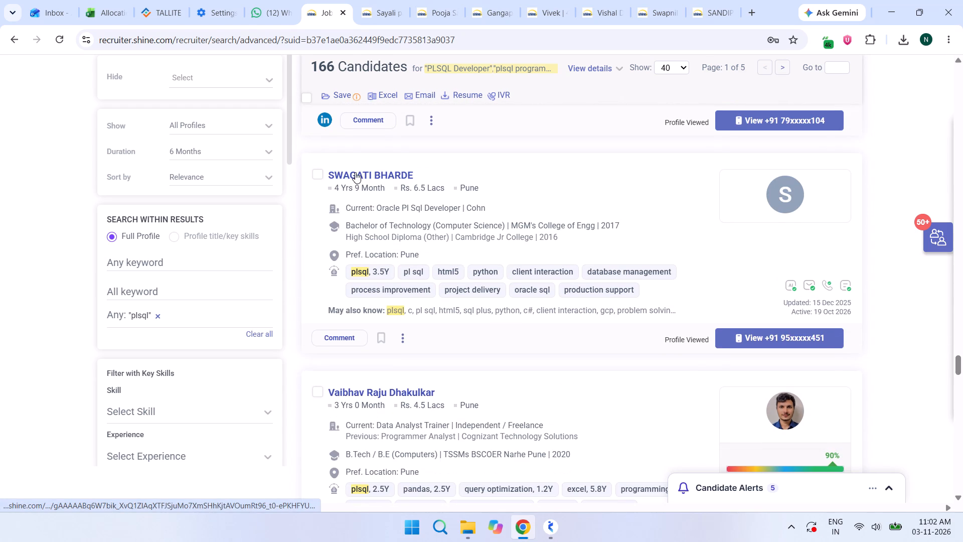
click(355, 172)
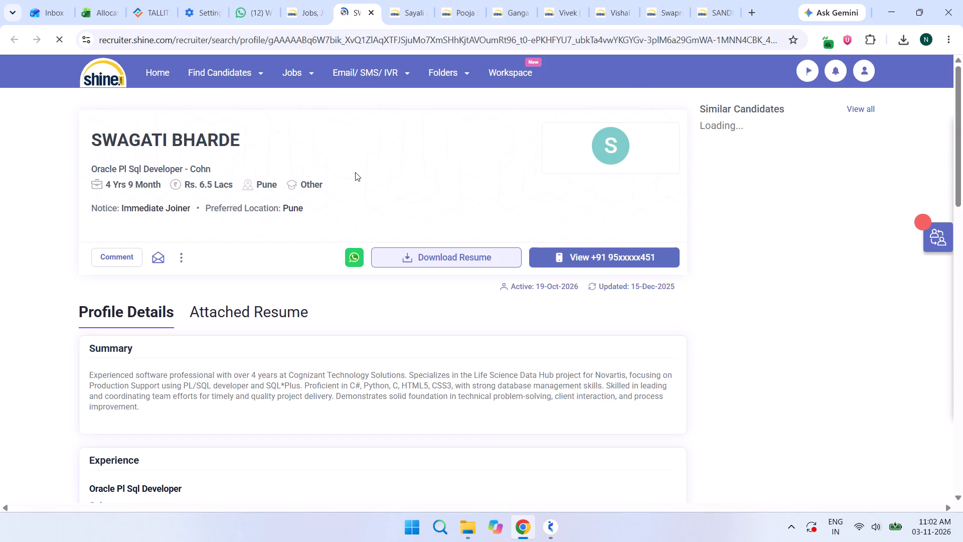
click(265, 311)
scroll(264, 295, down, 2)
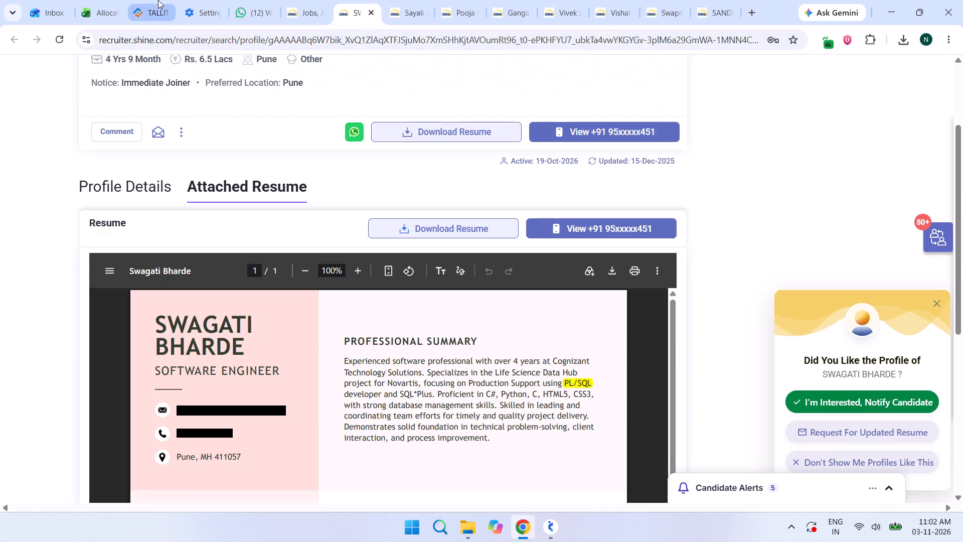
click(293, 0)
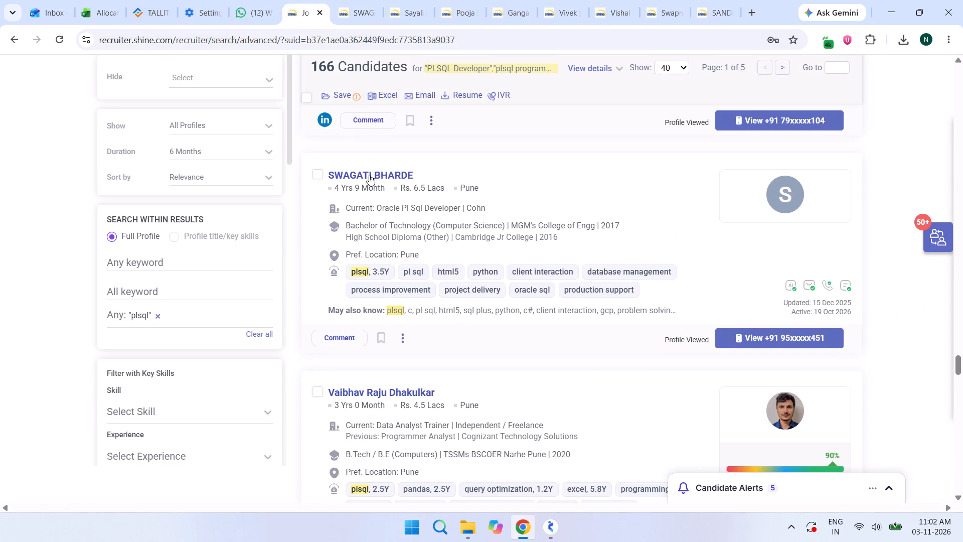
Examine the remaining PLSQL candidates through the end of the first results page, checking employers, experience, salary and skills.
scroll(374, 209, down, 2)
scroll(372, 214, up, 1)
scroll(374, 220, down, 1)
scroll(374, 220, up, 1)
scroll(374, 220, down, 3)
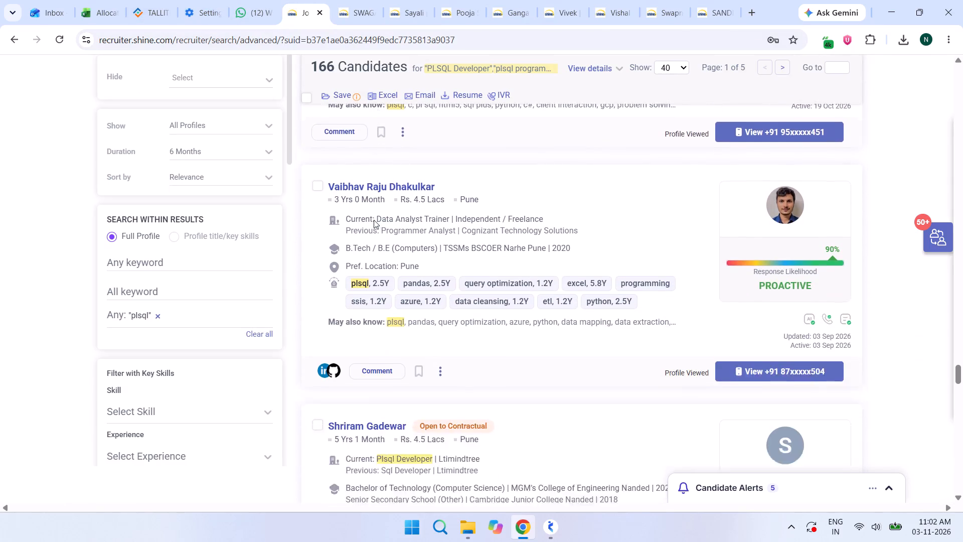
scroll(374, 220, down, 2)
scroll(374, 220, up, 1)
scroll(374, 220, down, 1)
scroll(374, 220, up, 1)
scroll(374, 220, down, 4)
scroll(374, 220, up, 1)
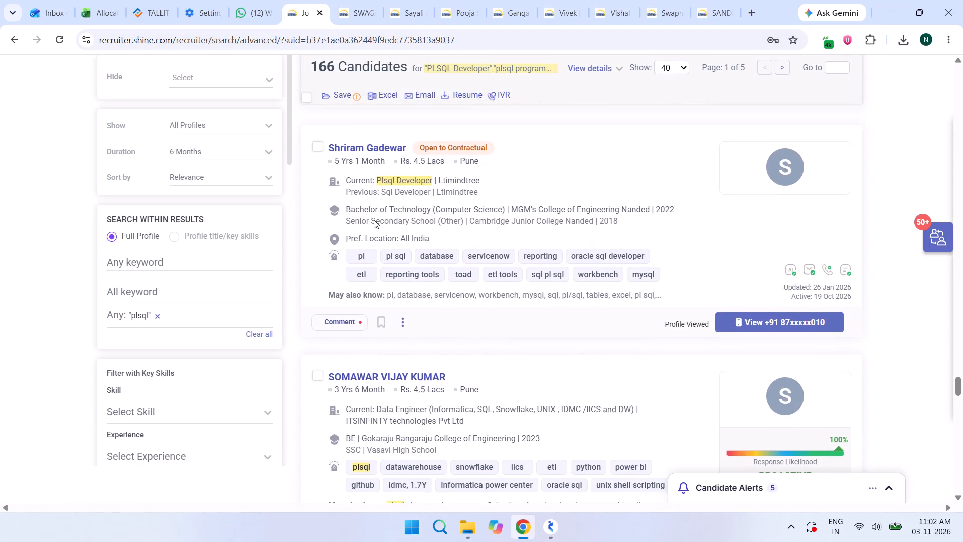
scroll(494, 247, down, 5)
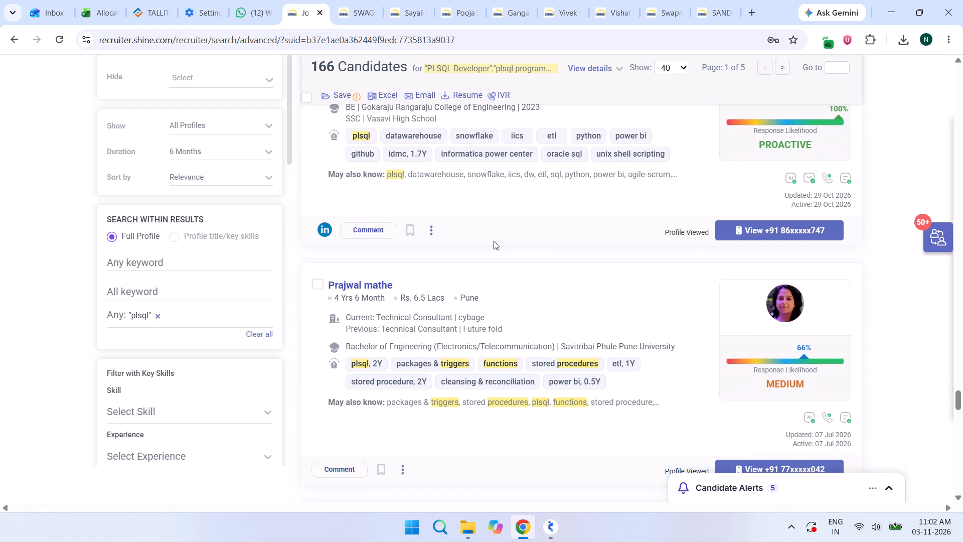
scroll(494, 241, down, 1)
scroll(494, 241, up, 1)
scroll(494, 241, down, 3)
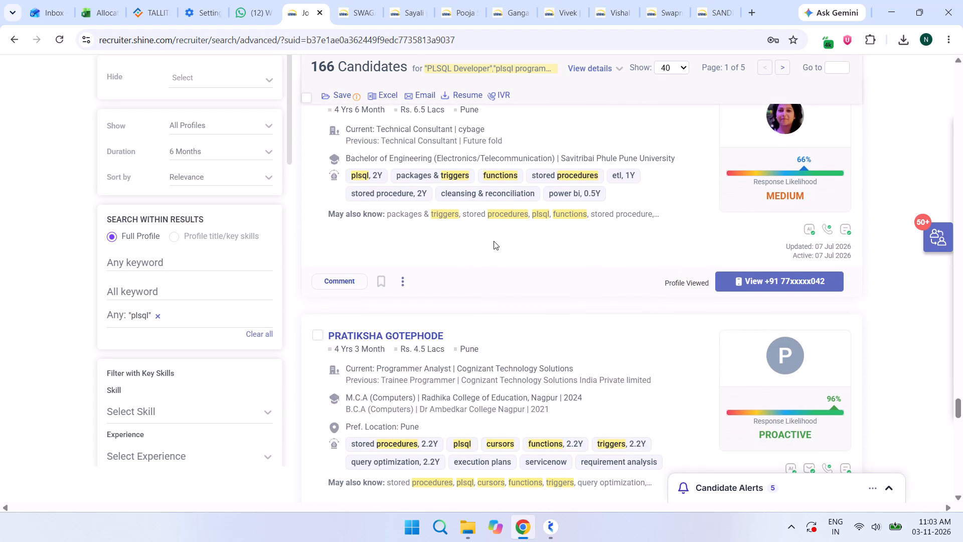
scroll(459, 247, down, 4)
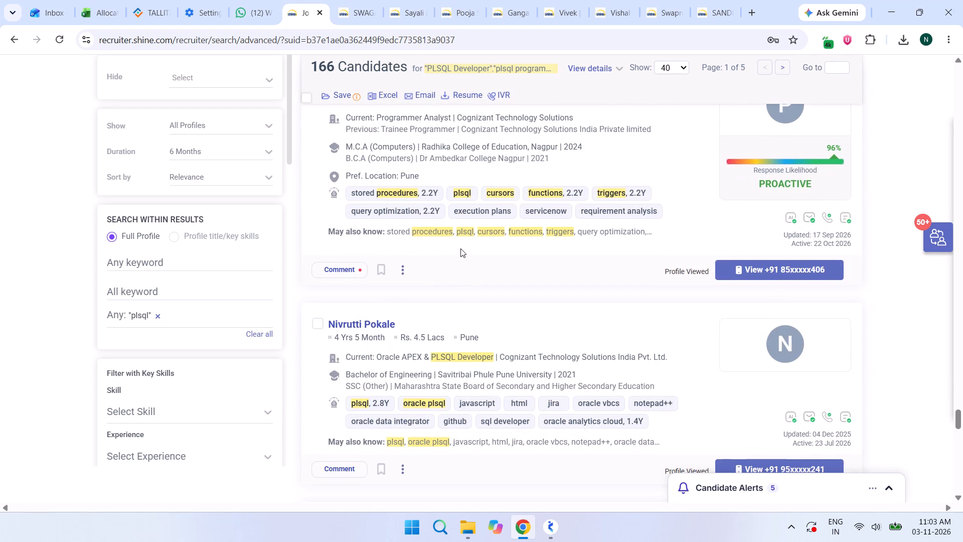
scroll(558, 404, down, 2)
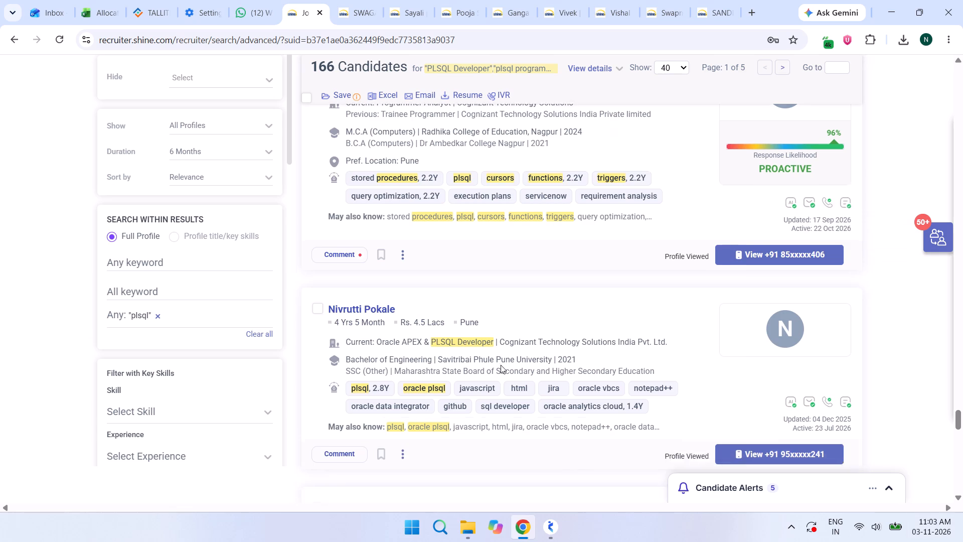
scroll(501, 365, down, 4)
scroll(357, 288, down, 1)
scroll(357, 288, up, 2)
scroll(357, 288, down, 1)
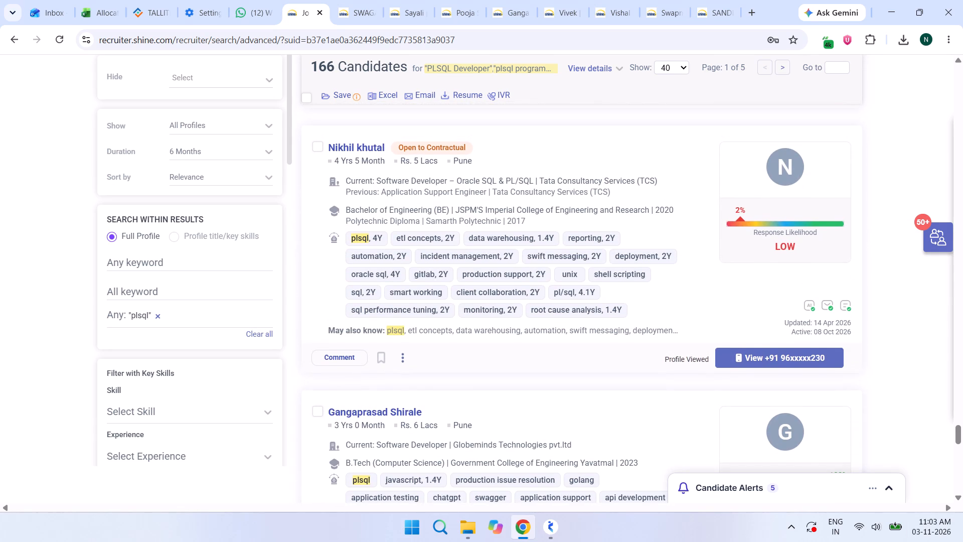
scroll(357, 288, down, 4)
scroll(357, 288, up, 1)
scroll(357, 288, down, 1)
scroll(357, 288, up, 1)
scroll(357, 288, down, 2)
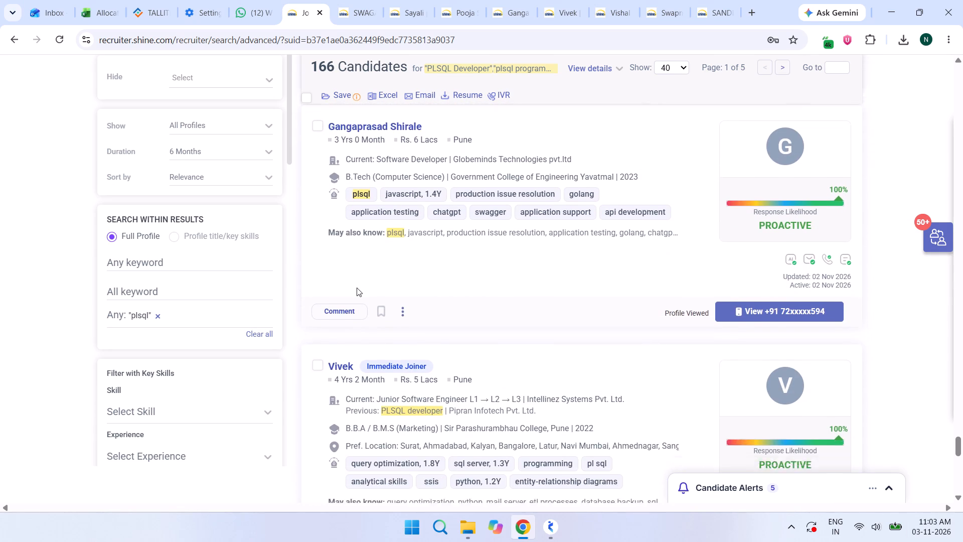
scroll(357, 288, down, 2)
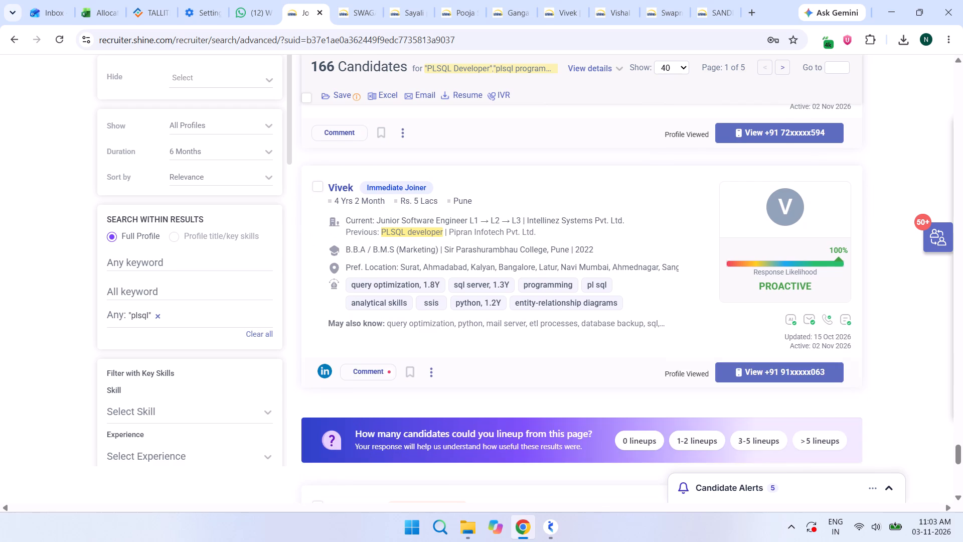
scroll(357, 288, down, 1)
scroll(357, 288, up, 1)
scroll(357, 288, down, 6)
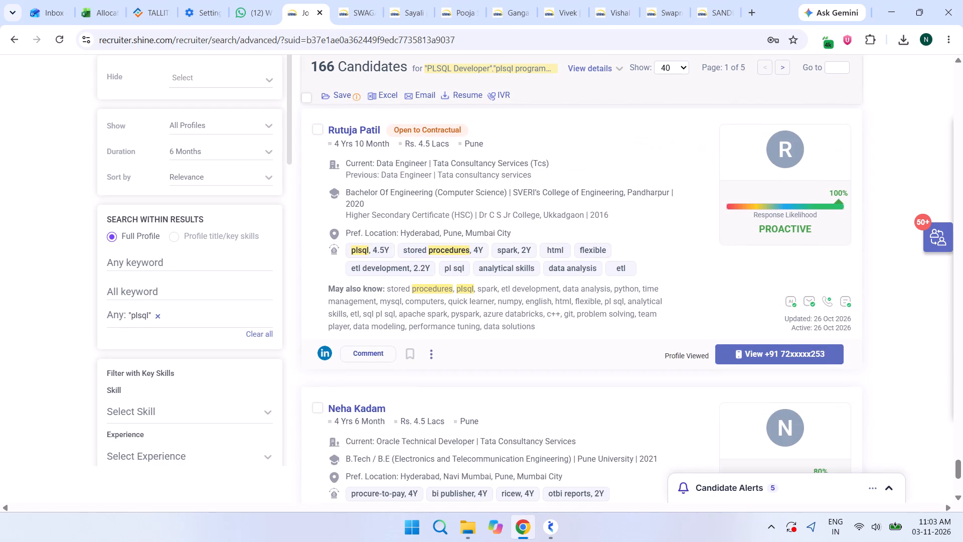
scroll(357, 288, down, 3)
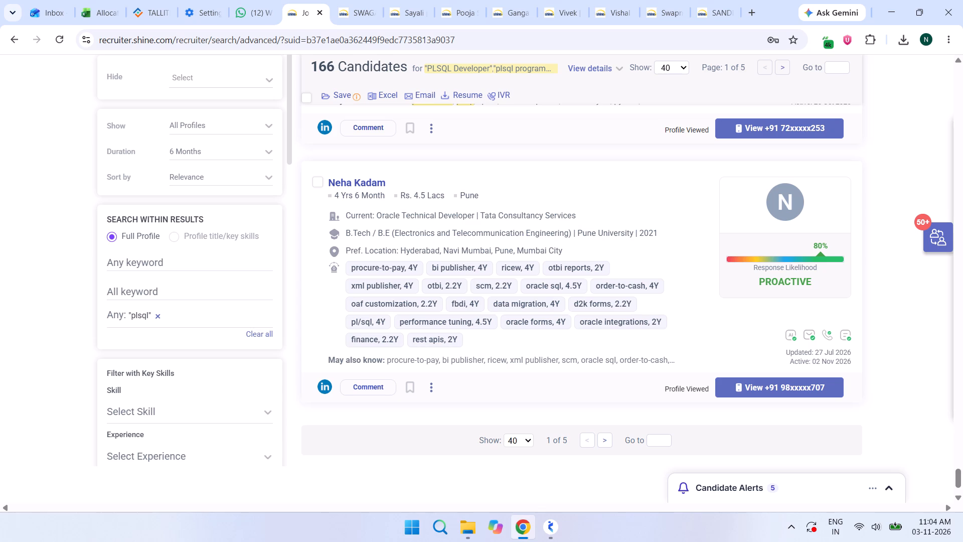
Set the candidate results to show 160 per page.
scroll(591, 293, down, 4)
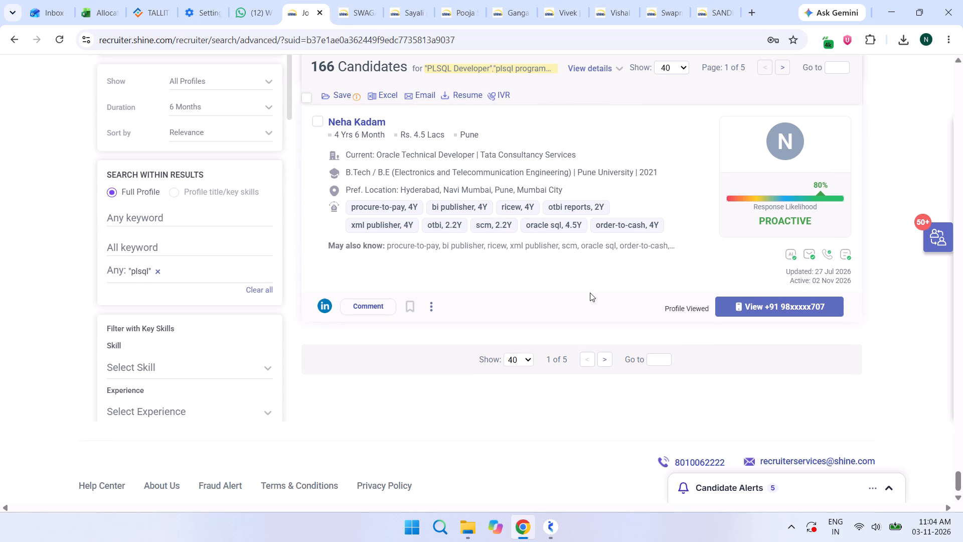
click(528, 358)
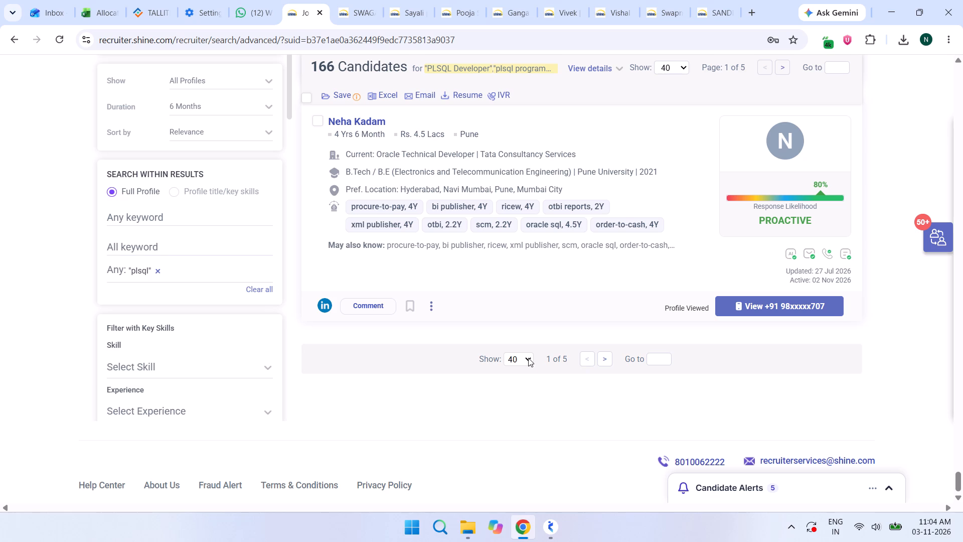
click(519, 413)
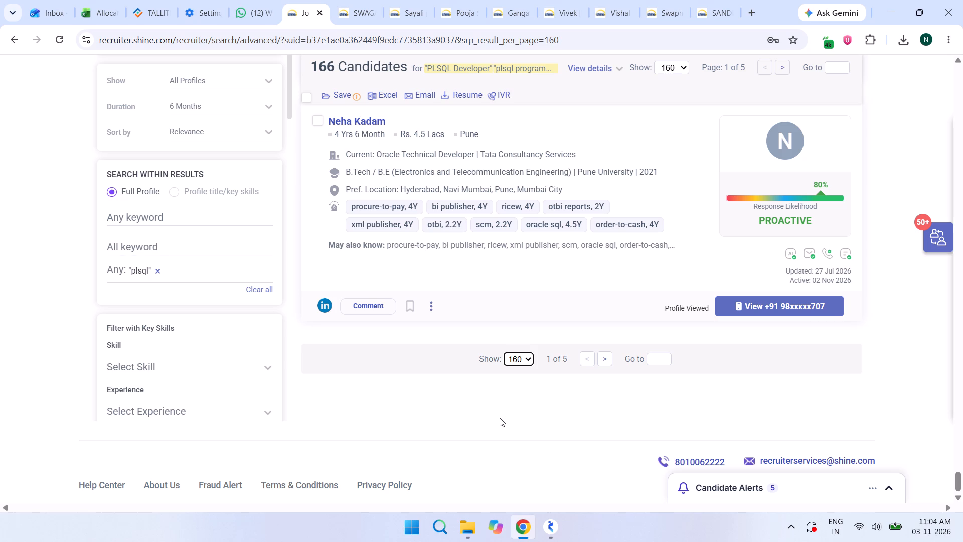
scroll(794, 179, up, 3)
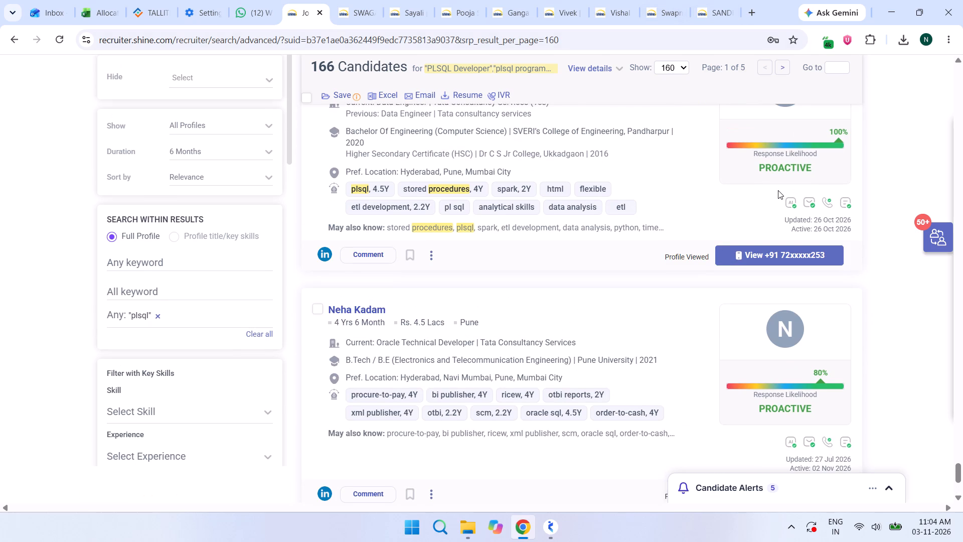
Check the last candidates in the 160-per-page list and try to move on to the second page of results.
scroll(778, 190, down, 1)
scroll(778, 190, up, 3)
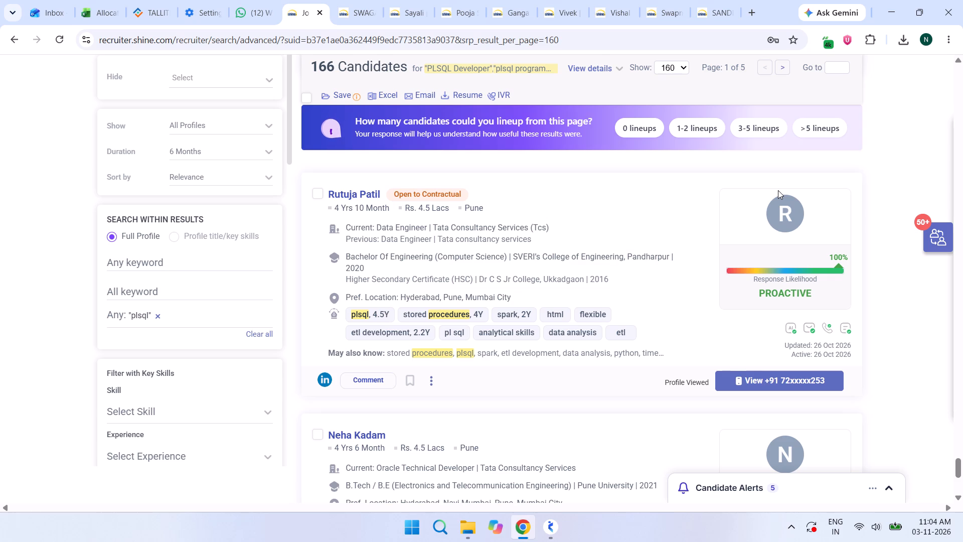
scroll(792, 358, down, 1)
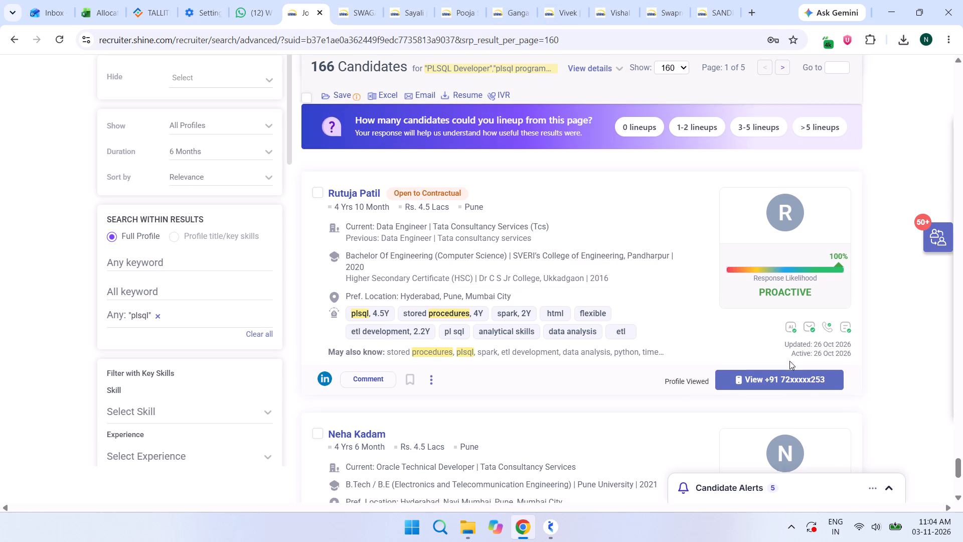
scroll(789, 361, down, 4)
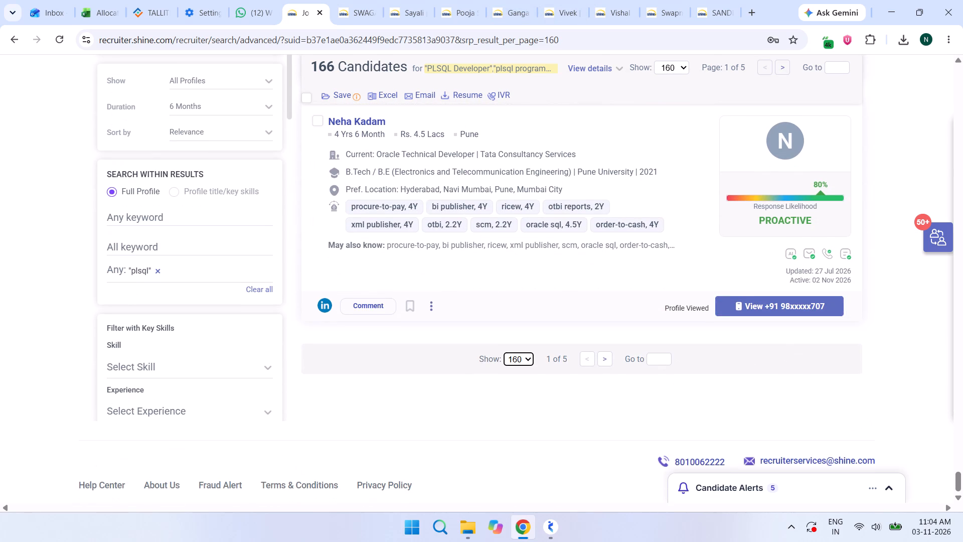
double_click(607, 355)
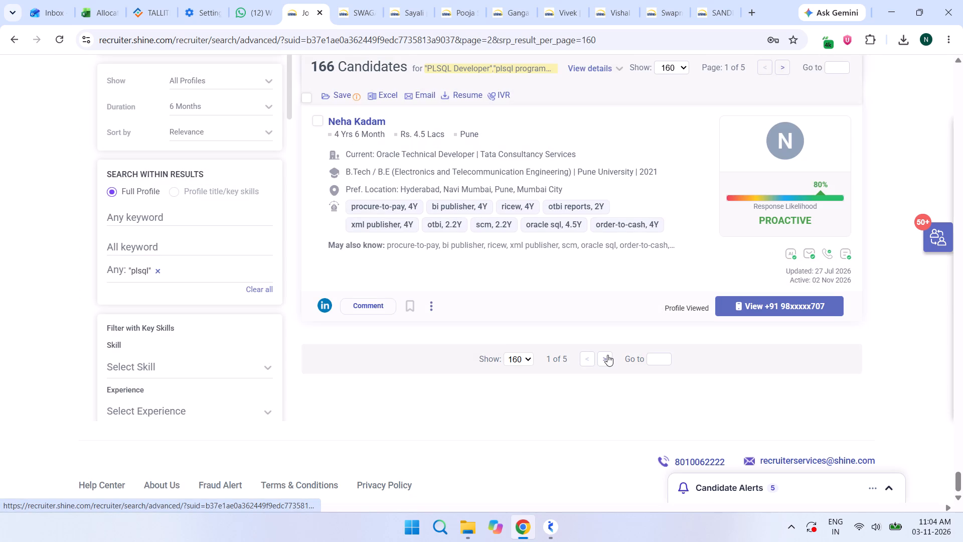
Look back up through the PLSQL candidates near the end of the list, checking their roles, experience, salary and key skills.
scroll(599, 320, up, 3)
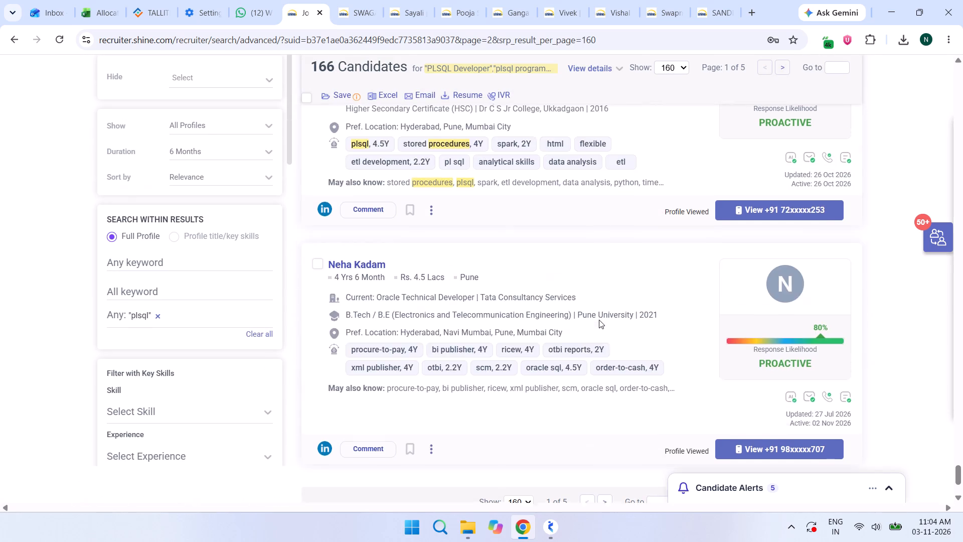
scroll(599, 320, down, 1)
scroll(599, 320, up, 5)
scroll(597, 319, down, 1)
scroll(597, 319, up, 6)
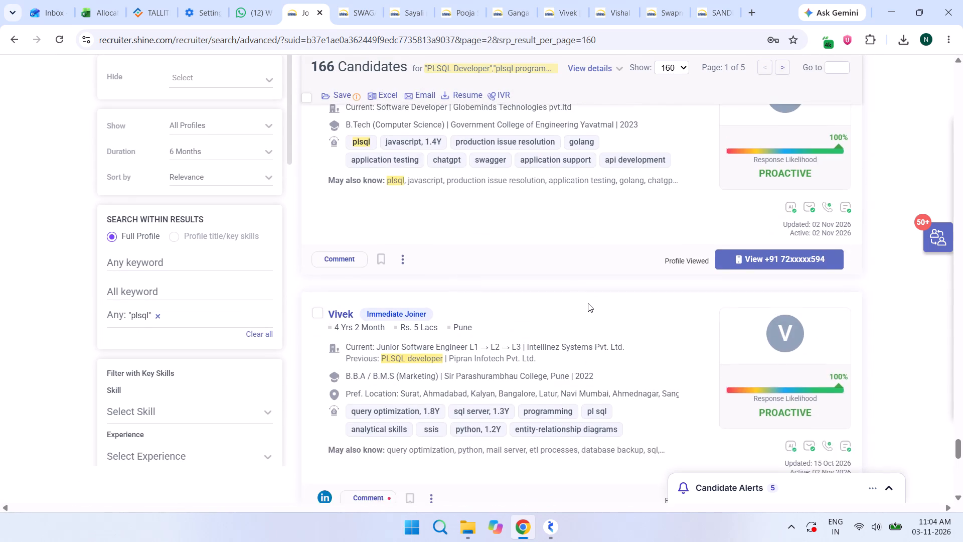
scroll(588, 303, up, 5)
scroll(588, 303, down, 1)
scroll(588, 303, up, 1)
scroll(569, 258, up, 2)
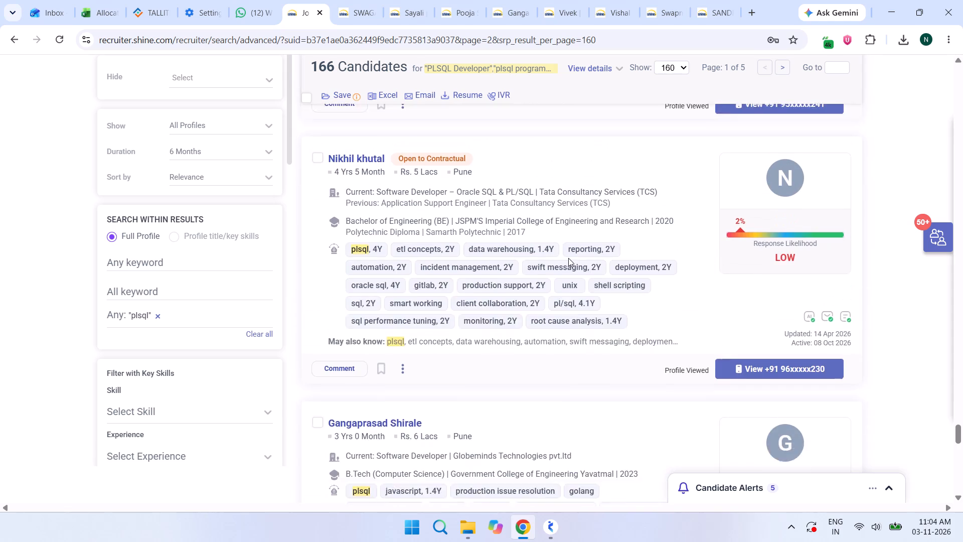
scroll(568, 258, up, 2)
scroll(568, 258, down, 1)
scroll(568, 258, up, 4)
scroll(568, 258, down, 3)
scroll(568, 258, up, 1)
scroll(568, 258, down, 3)
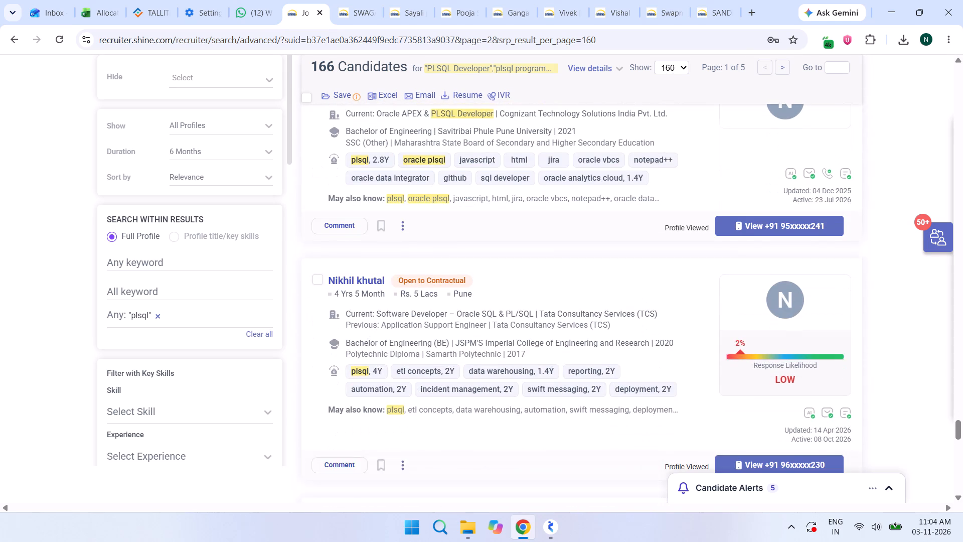
Return to the end of the candidate list, try again to open the second results page, and check the listed candidates.
drag(961, 428, 958, 451)
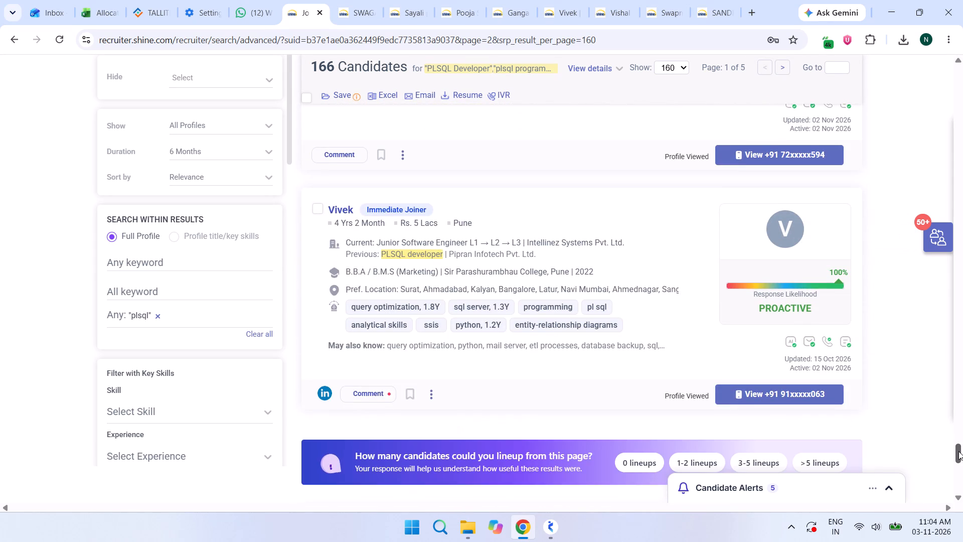
drag(958, 451, 962, 471)
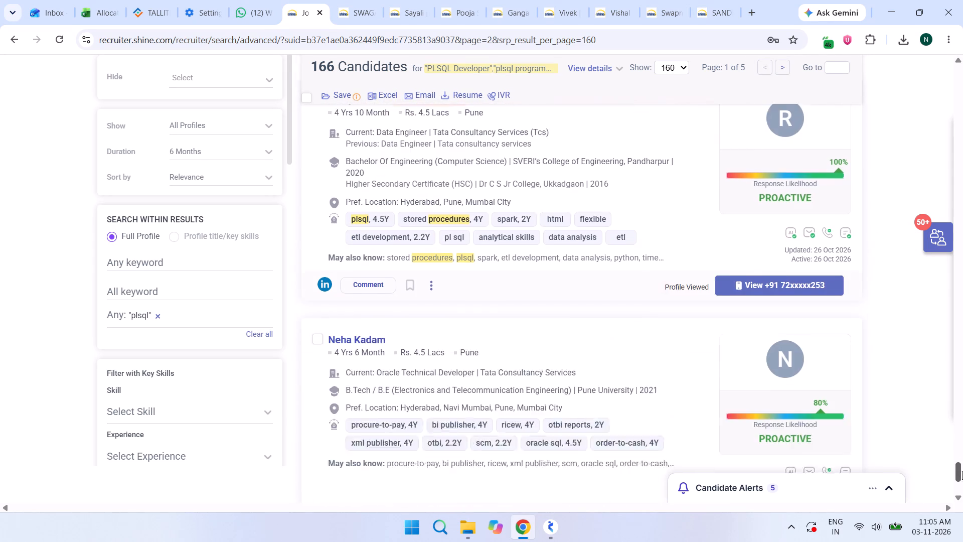
drag(962, 471, 962, 476)
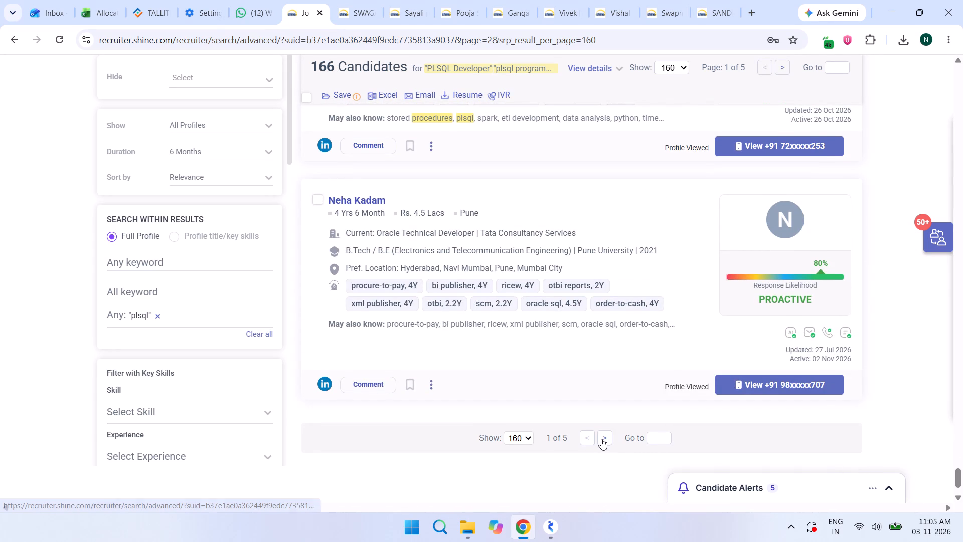
click(602, 438)
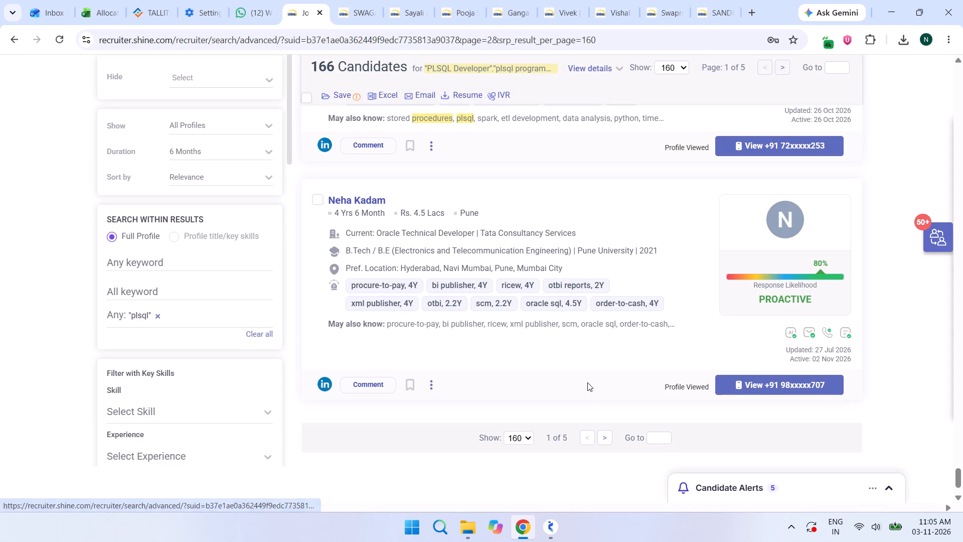
scroll(587, 382, up, 6)
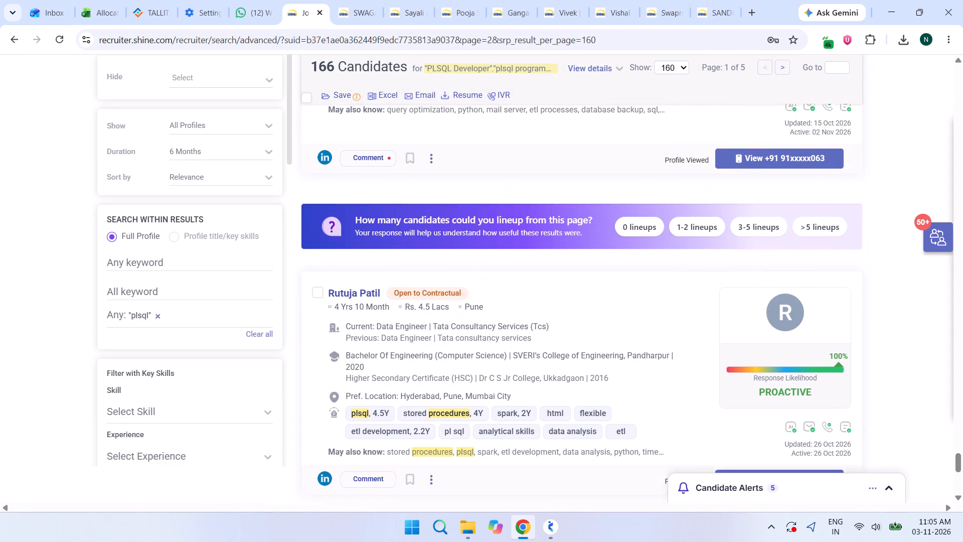
scroll(590, 354, up, 10)
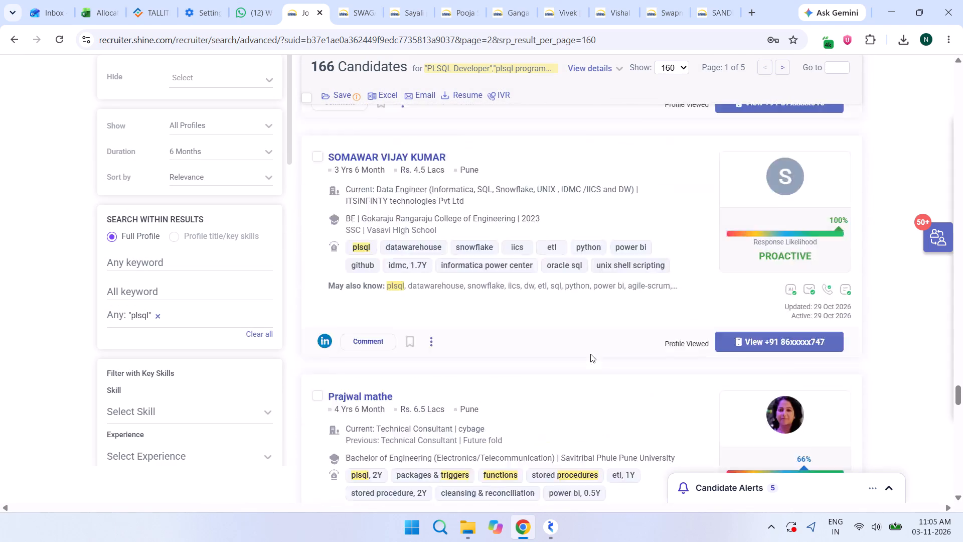
Switch to the open profile of the Oracle Pl Sql Developer at Cohn and review the profile summary and attached resume.
click(340, 0)
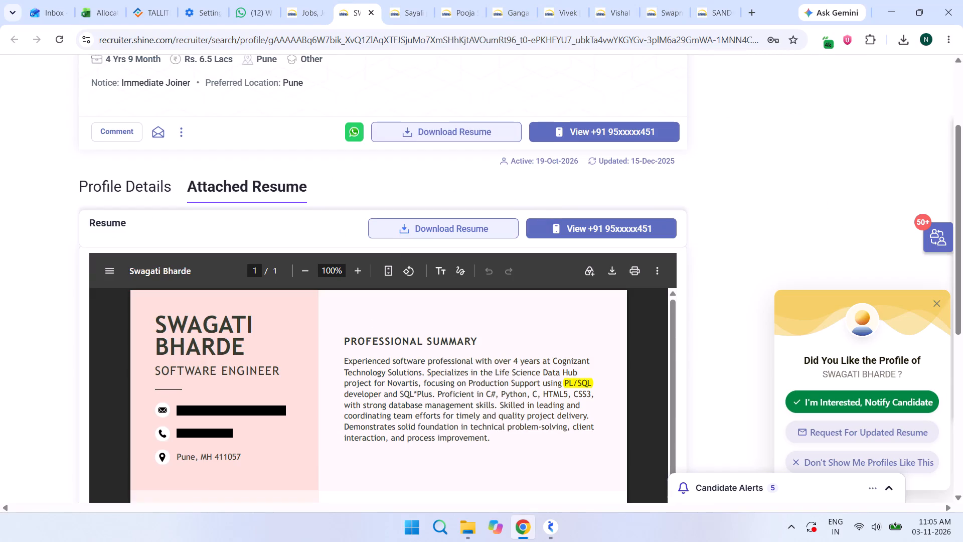
scroll(367, 360, up, 1)
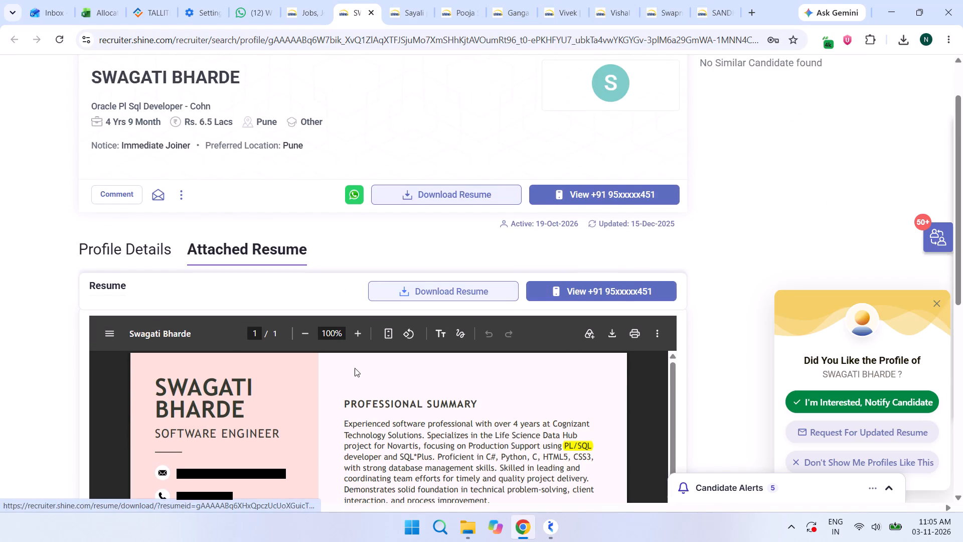
scroll(355, 368, down, 6)
scroll(355, 368, up, 1)
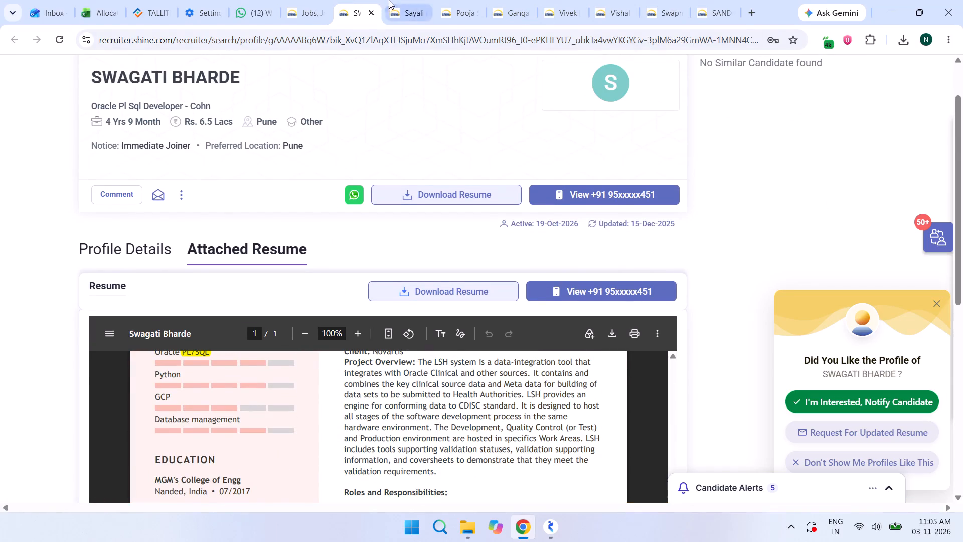
Switch to the next open candidate profile and view the PL/SQL Developer's attached resume.
click(390, 0)
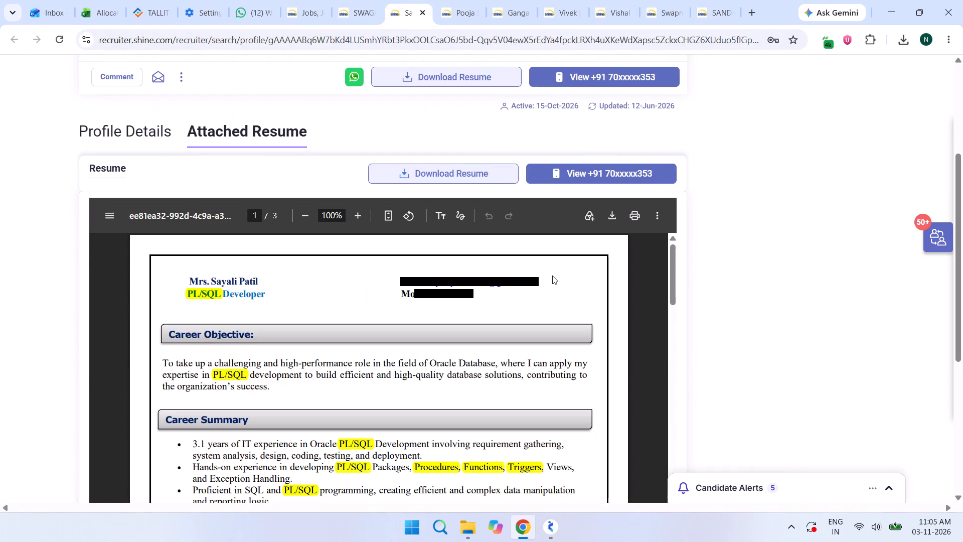
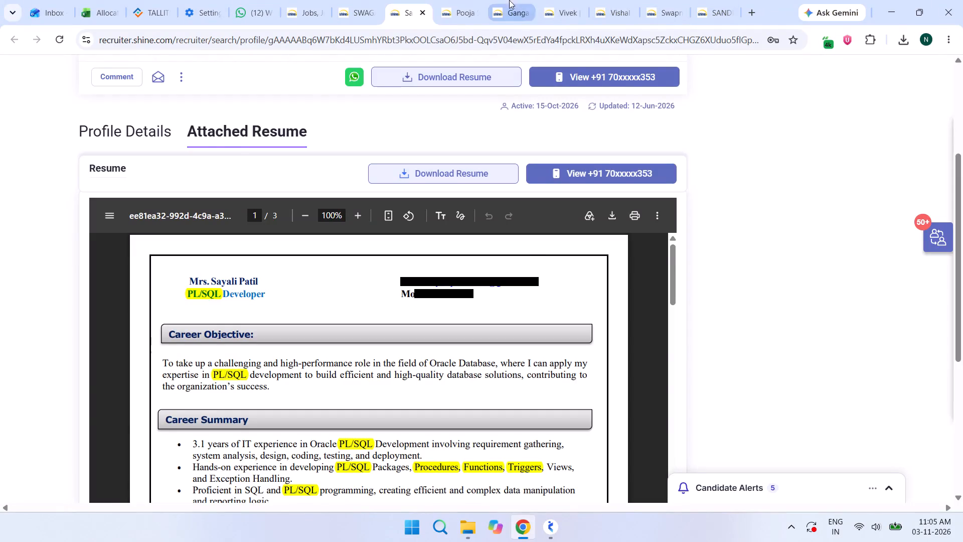
Switch to the next open candidate profile and view the Oracle SQL & PL/SQL Developer's attached resume.
click(473, 0)
scroll(387, 353, down, 2)
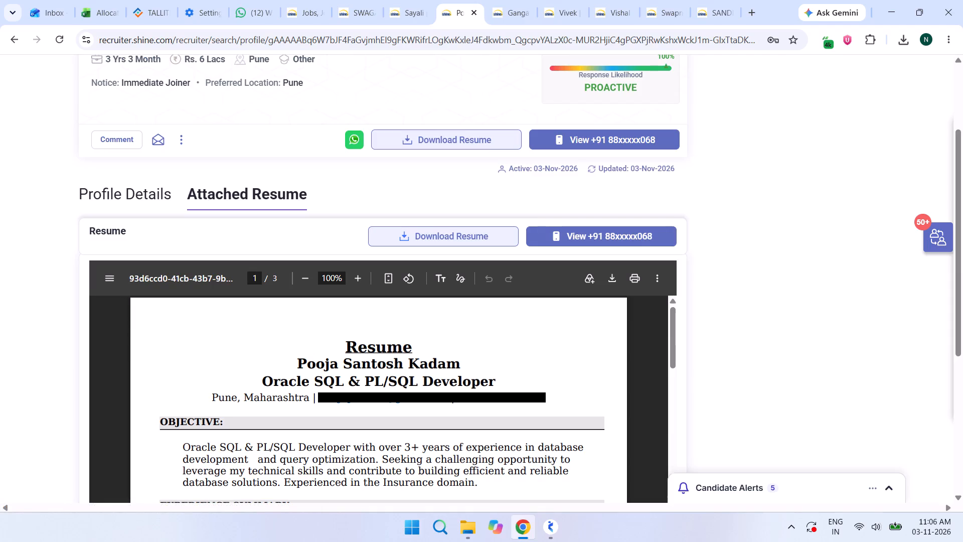
click(418, 355)
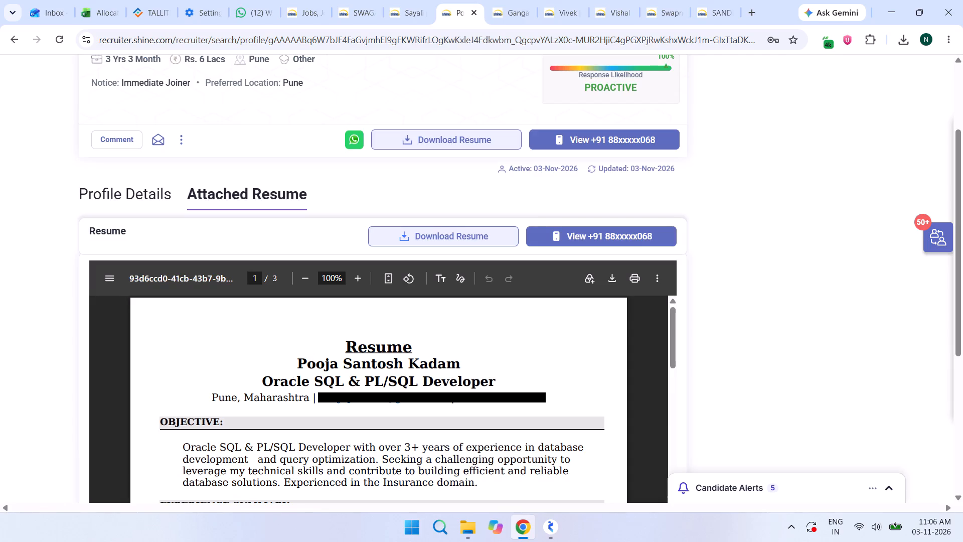
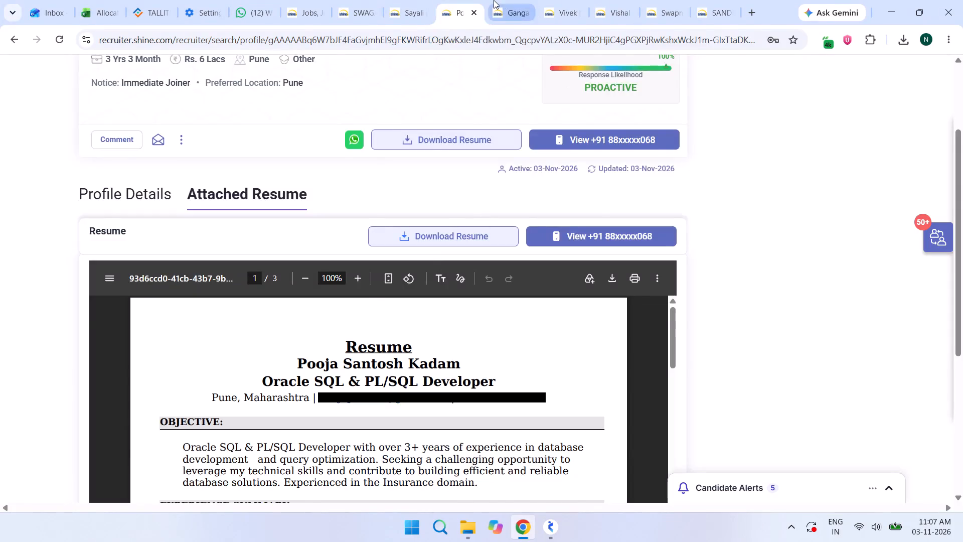
Switch to the open profile of the Globeminds Technologies software developer with the attached resume.
click(494, 0)
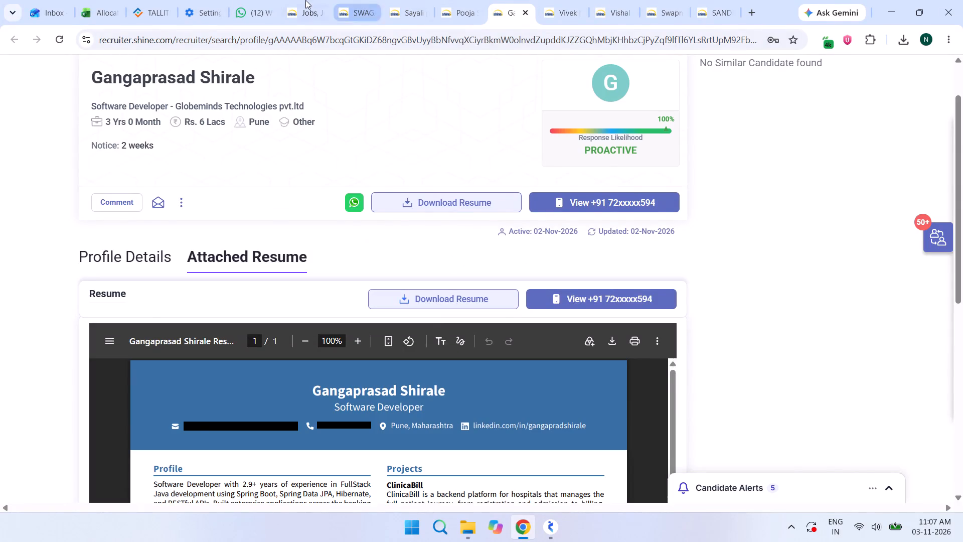
Return to the PLSQL candidate search results and examine the listings down to the immediate joiner from Intellinez Systems.
click(300, 0)
scroll(517, 317, down, 3)
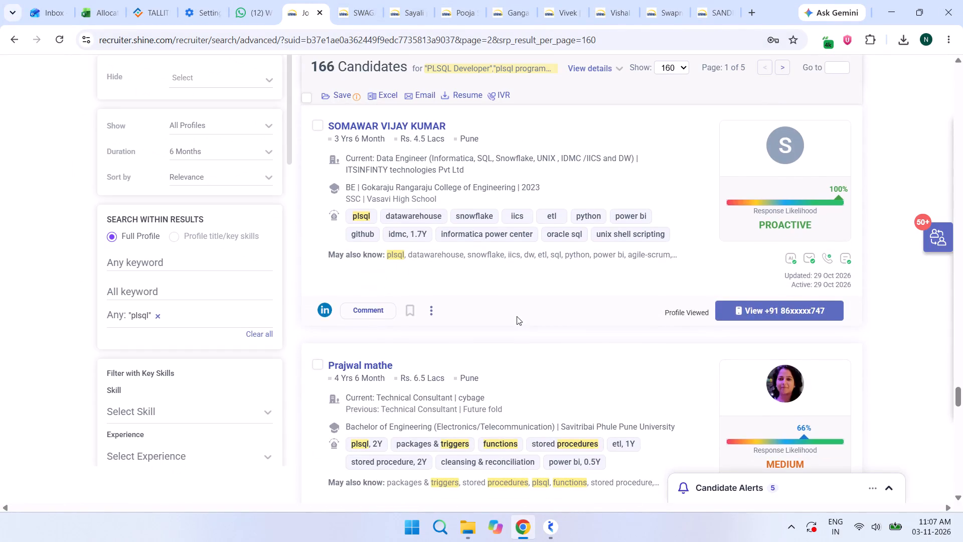
scroll(517, 316, down, 5)
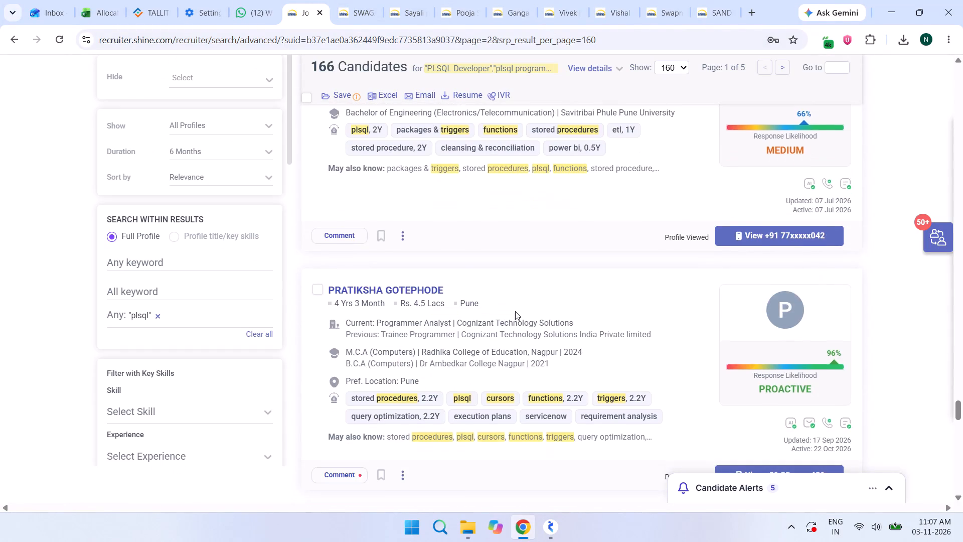
scroll(515, 311, down, 8)
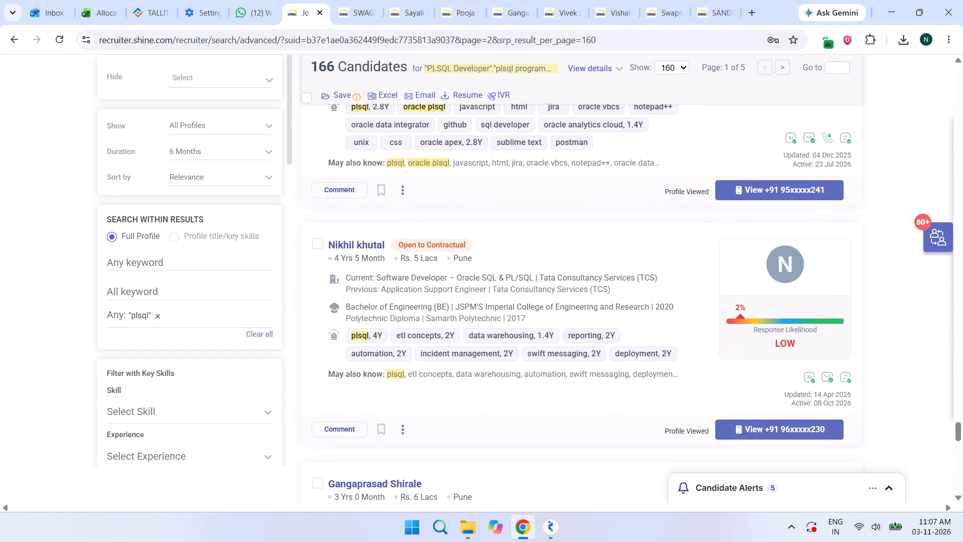
scroll(866, 435, down, 1)
scroll(797, 427, up, 1)
scroll(662, 390, down, 4)
scroll(646, 370, up, 1)
scroll(646, 370, down, 1)
scroll(646, 370, up, 1)
scroll(646, 370, down, 3)
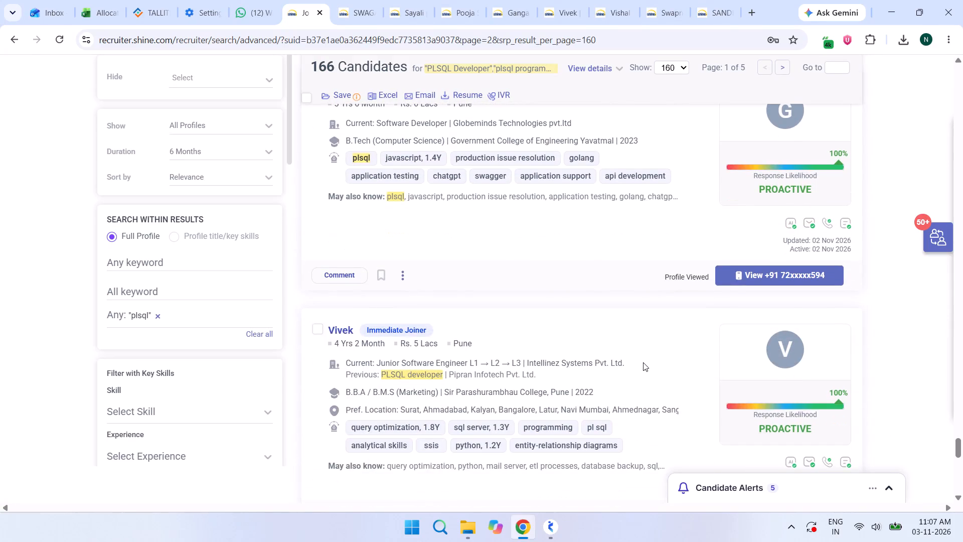
Open the Intellinez Systems junior software engineer's profile and view the attached resume.
click(338, 327)
click(279, 321)
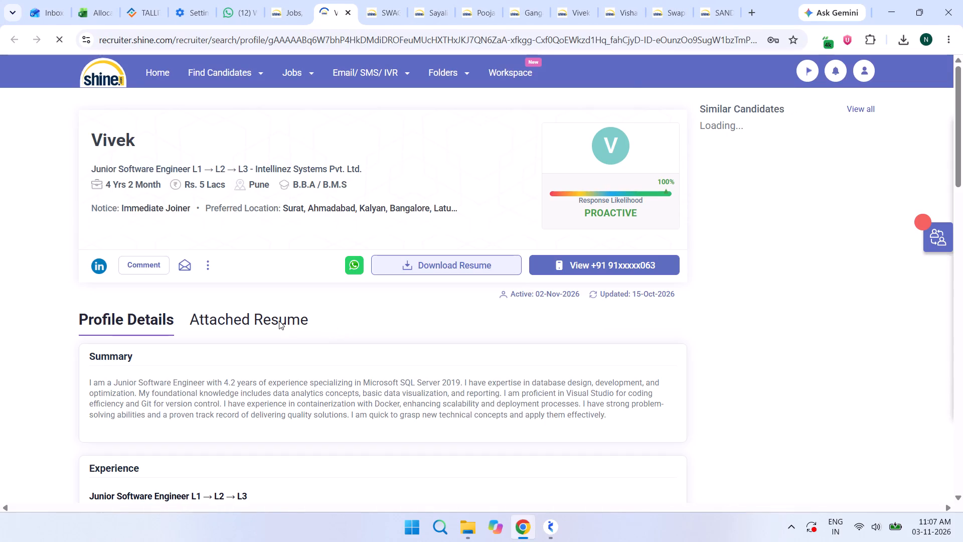
scroll(343, 249, down, 5)
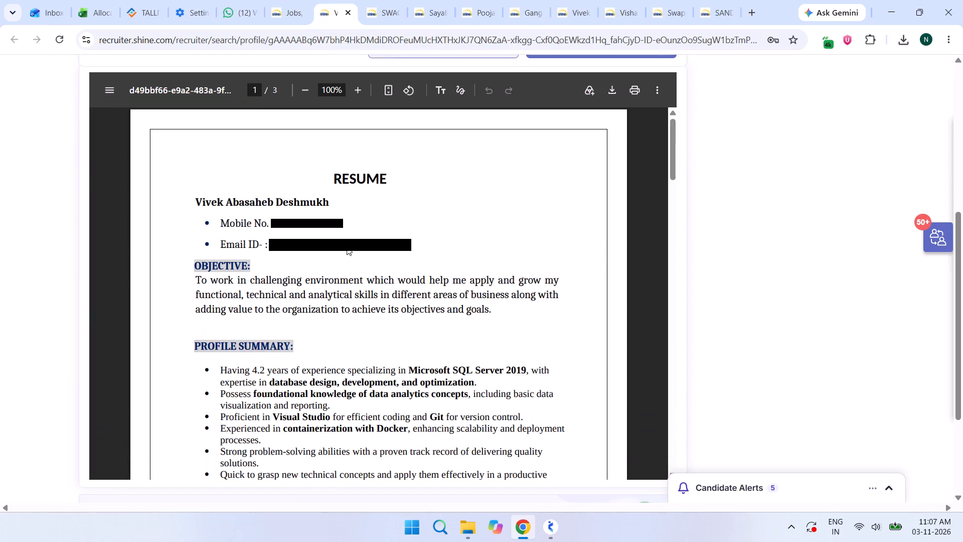
Return to the candidate search results and examine the listings around the Tata Consultancy Services data engineer open to contractual work.
click(257, 0)
click(281, 0)
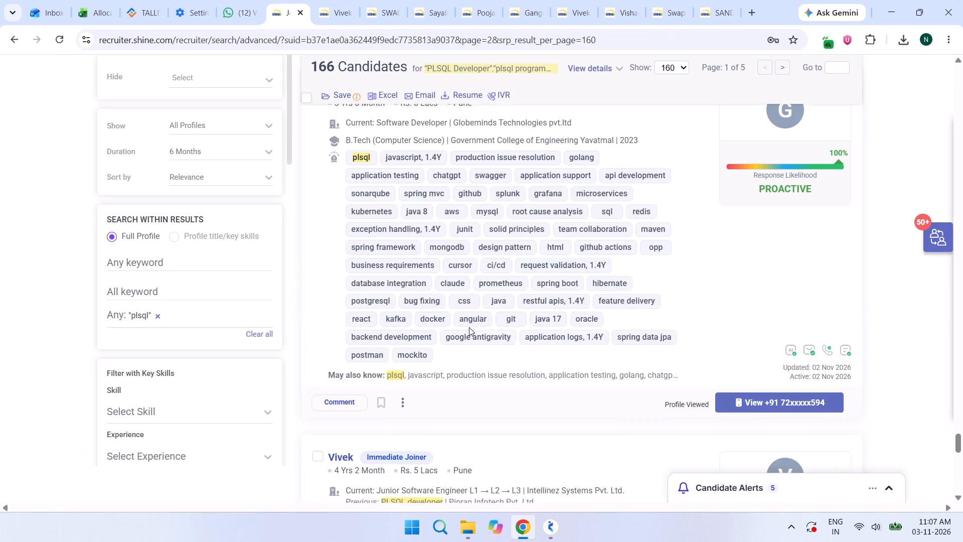
scroll(469, 327, down, 4)
scroll(469, 327, up, 1)
scroll(506, 336, down, 4)
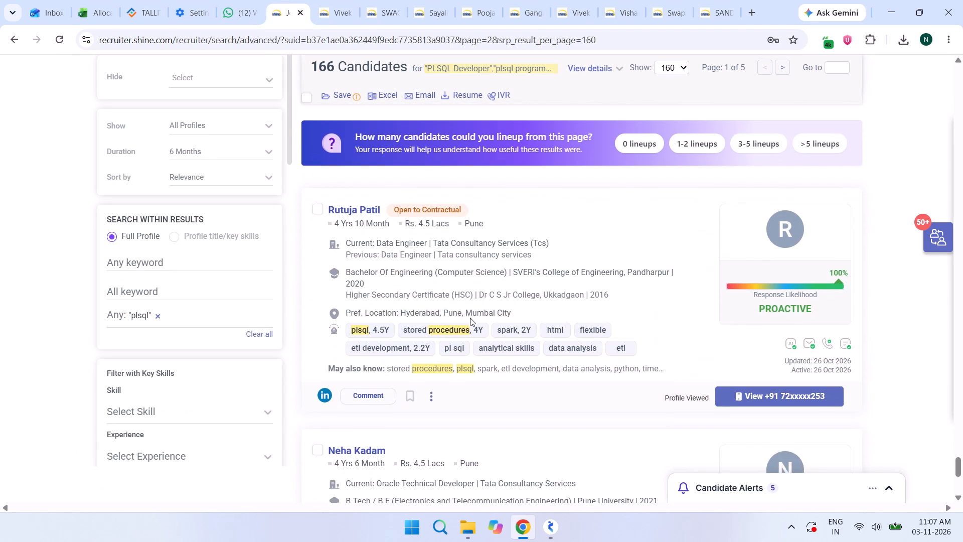
scroll(392, 258, up, 2)
scroll(392, 258, down, 1)
scroll(392, 258, up, 1)
scroll(392, 258, down, 1)
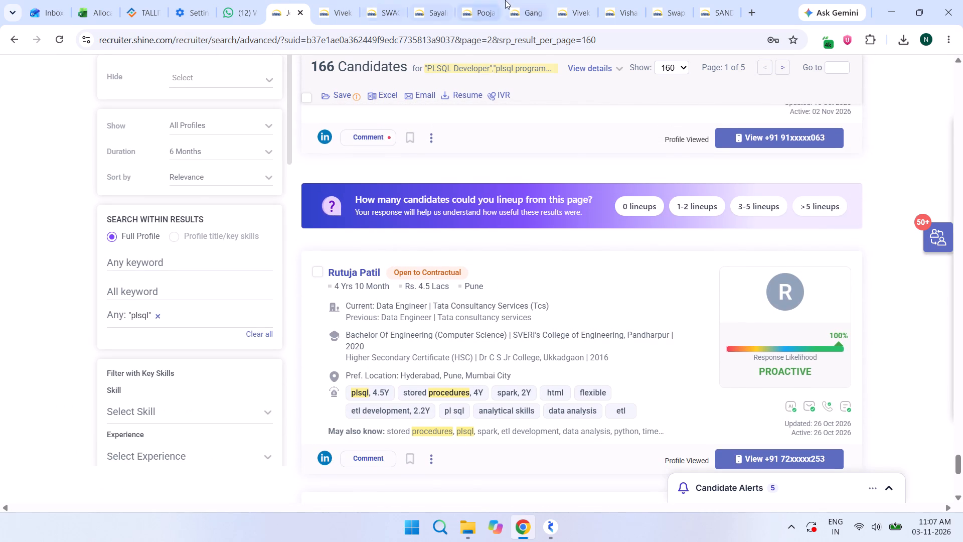
click(474, 0)
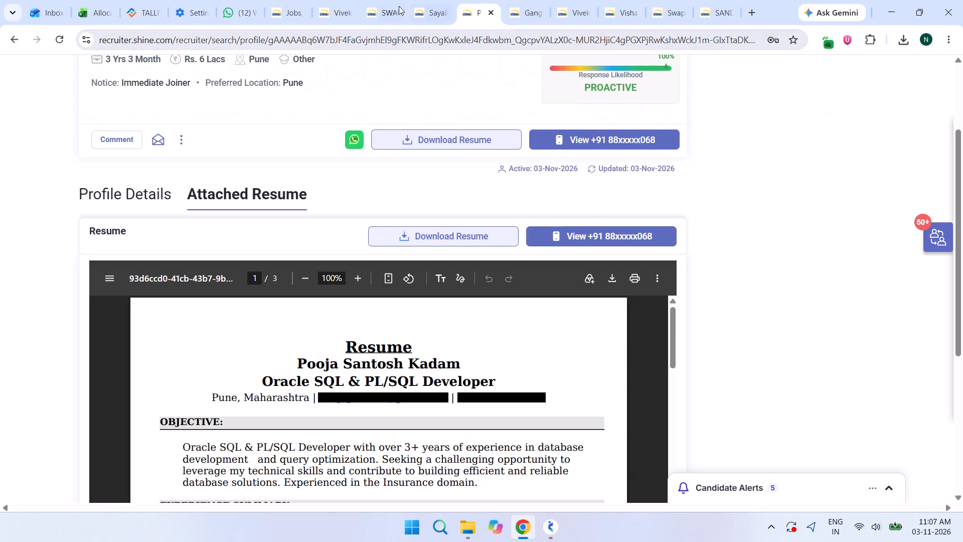
scroll(324, 223, down, 8)
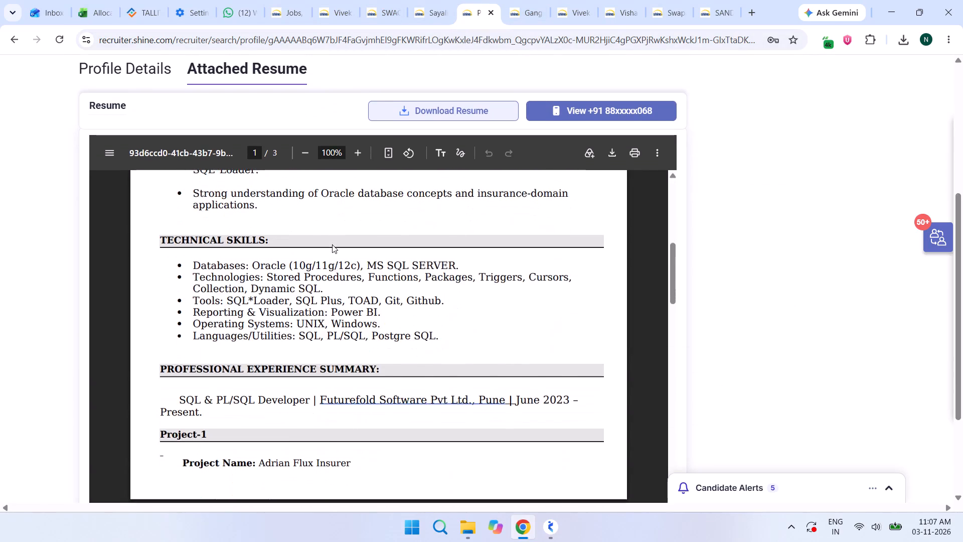
scroll(361, 264, down, 4)
scroll(376, 280, up, 2)
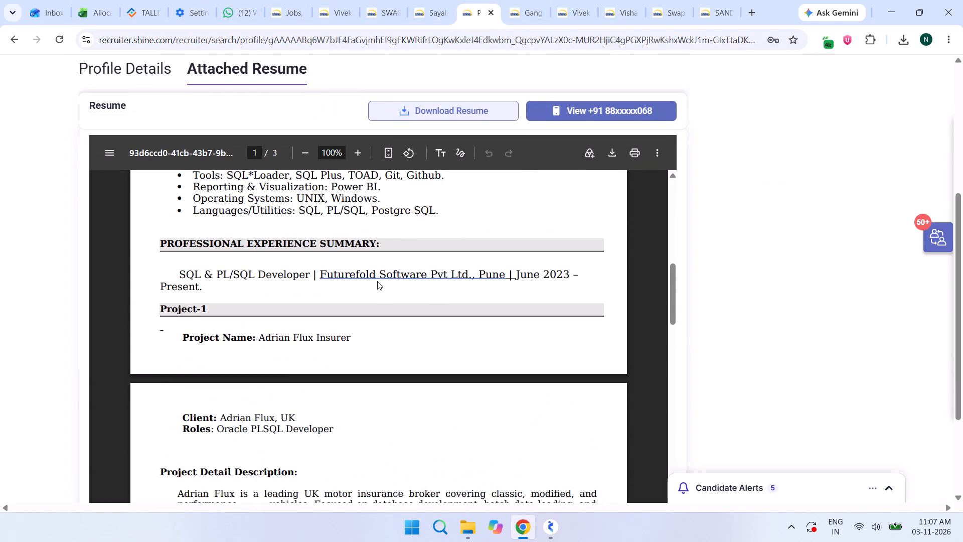
scroll(375, 280, down, 3)
scroll(375, 280, up, 1)
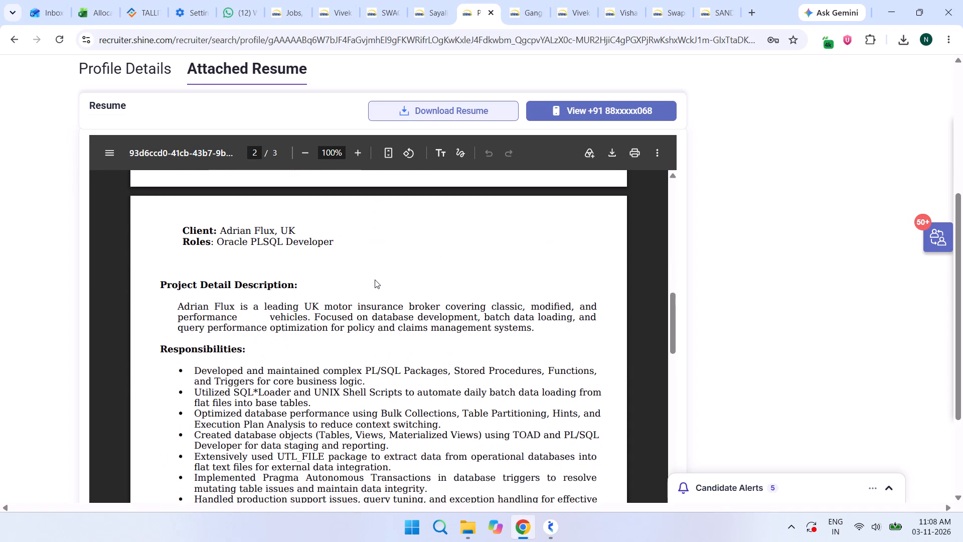
scroll(375, 280, down, 1)
scroll(375, 280, up, 1)
scroll(375, 280, down, 1)
scroll(375, 280, up, 1)
scroll(375, 280, down, 7)
scroll(375, 280, up, 1)
scroll(375, 280, down, 1)
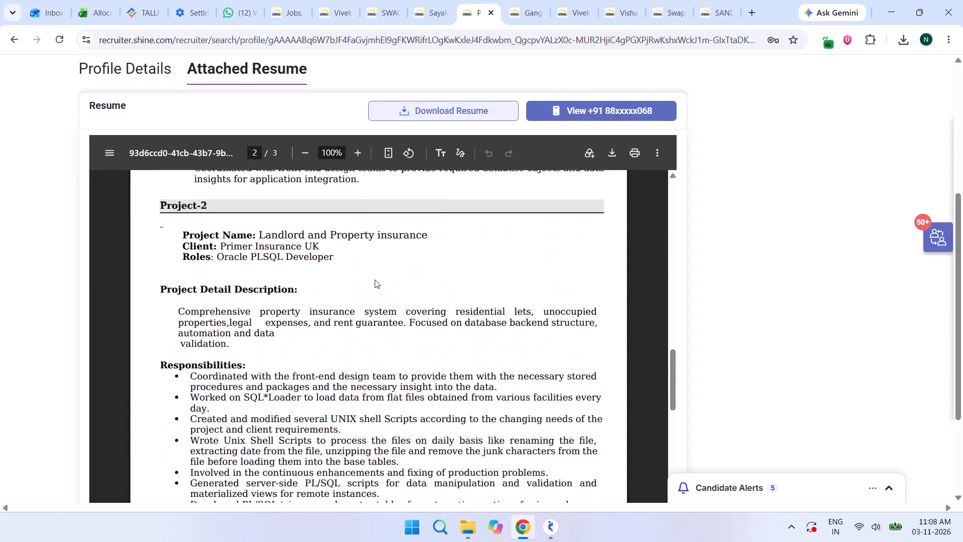
scroll(375, 280, down, 4)
scroll(375, 280, up, 5)
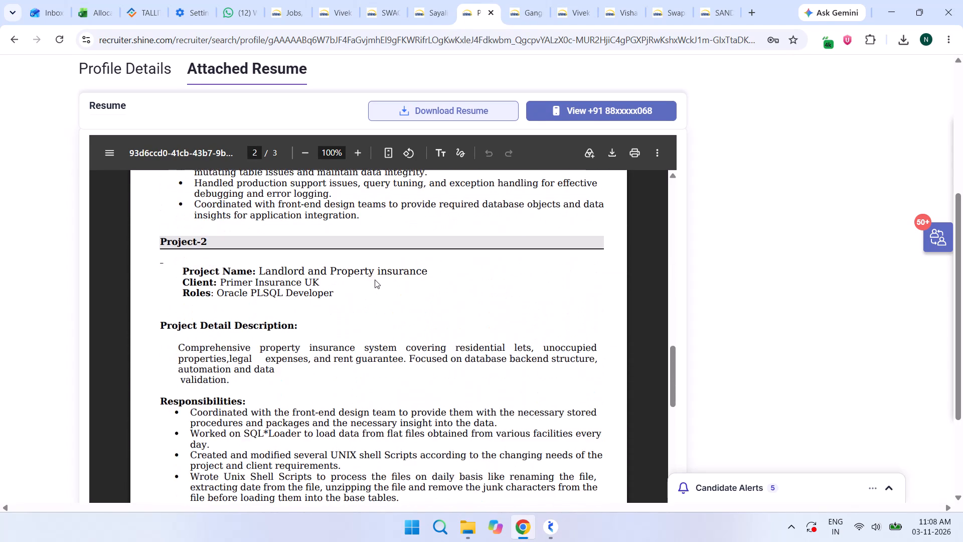
Re-examine the same resume's objective, experience summary, technical skills and Adrian Flux project responsibilities.
scroll(375, 280, up, 7)
scroll(375, 280, down, 1)
scroll(375, 280, up, 1)
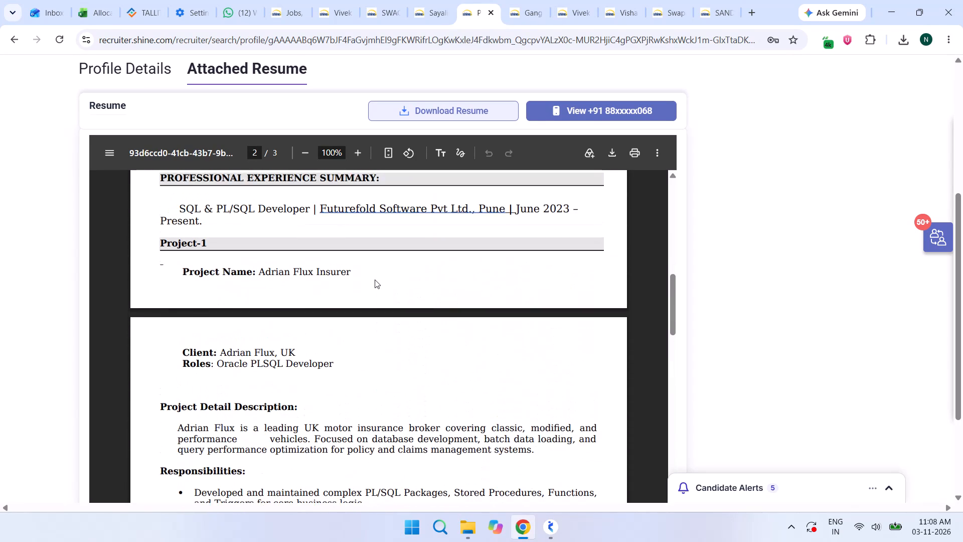
scroll(375, 280, up, 4)
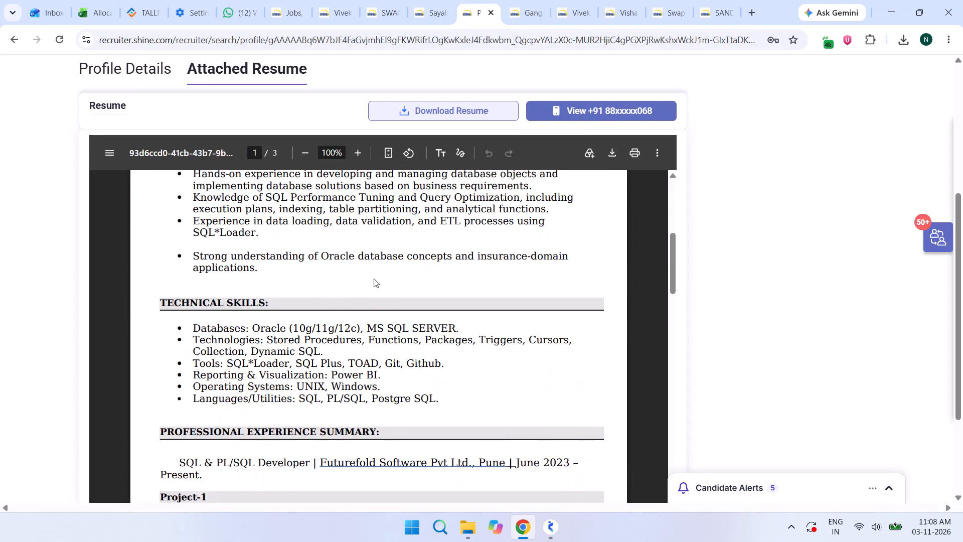
scroll(374, 279, up, 4)
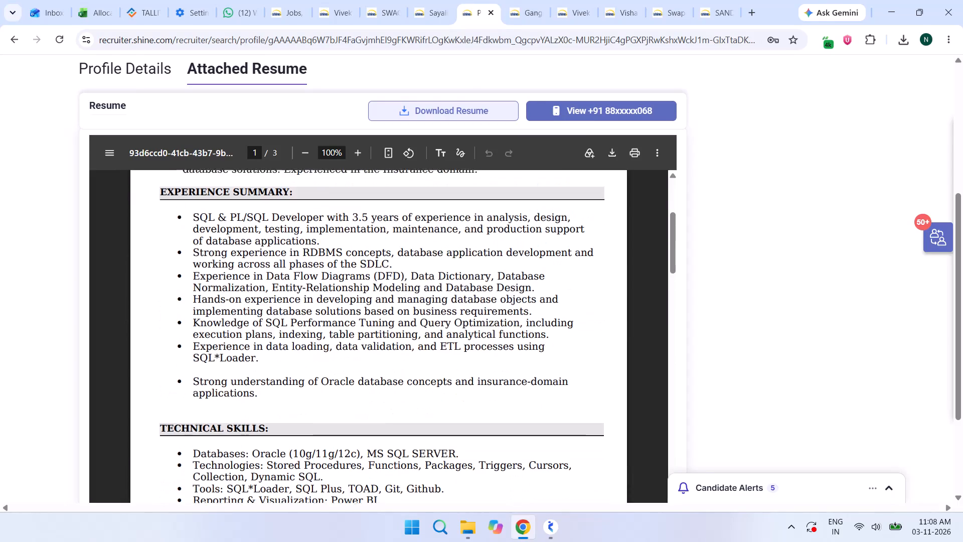
scroll(398, 317, up, 4)
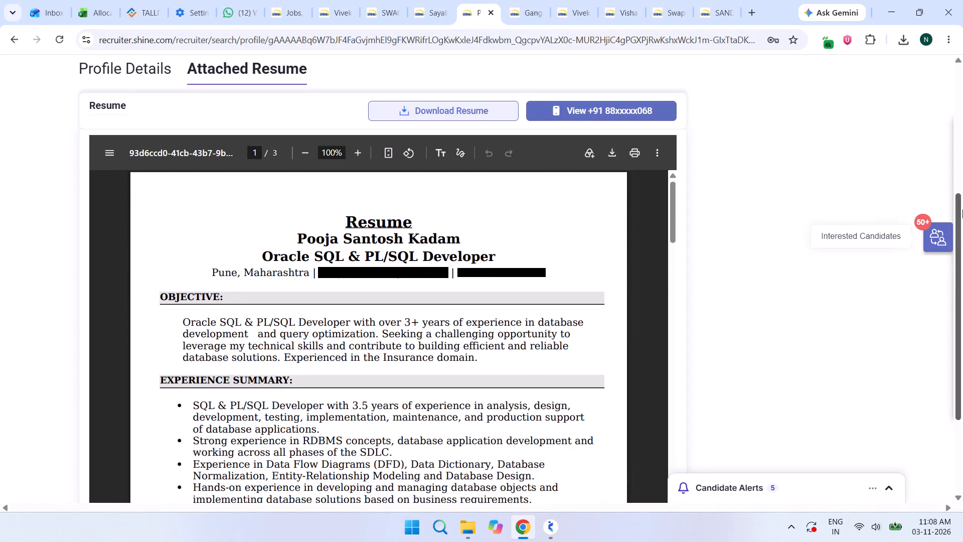
drag(961, 223, 953, 264)
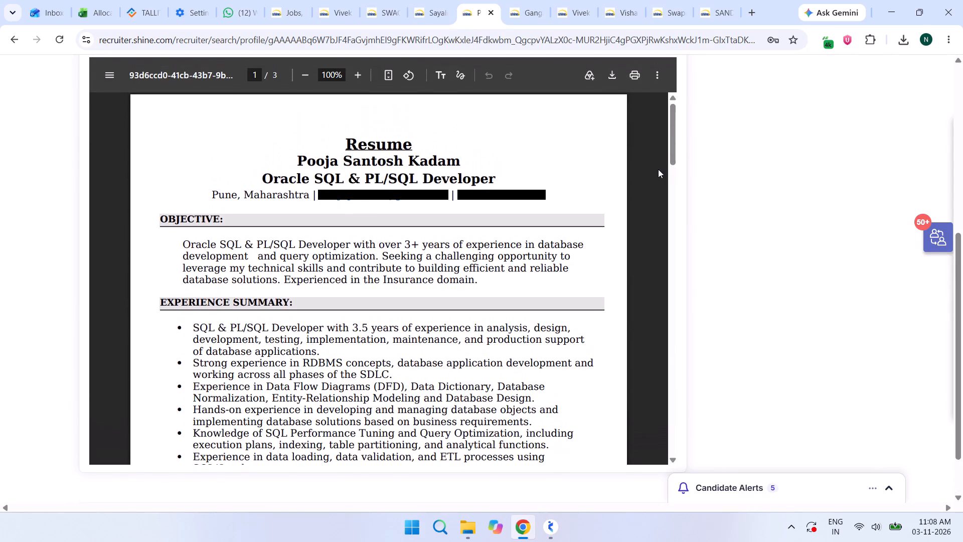
drag(671, 138, 680, 171)
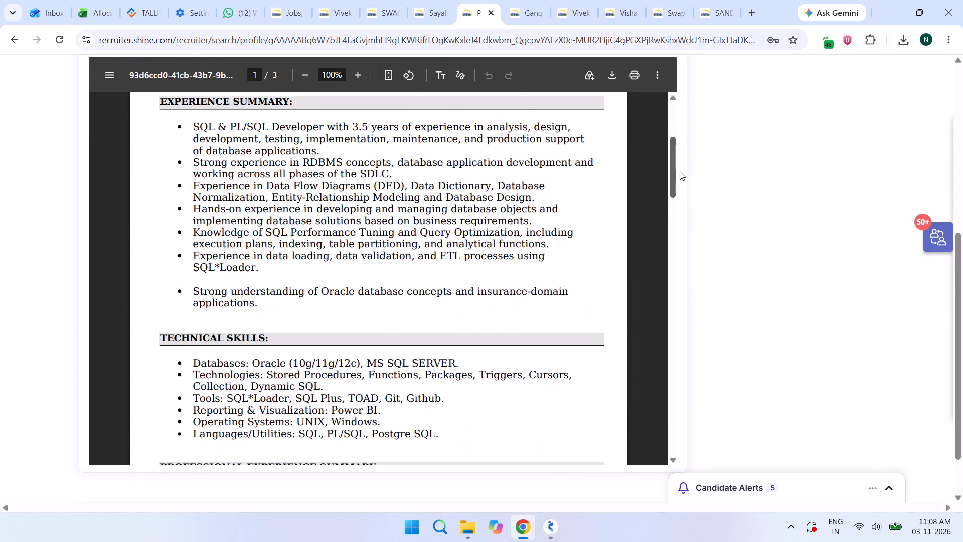
drag(680, 171, 679, 252)
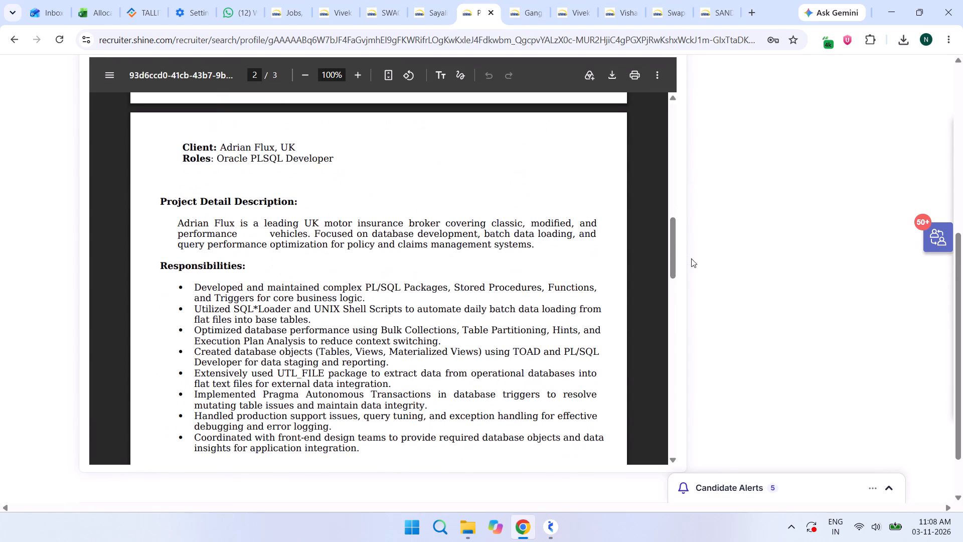
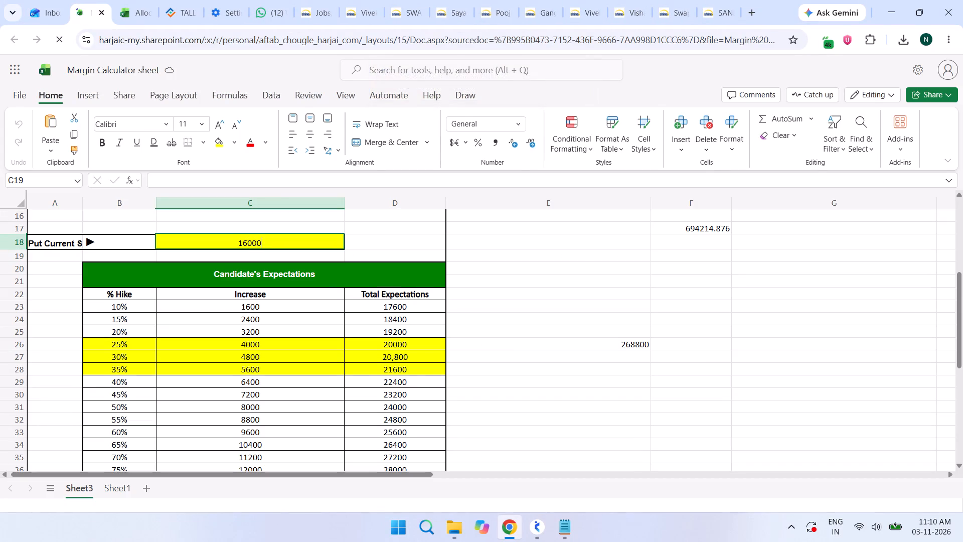
Set the current salary in the Margin Calculator sheet to 50000 and select the total expectation for the 30% hike.
click(564, 521)
click(564, 521)
triple_click(278, 241)
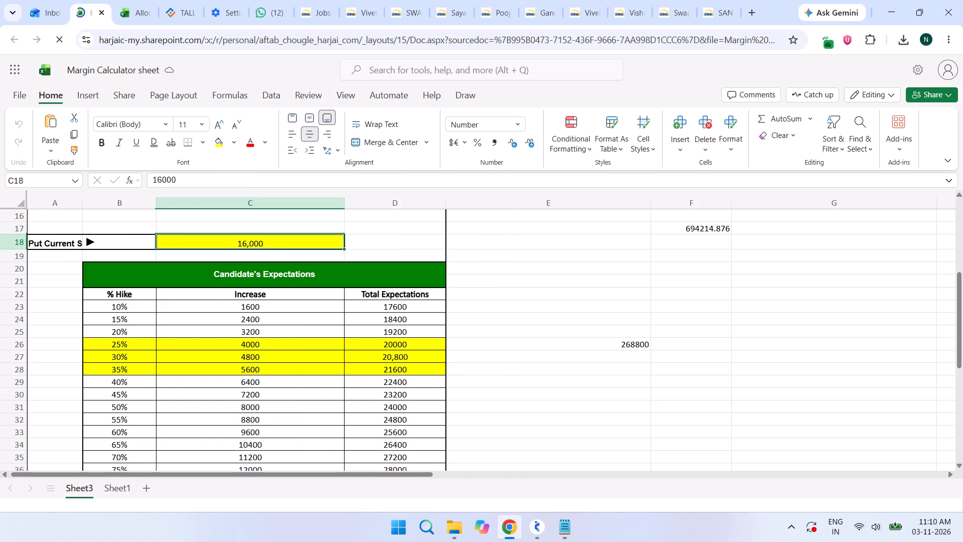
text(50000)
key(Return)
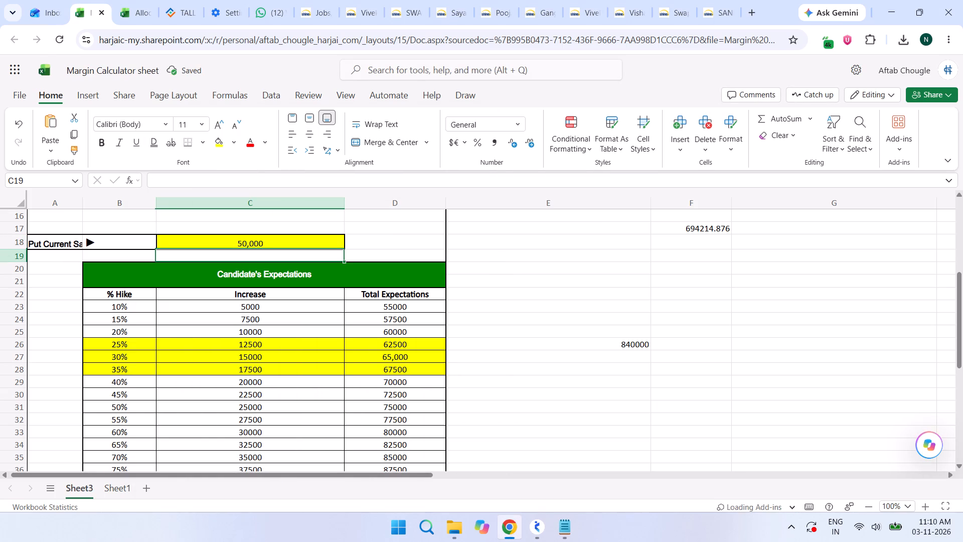
click(407, 358)
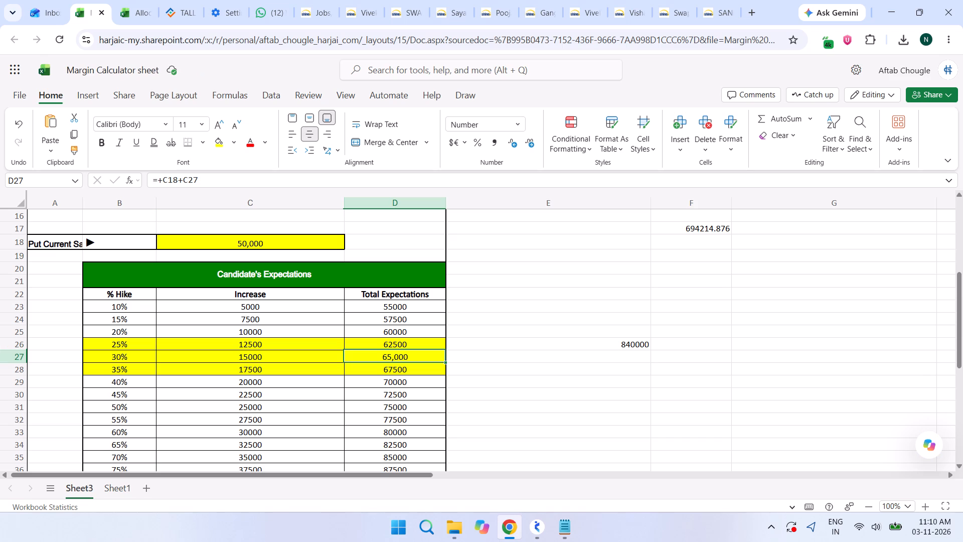
Switch to Notepad and bring up the candidate note containing 50k.
click(557, 526)
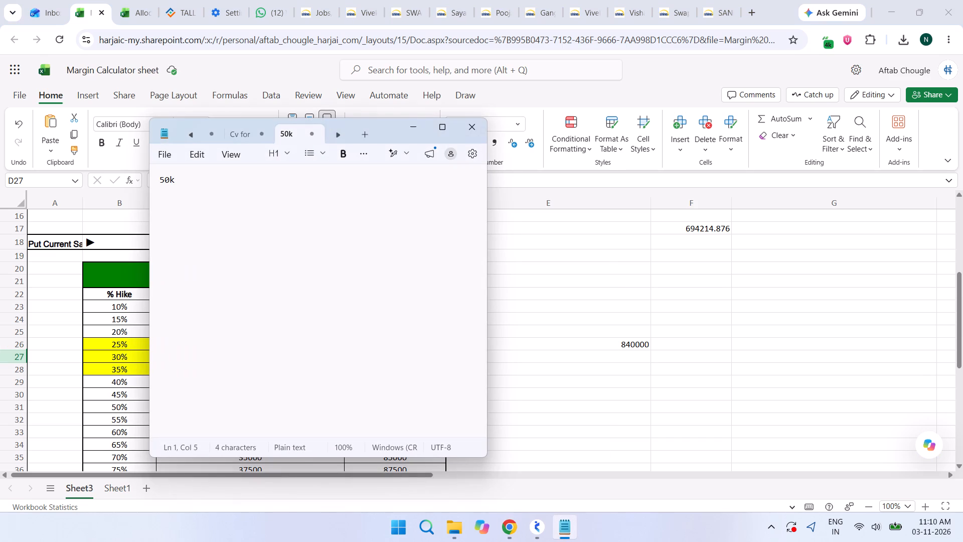
Add a new line below 50k in the Notepad note.
key(Return)
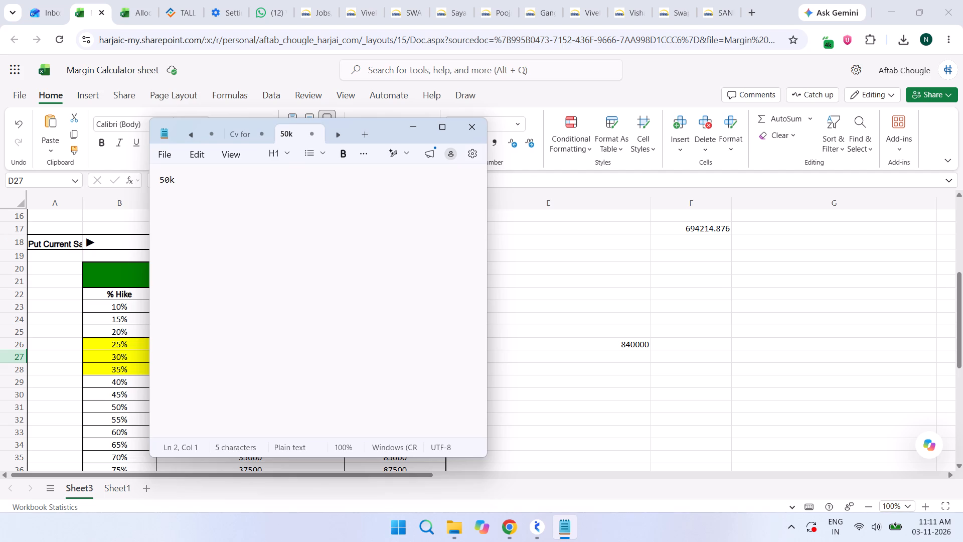
Switch to the Chrome candidate search results and examine the listings from the Tata Consultancy Services data engineer back to the Globeminds software developer.
click(509, 0)
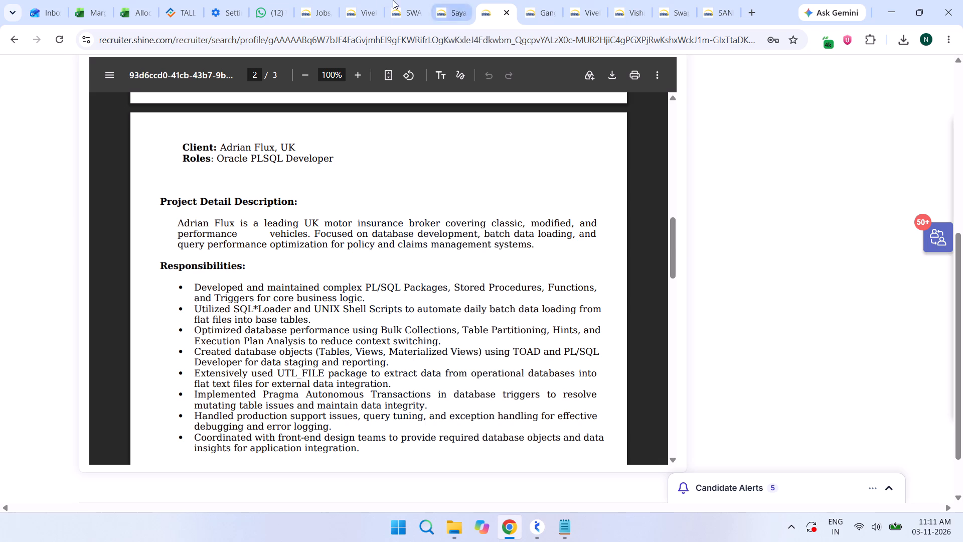
click(315, 0)
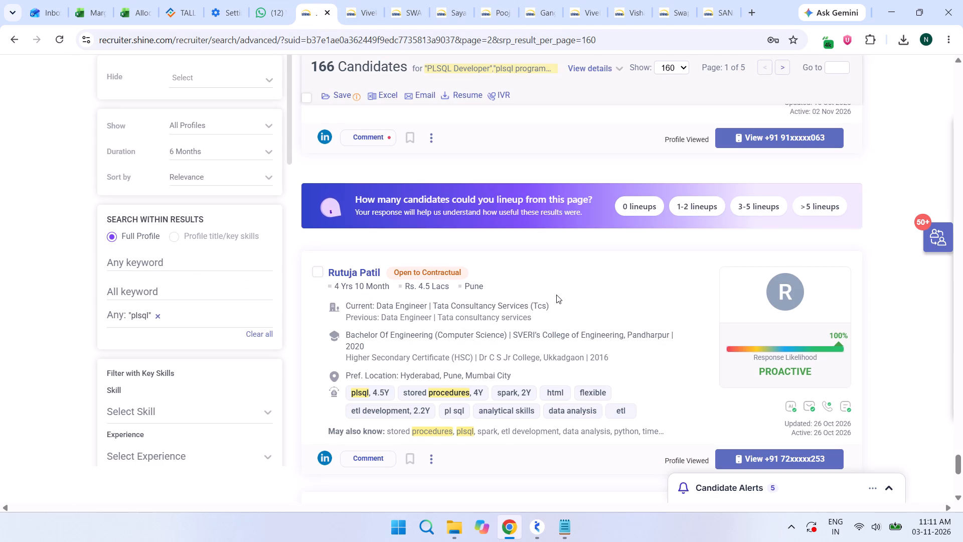
scroll(556, 295, down, 2)
scroll(556, 295, up, 4)
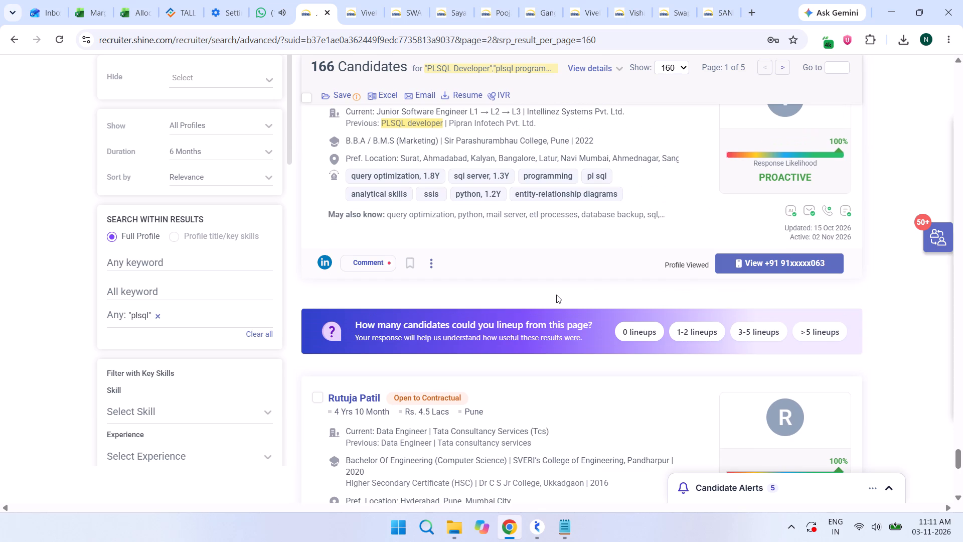
scroll(556, 295, down, 4)
scroll(556, 295, up, 4)
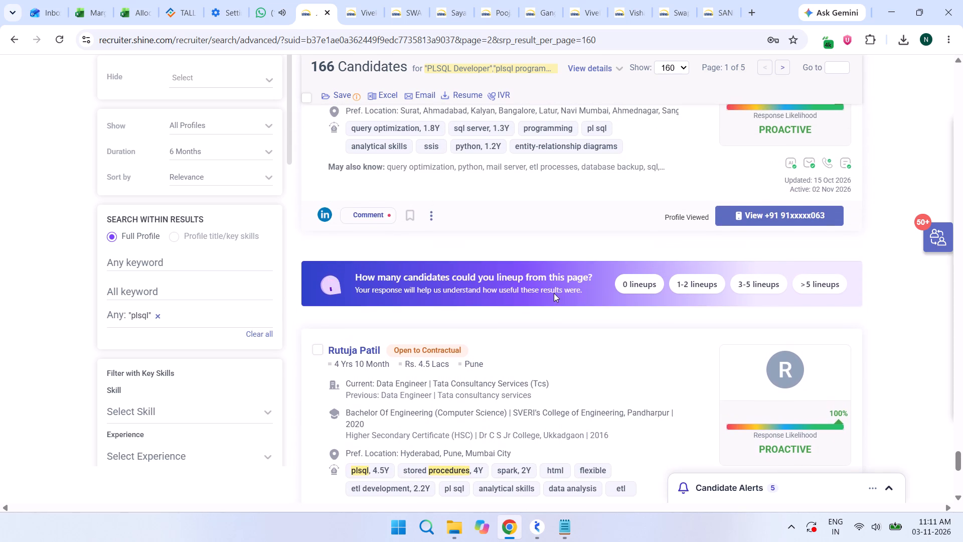
scroll(554, 293, up, 1)
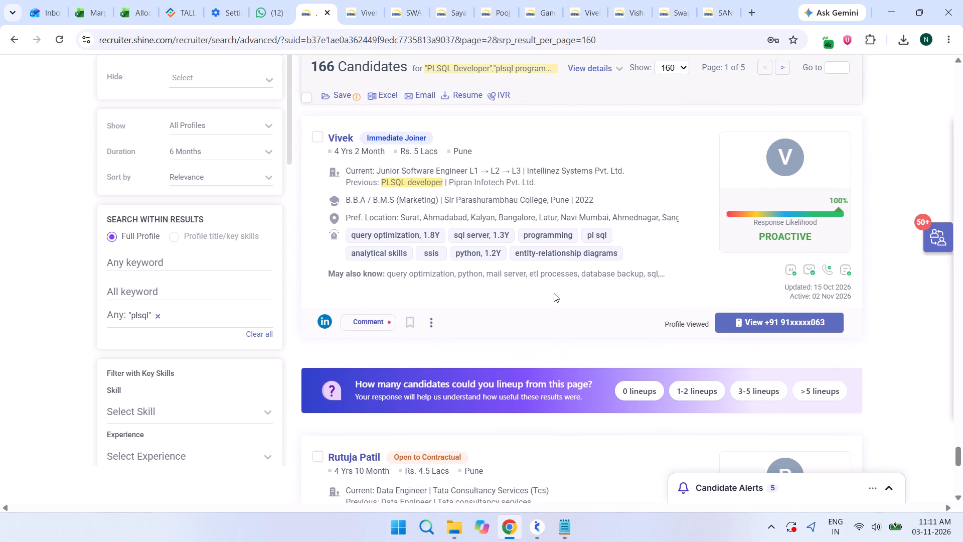
scroll(554, 293, up, 1)
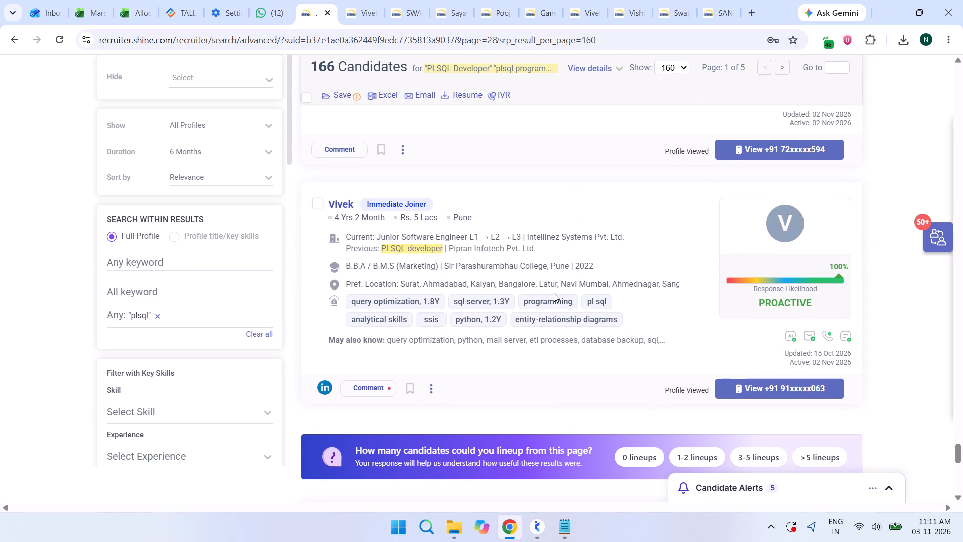
scroll(554, 293, up, 2)
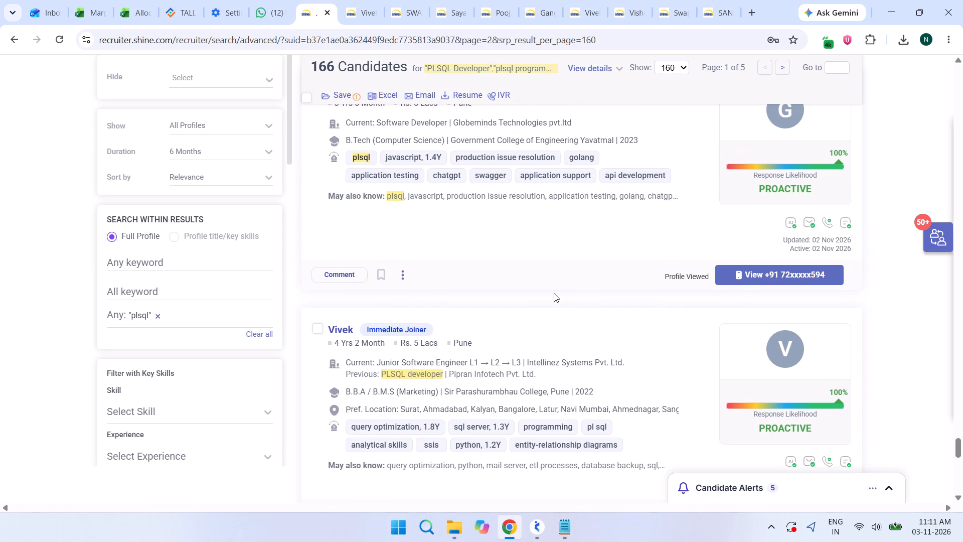
scroll(554, 293, up, 1)
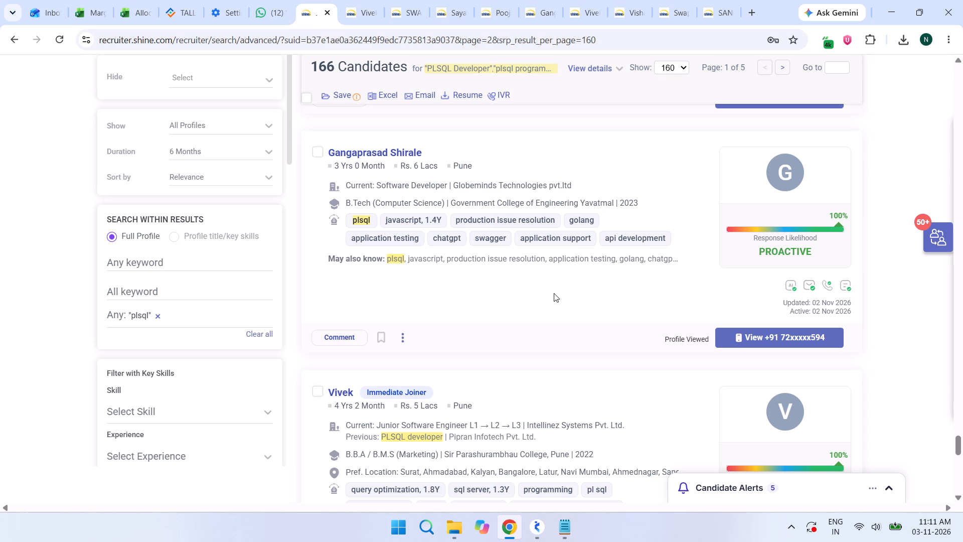
Examine the preceding listings, from the TCS Oracle SQL & PL/SQL developer back to the Ltimindtree Plsql Developer open to contractual work.
scroll(554, 293, up, 3)
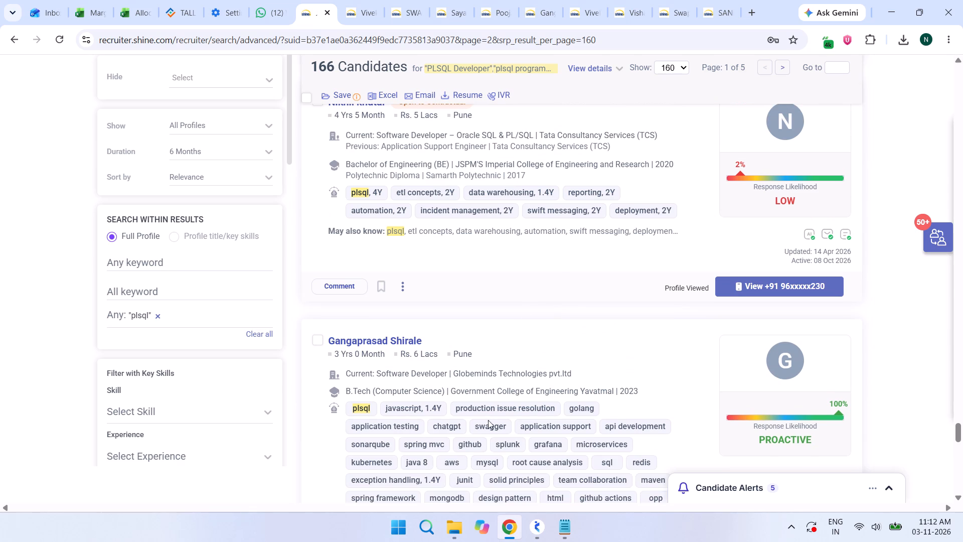
scroll(481, 332, up, 2)
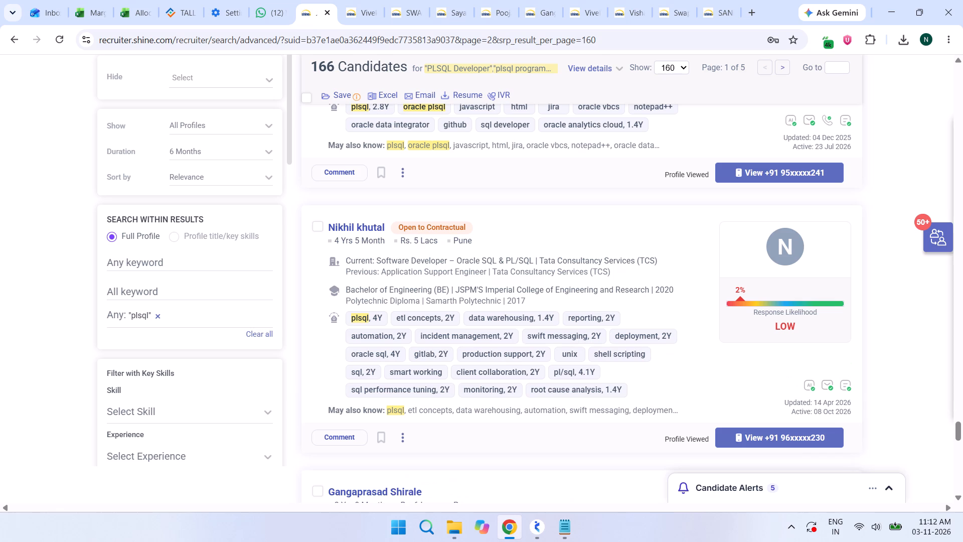
scroll(503, 329, down, 1)
scroll(503, 329, up, 1)
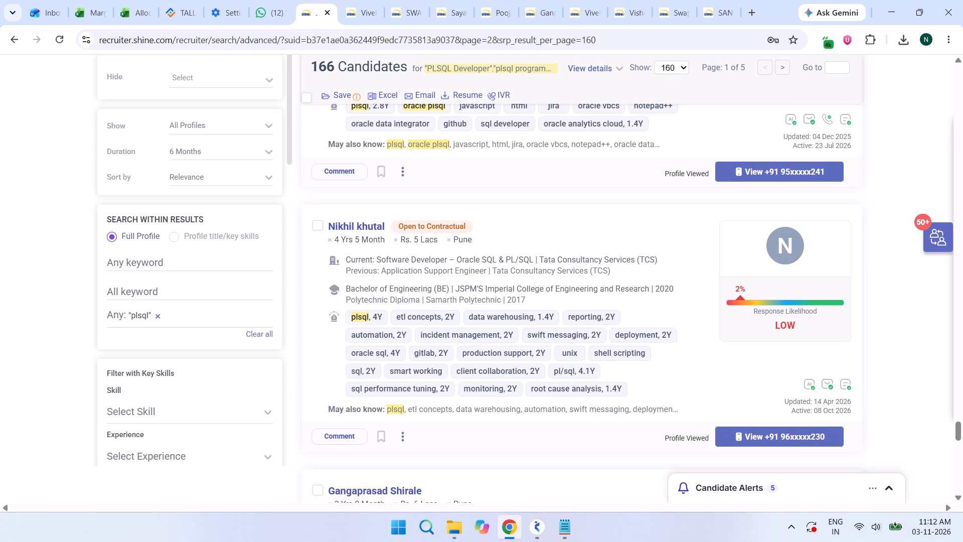
scroll(578, 320, up, 4)
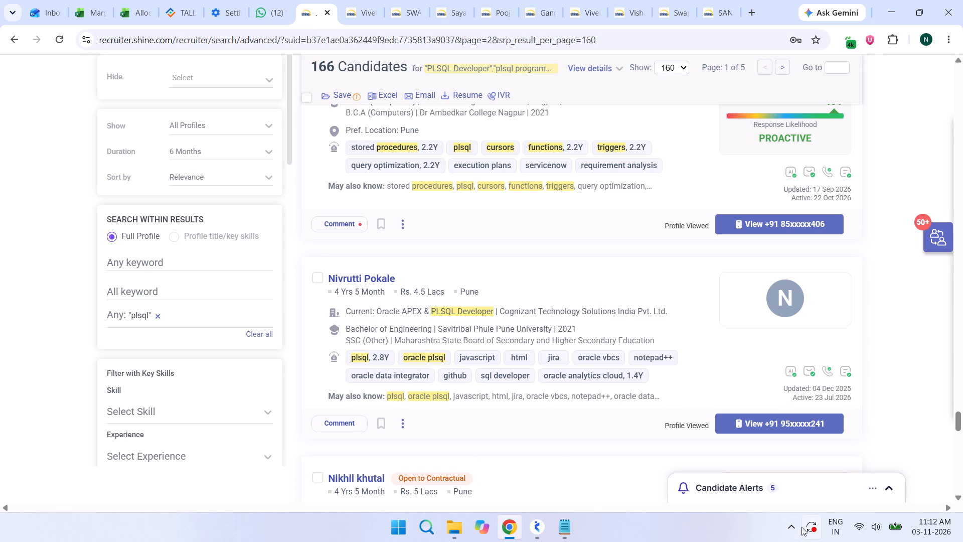
scroll(738, 511, up, 1)
scroll(738, 511, down, 1)
scroll(738, 511, up, 3)
scroll(634, 460, up, 3)
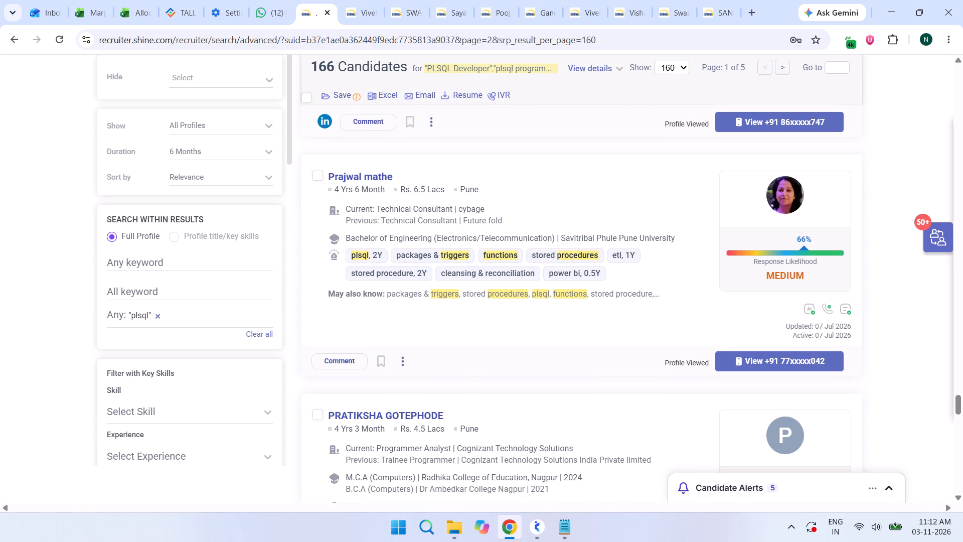
scroll(634, 460, up, 2)
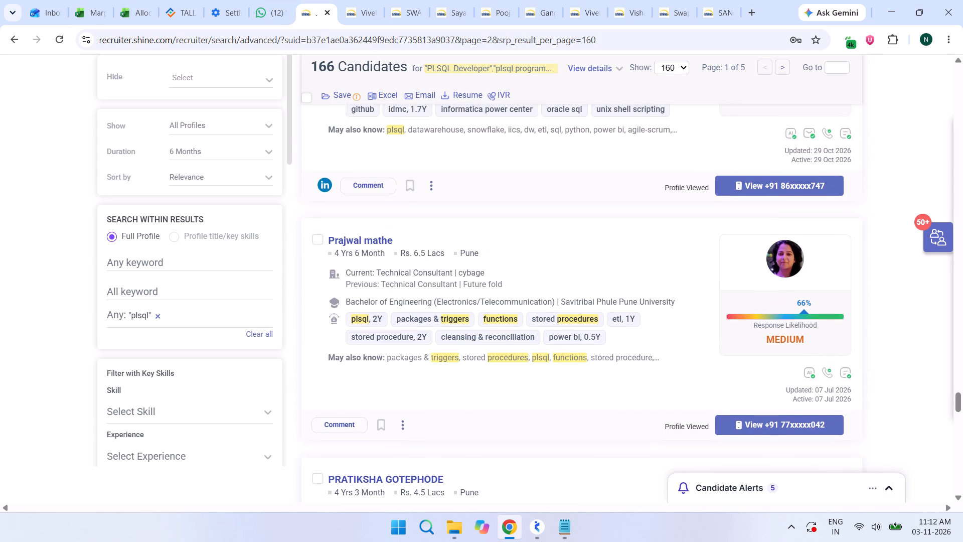
scroll(634, 460, up, 3)
scroll(634, 460, down, 1)
scroll(634, 460, up, 1)
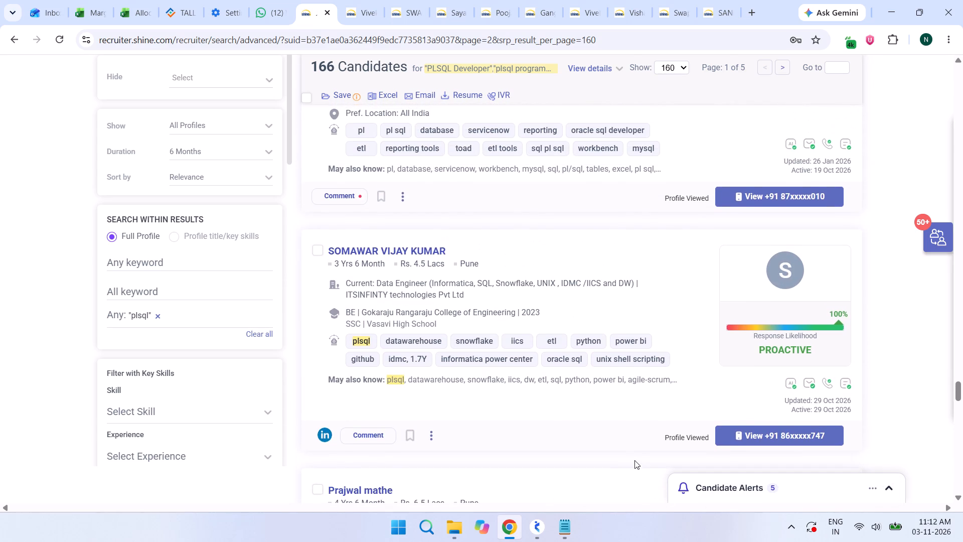
scroll(634, 460, up, 2)
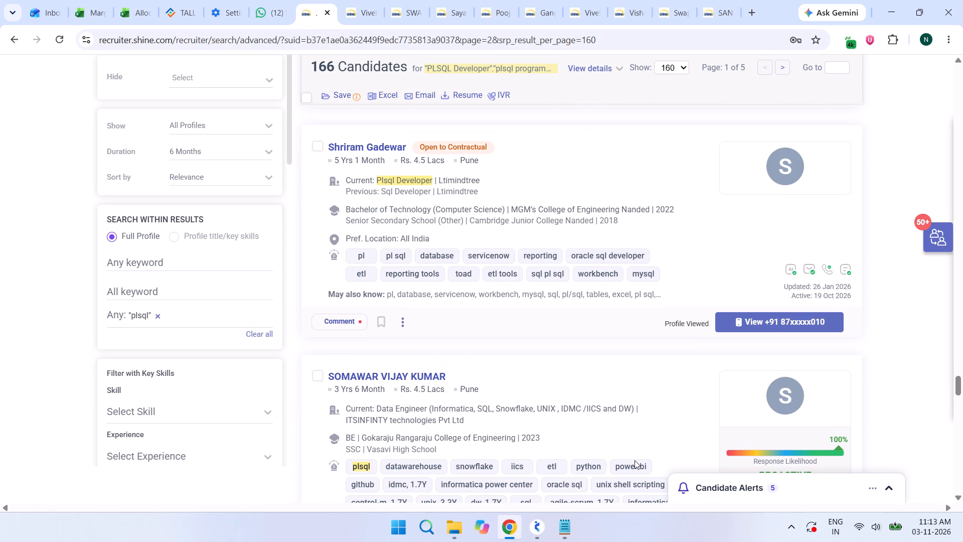
Look through the already opened candidate profiles, including the Cohn Oracle PL/SQL developer and the Globeminds software developer.
click(366, 0)
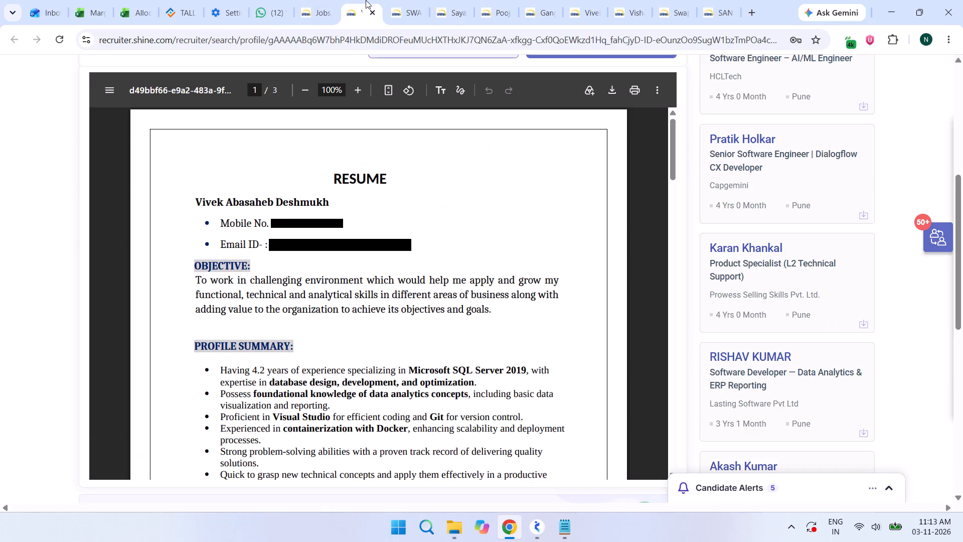
click(406, 0)
scroll(539, 381, up, 1)
scroll(537, 387, down, 1)
scroll(537, 387, up, 7)
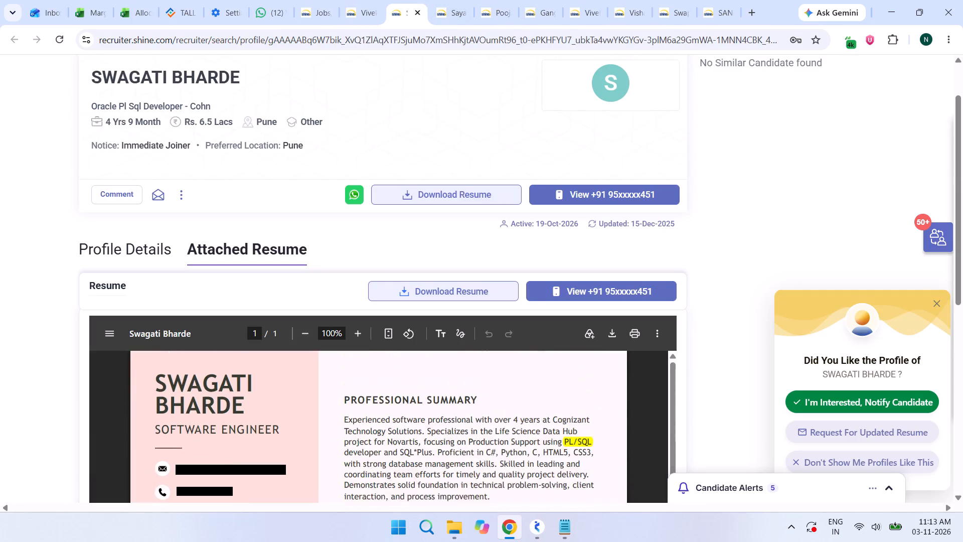
scroll(537, 387, up, 4)
click(452, 0)
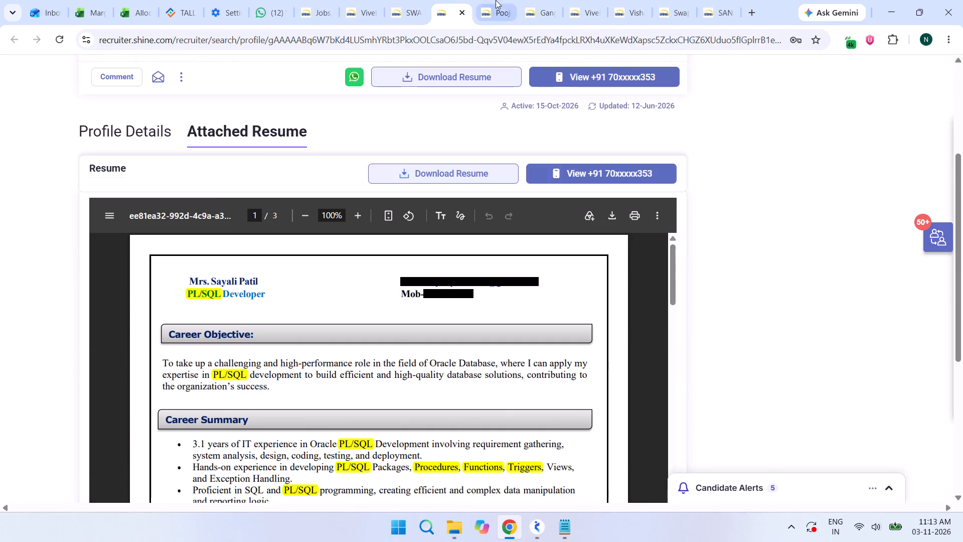
click(510, 0)
scroll(603, 266, up, 4)
click(550, 0)
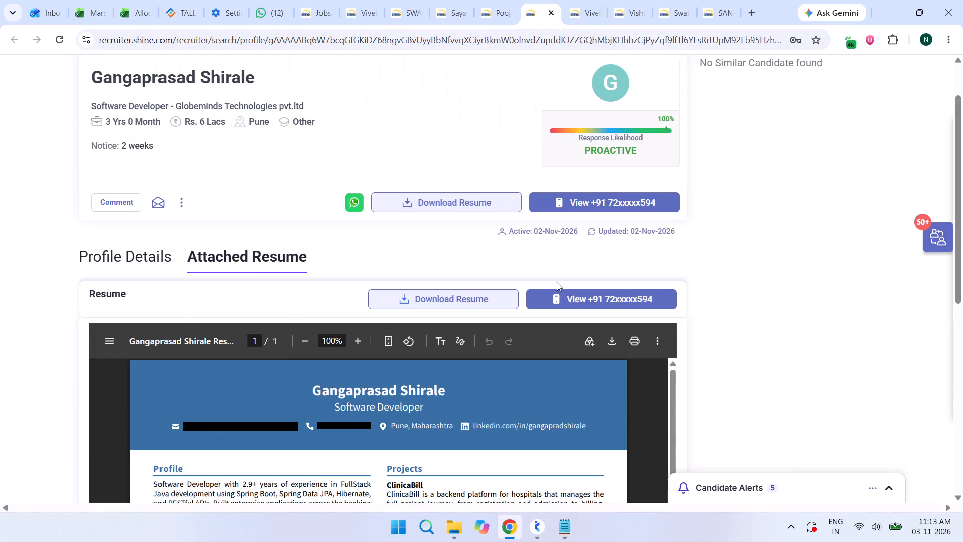
scroll(572, 340, up, 5)
Switch to the second open profile of the Intellinez Systems junior software engineer and check its experience, salary, notice period and preferred locations.
click(572, 0)
scroll(549, 258, up, 4)
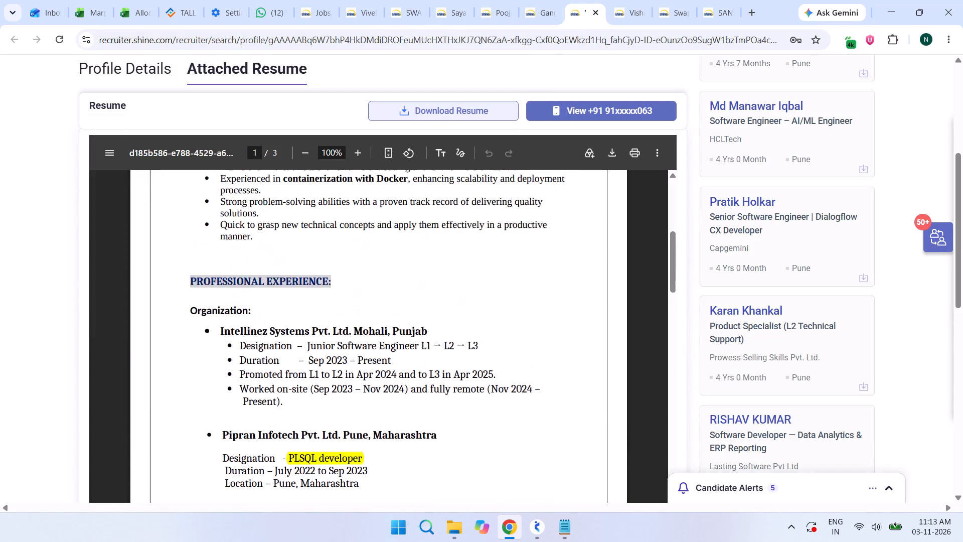
scroll(549, 258, up, 15)
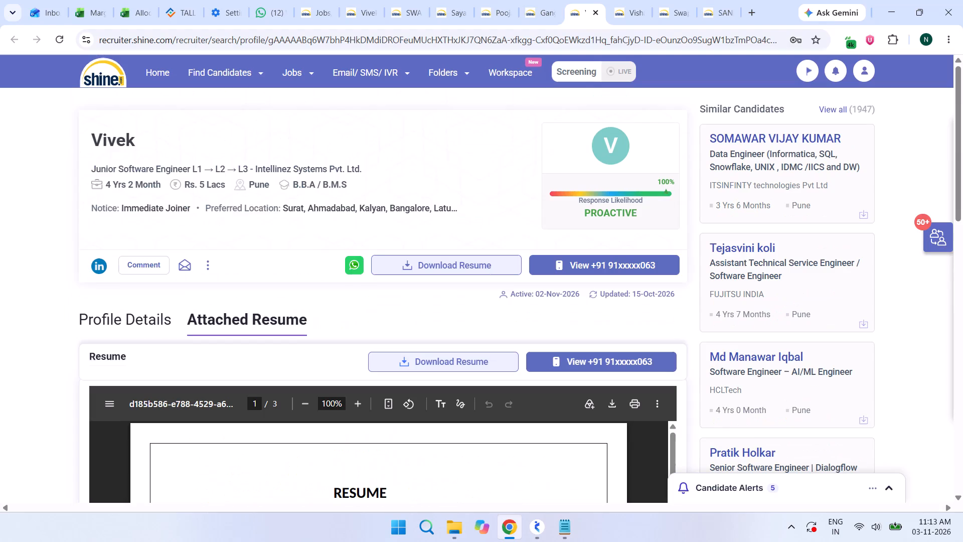
scroll(309, 340, down, 2)
scroll(314, 316, up, 1)
scroll(314, 316, down, 1)
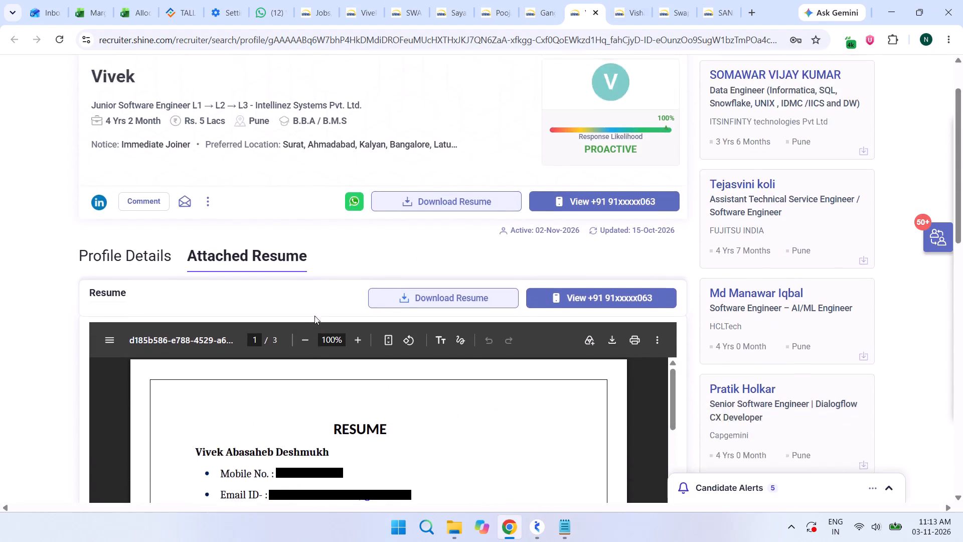
scroll(314, 316, up, 1)
scroll(314, 316, down, 1)
scroll(314, 316, up, 1)
scroll(314, 316, down, 3)
scroll(314, 316, up, 1)
scroll(314, 316, down, 1)
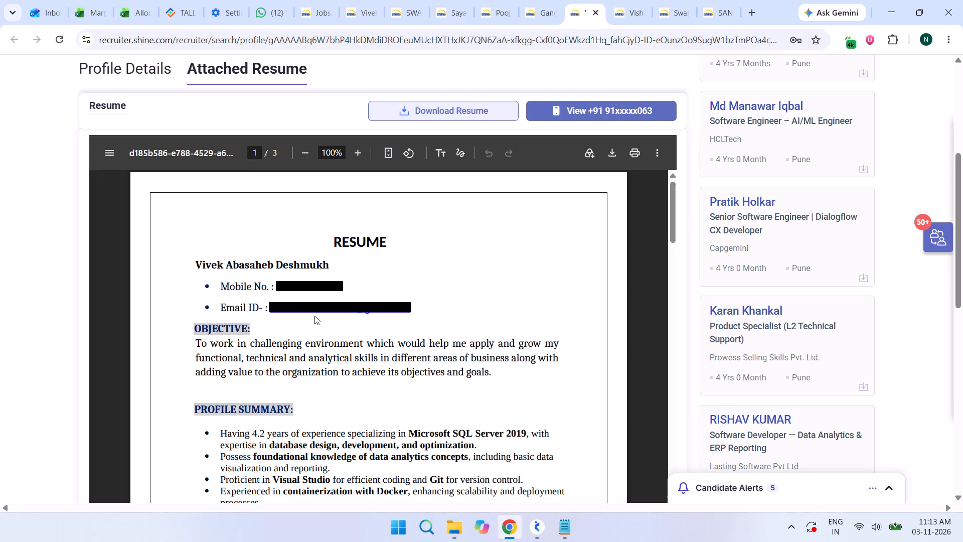
Read the profile summary and the Intellinez Systems and Pipran Infotech employment history in the junior software engineer's attached resume.
scroll(314, 316, down, 5)
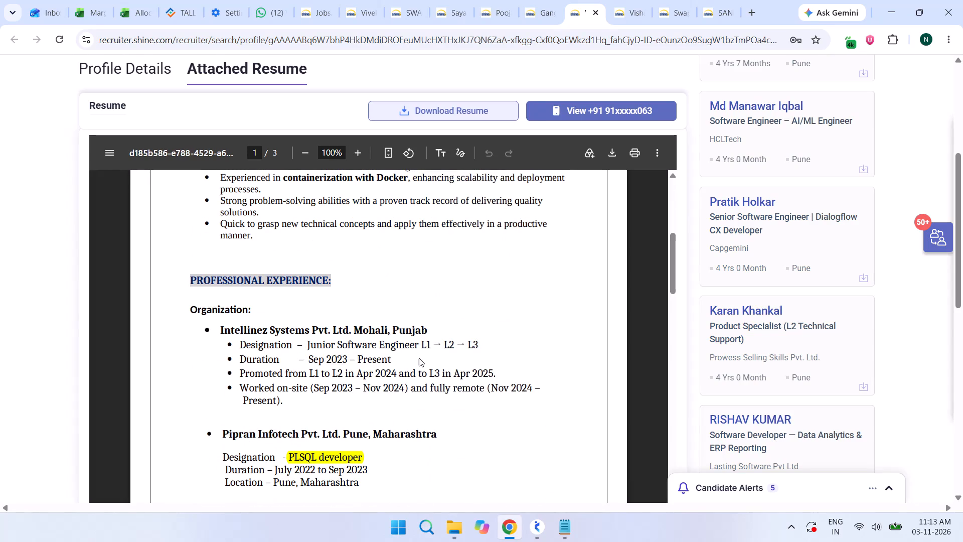
triple_click(379, 378)
triple_click(381, 378)
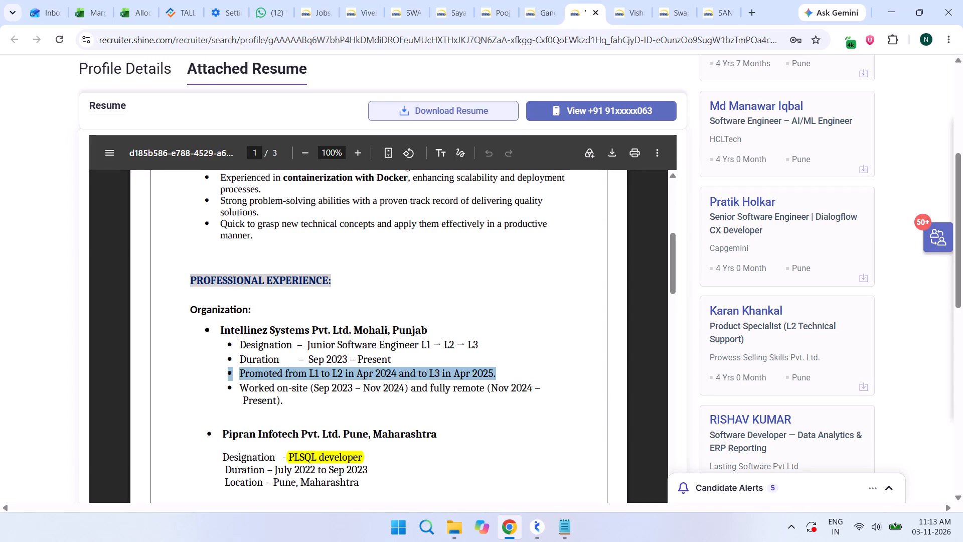
click(375, 383)
scroll(378, 372, up, 2)
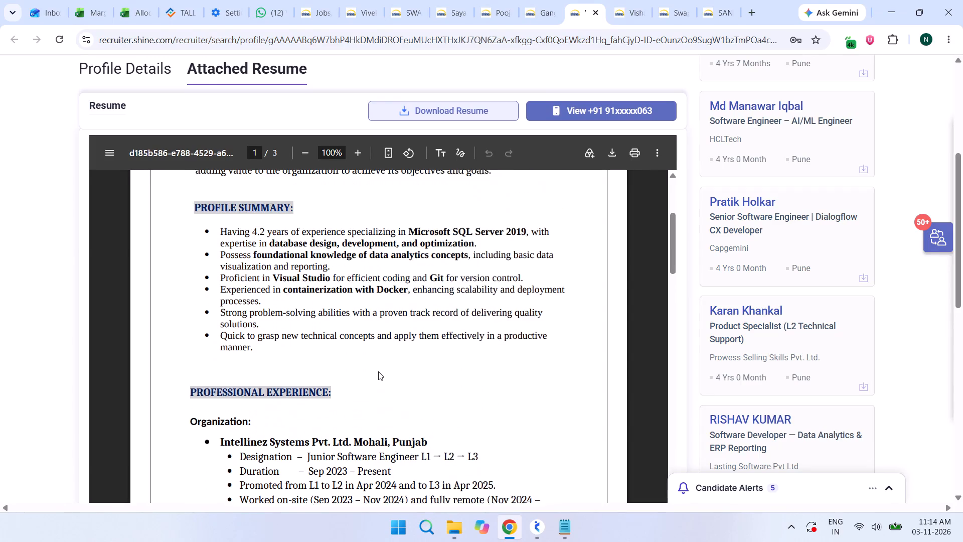
scroll(379, 364, up, 4)
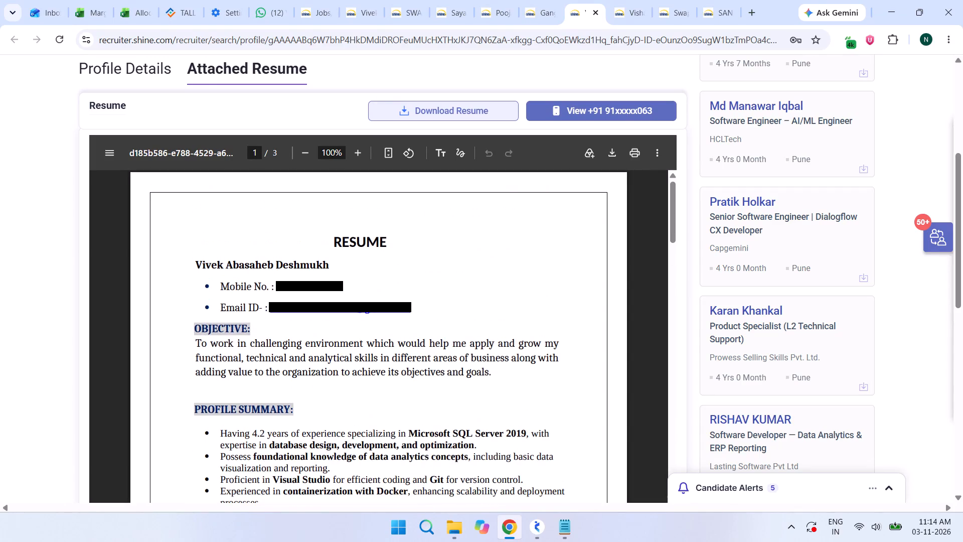
scroll(379, 363, down, 3)
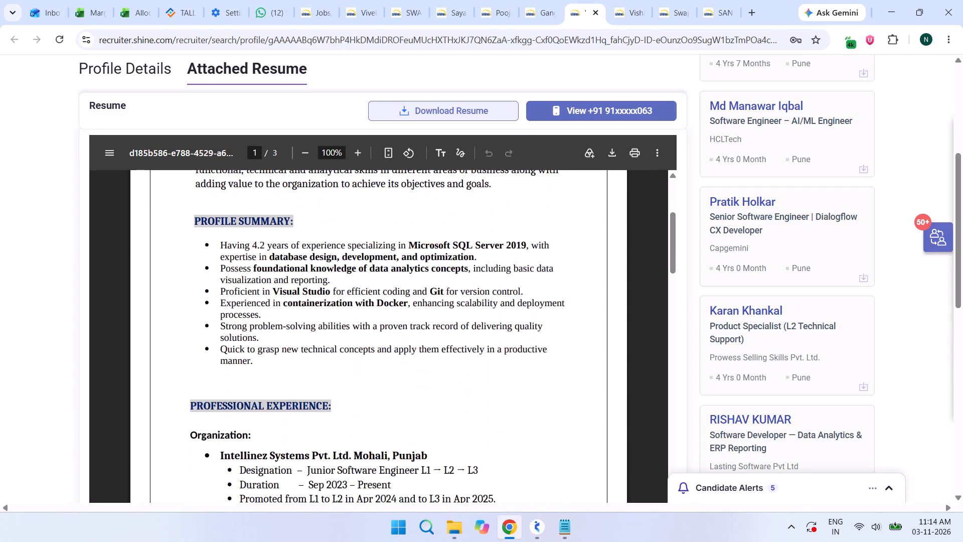
scroll(379, 363, down, 4)
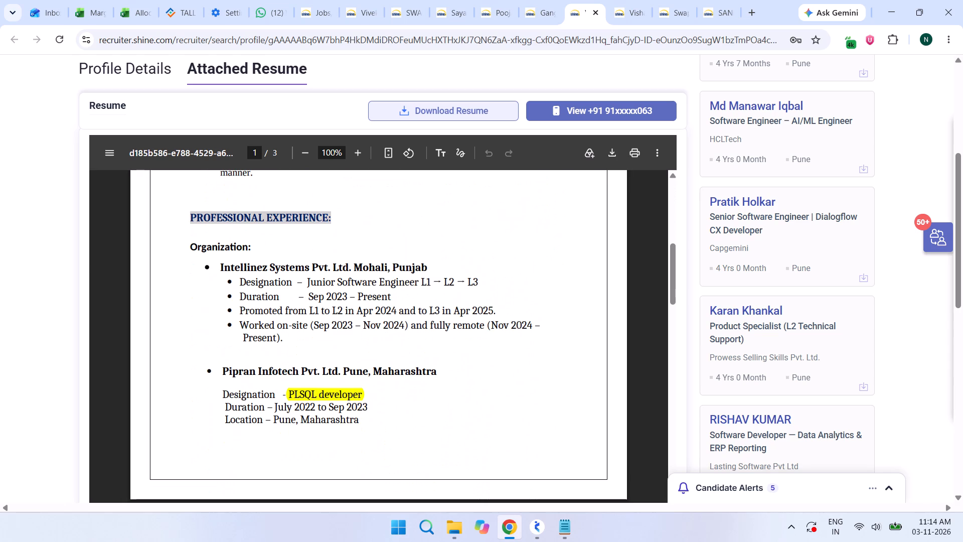
Check the certifications and awards on the resume's second page against the professional experience section on the first page.
scroll(381, 363, up, 1)
scroll(381, 363, down, 5)
scroll(381, 359, up, 1)
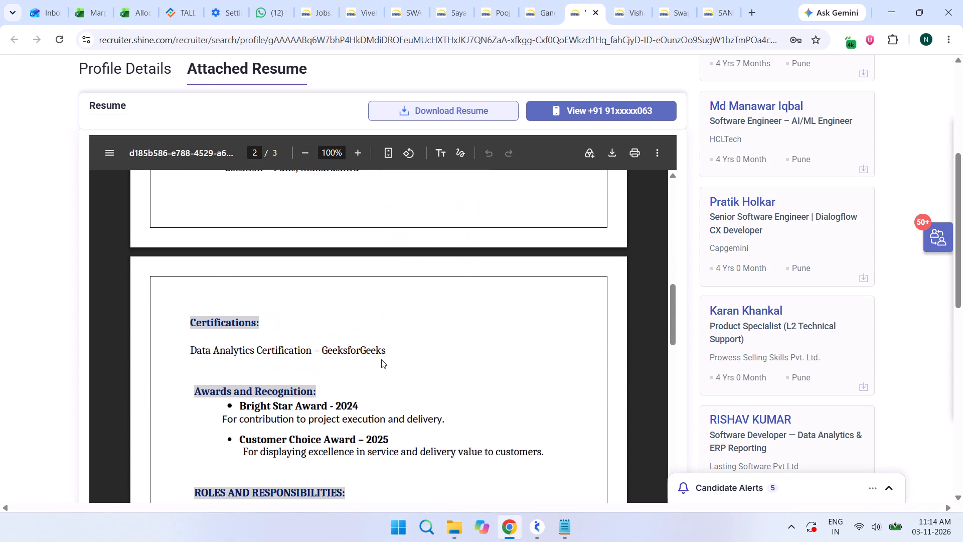
scroll(381, 359, down, 4)
scroll(381, 359, up, 4)
scroll(381, 359, down, 1)
scroll(381, 359, up, 1)
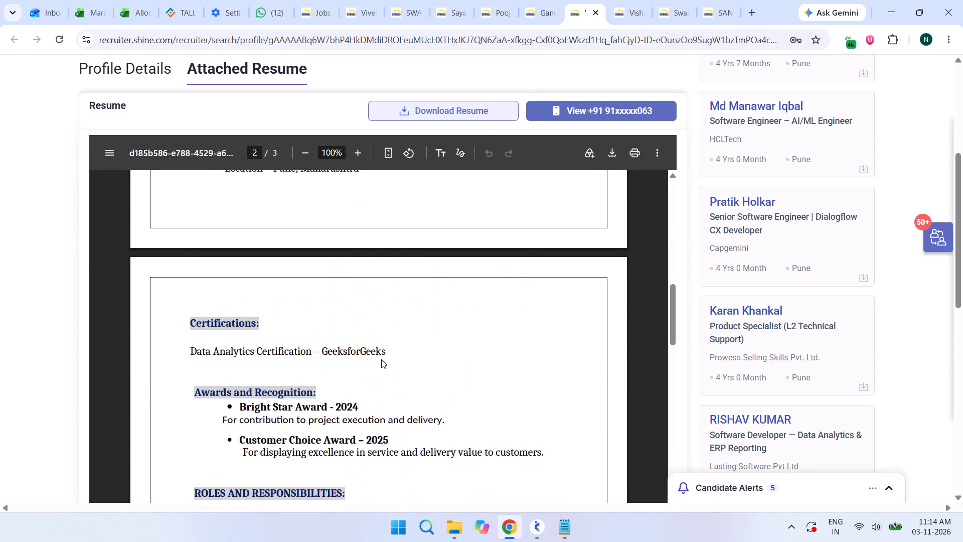
scroll(316, 336, up, 6)
scroll(316, 336, down, 1)
scroll(316, 336, up, 1)
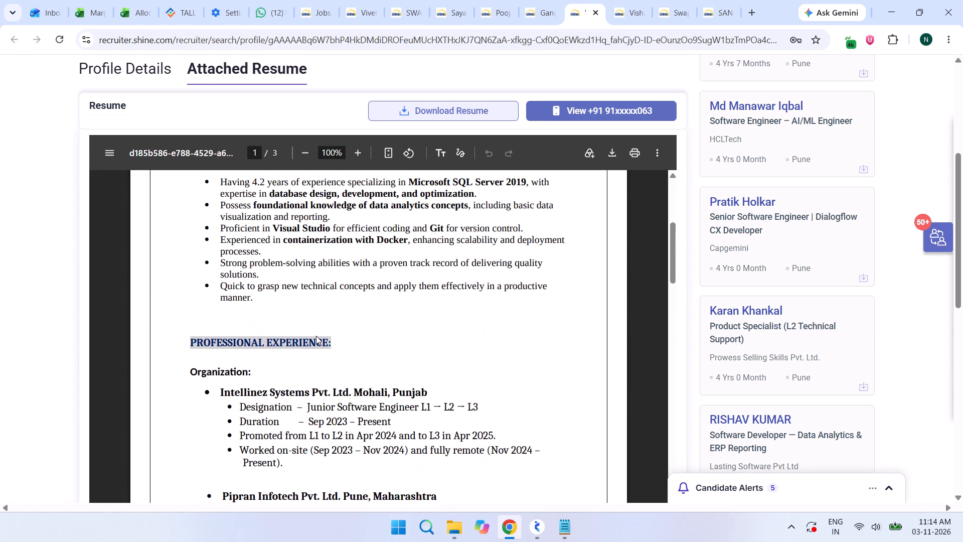
scroll(316, 336, down, 3)
scroll(316, 336, up, 3)
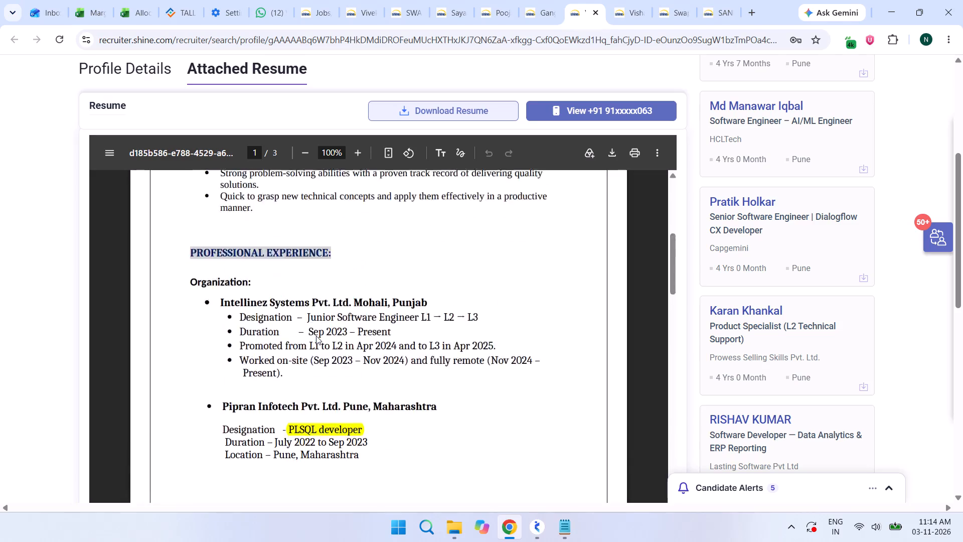
scroll(316, 336, up, 2)
scroll(316, 336, down, 4)
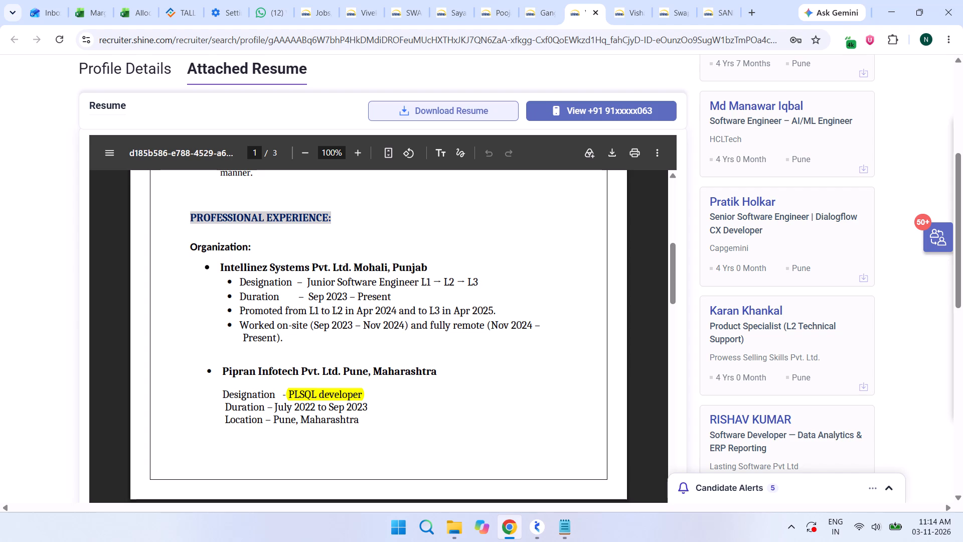
Review the resume's objective and profile summary again, along with the candidate's profile header details.
scroll(333, 316, up, 4)
scroll(333, 316, down, 1)
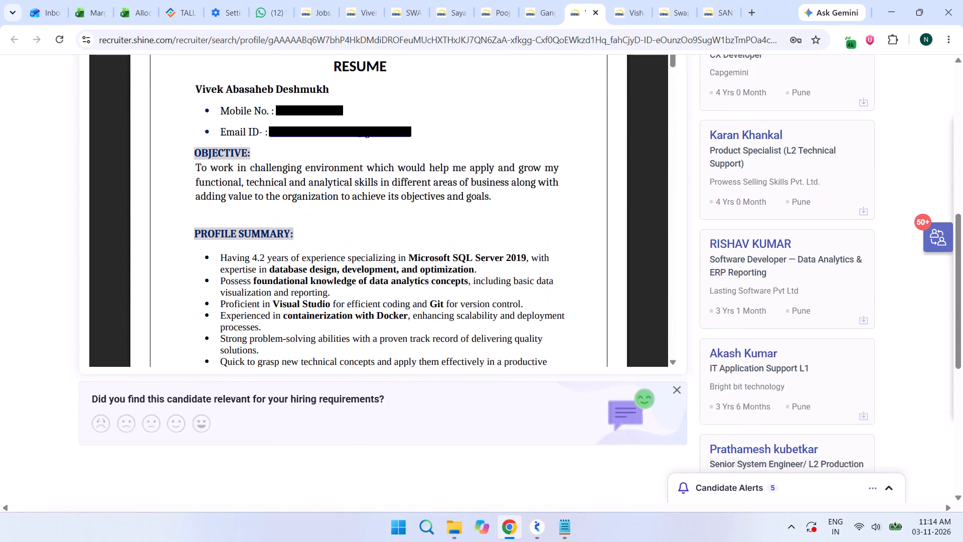
scroll(333, 316, down, 1)
scroll(329, 239, down, 1)
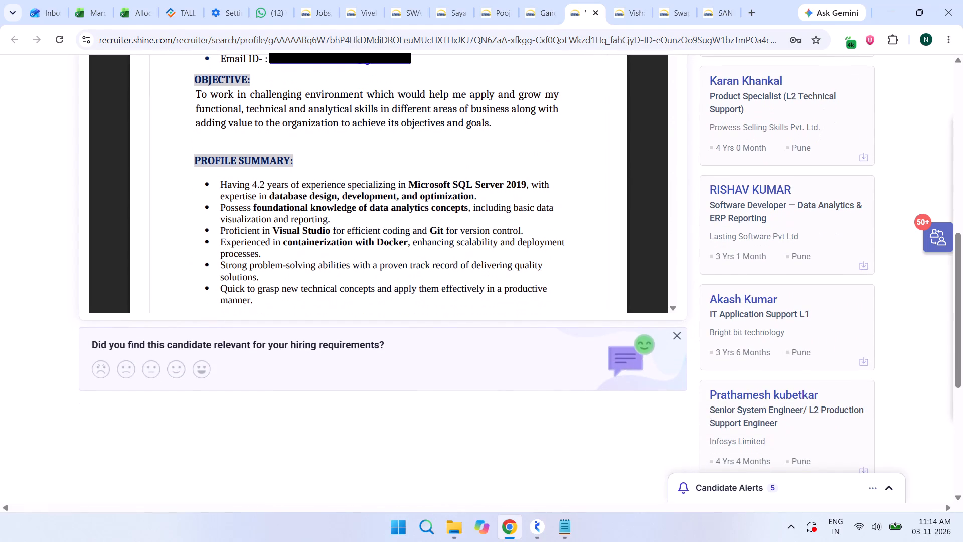
scroll(329, 239, down, 1)
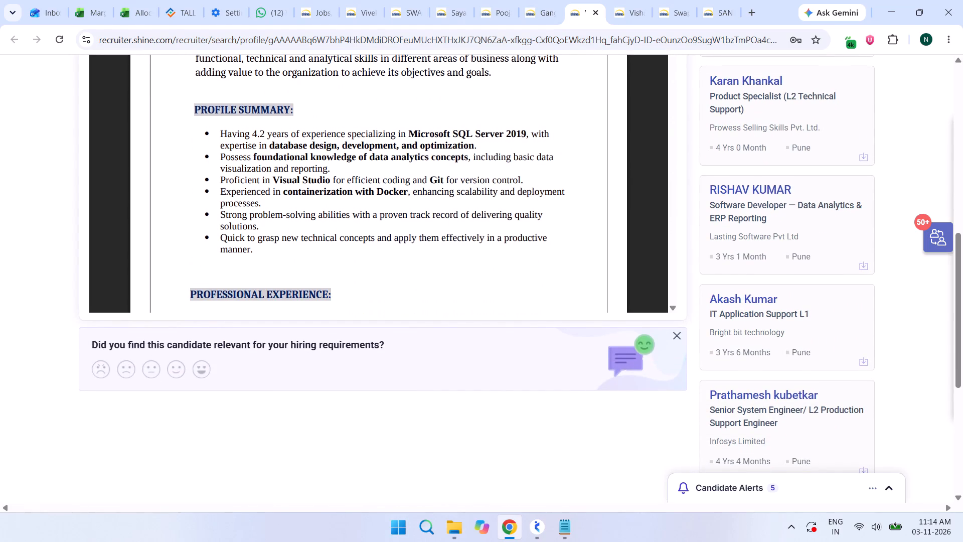
scroll(329, 239, up, 2)
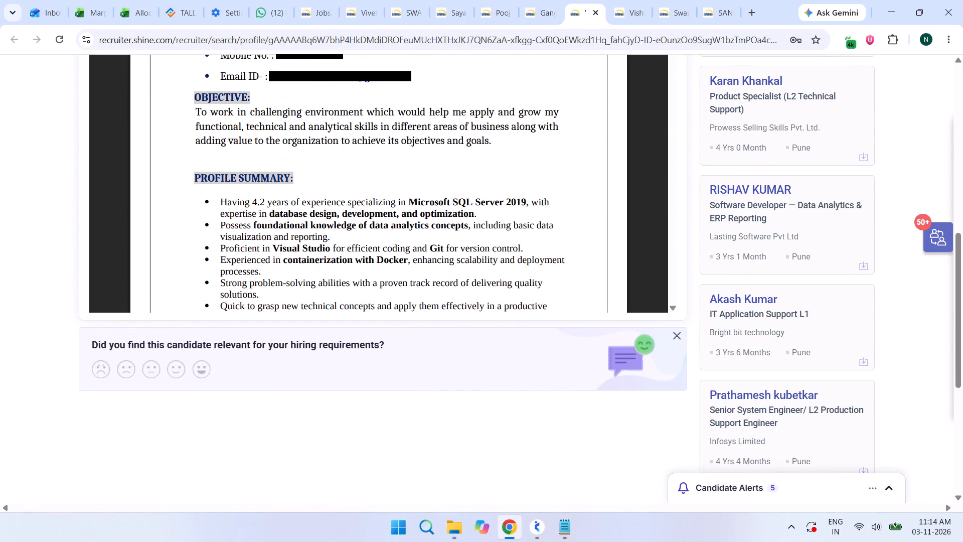
scroll(217, 176, up, 4)
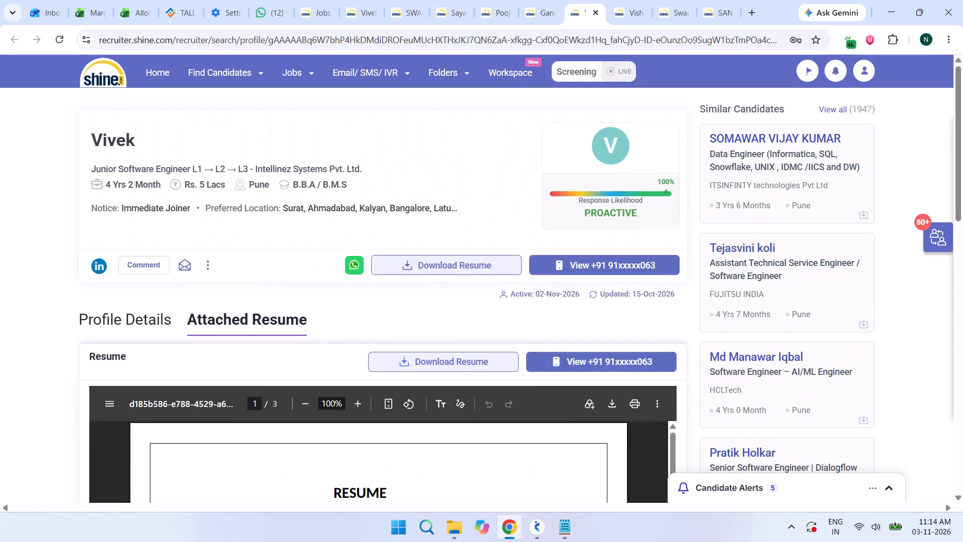
Examine the resume's roles and responsibilities and Practicelink project, comparing them with the Intellinez Systems and Pipran Infotech employment entries.
scroll(216, 183, down, 5)
scroll(242, 290, down, 3)
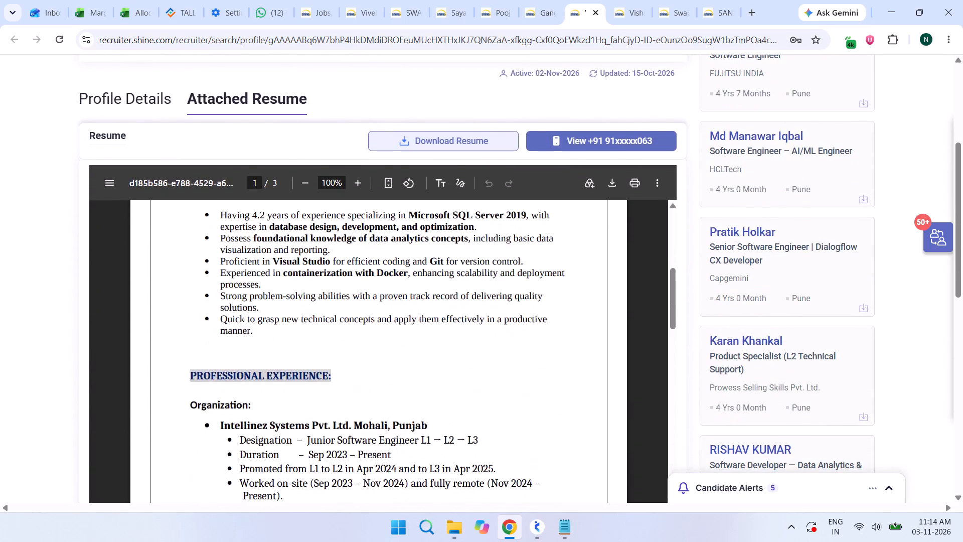
scroll(242, 290, down, 1)
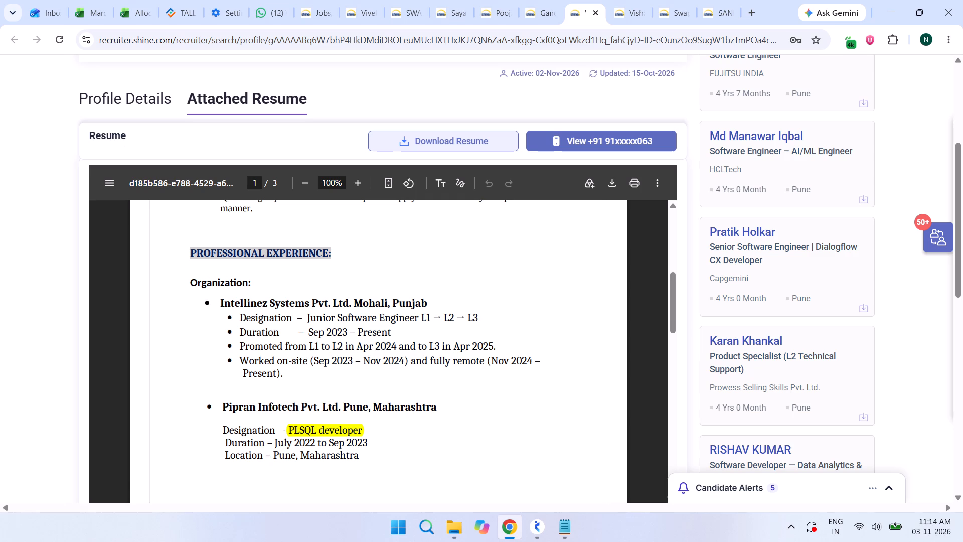
scroll(247, 304, down, 2)
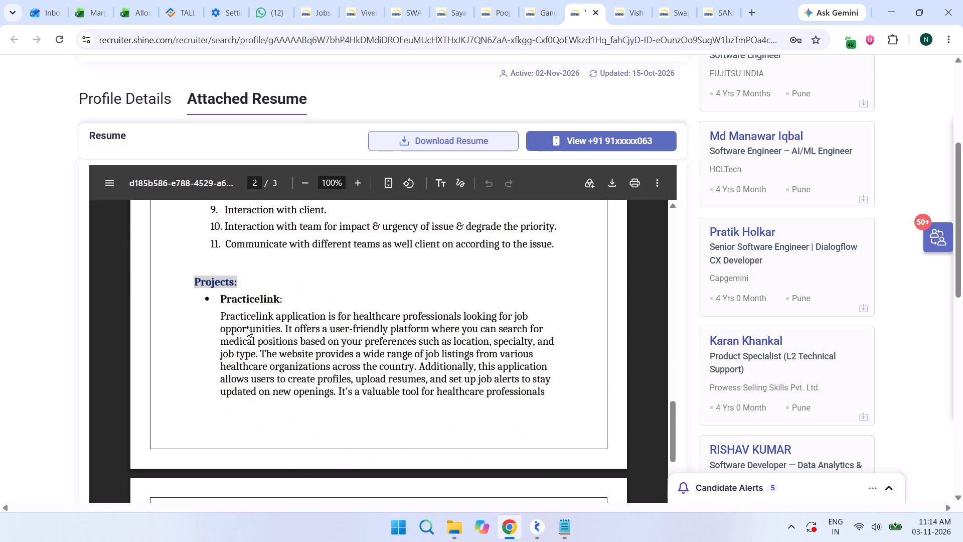
scroll(247, 328, up, 3)
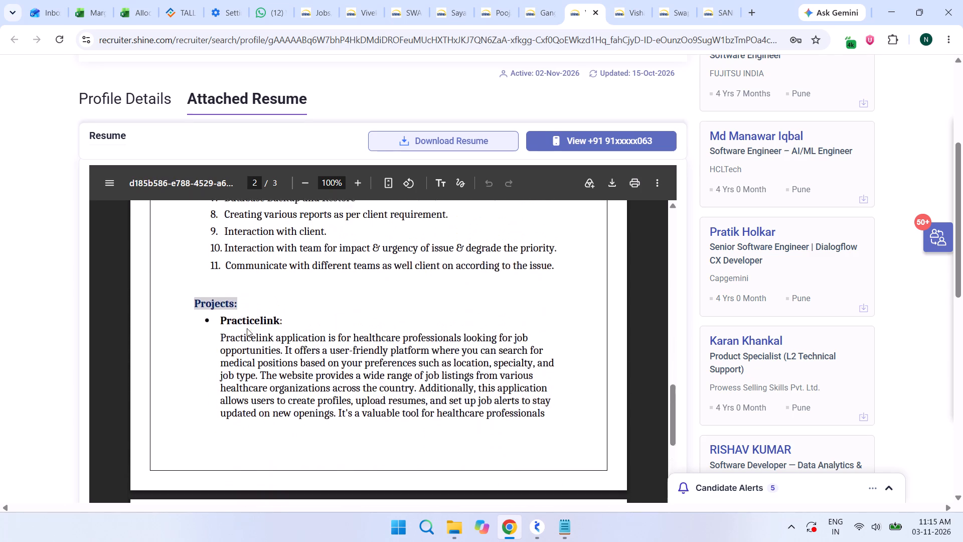
scroll(247, 328, up, 4)
scroll(247, 328, right, 1)
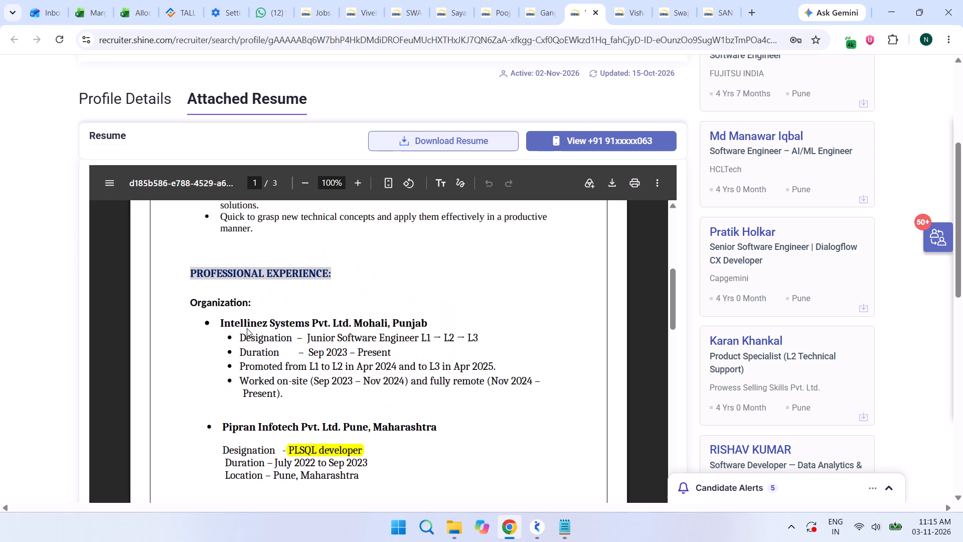
scroll(247, 328, right, 1)
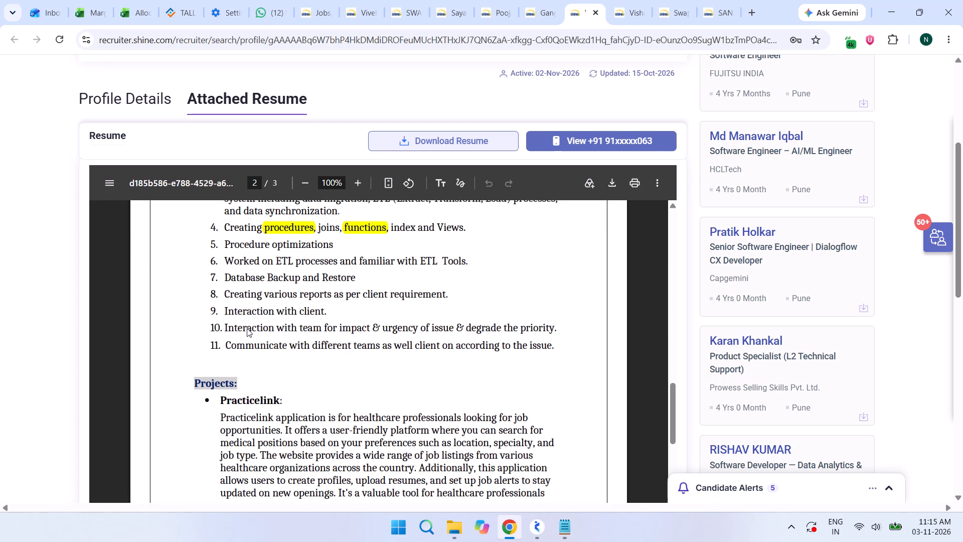
scroll(247, 328, up, 2)
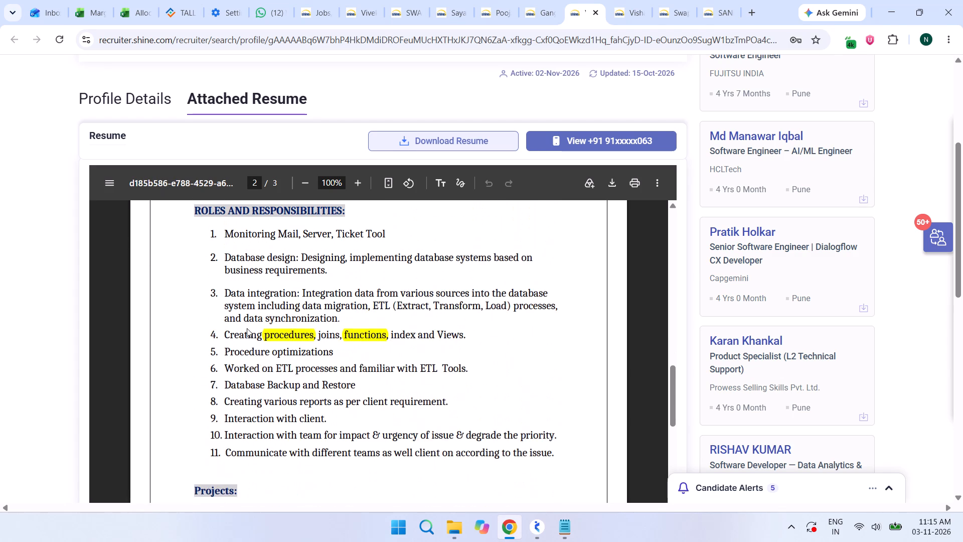
scroll(247, 328, up, 1)
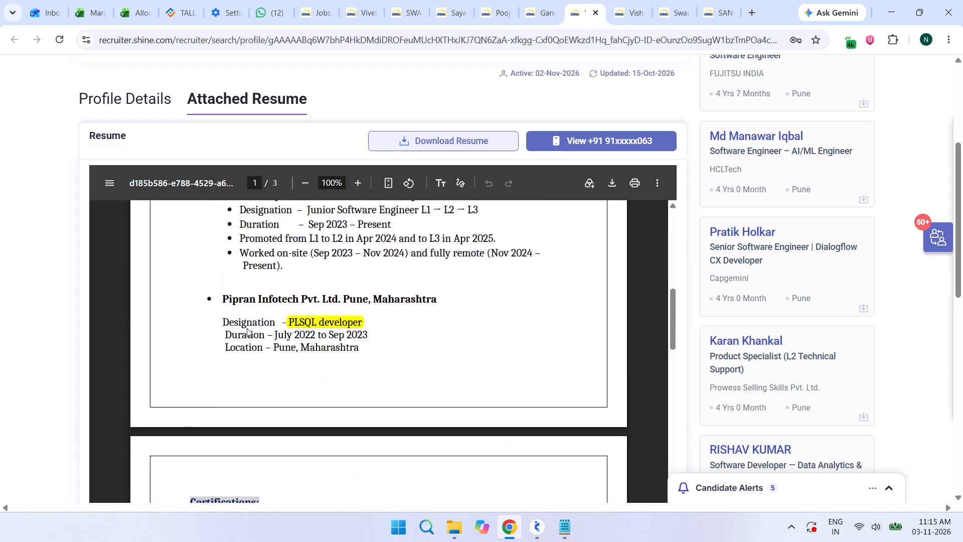
scroll(247, 328, up, 1)
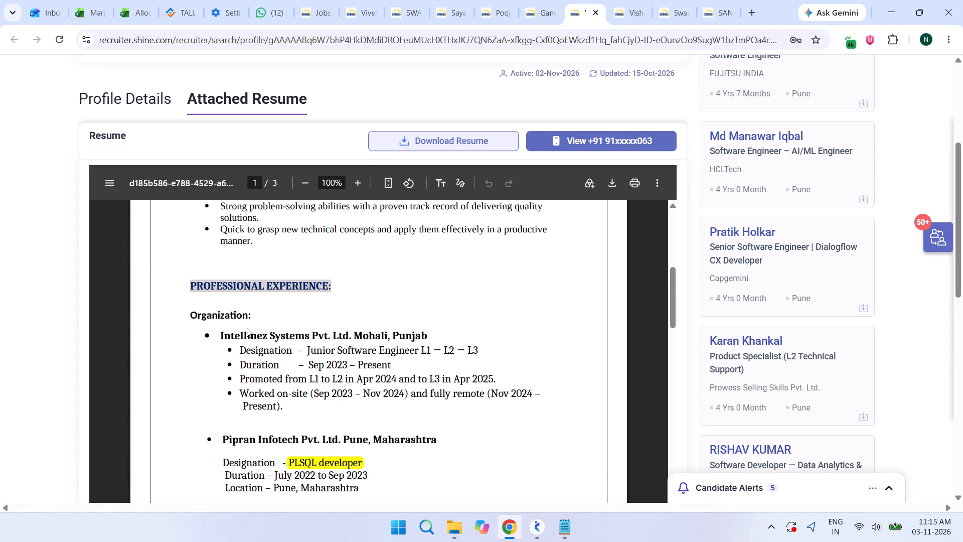
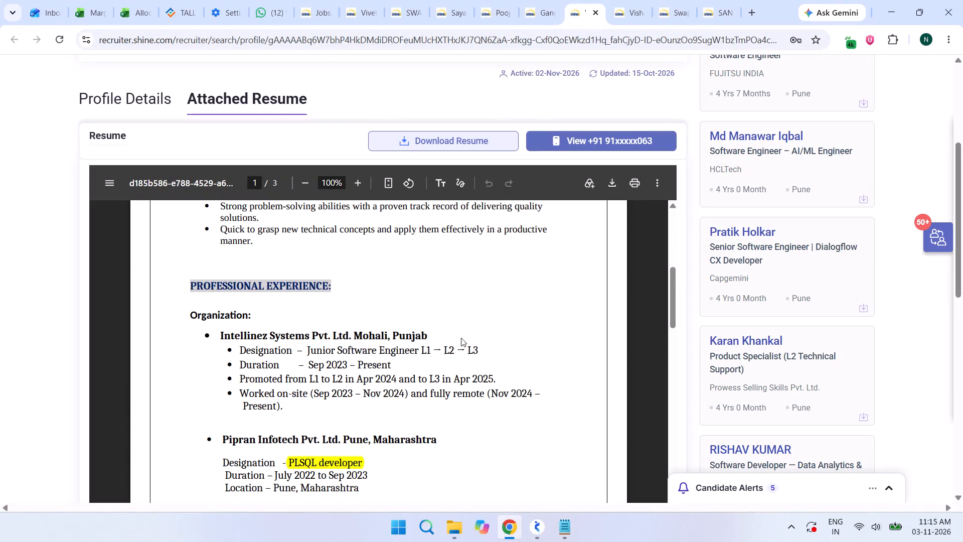
Close the profile of the junior software engineer from Intellinez Systems.
click(595, 15)
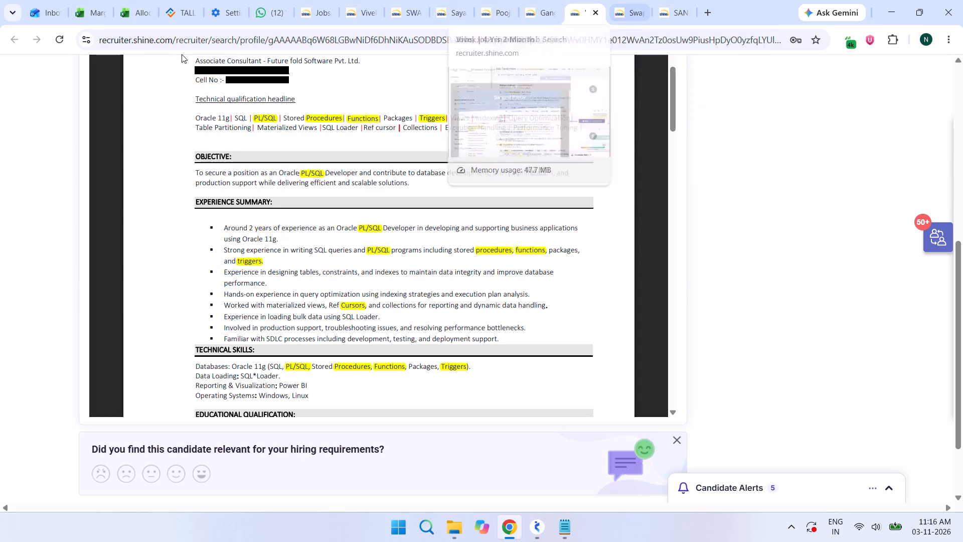
Skim the attached resumes of the Future fold Software associate consultant and the Techgate PLSQL developer.
scroll(182, 54, up, 6)
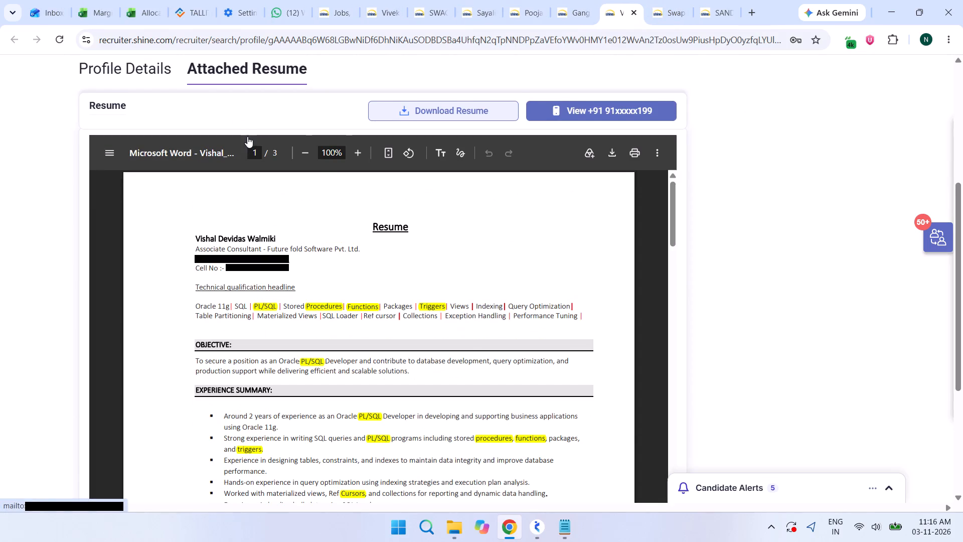
click(662, 0)
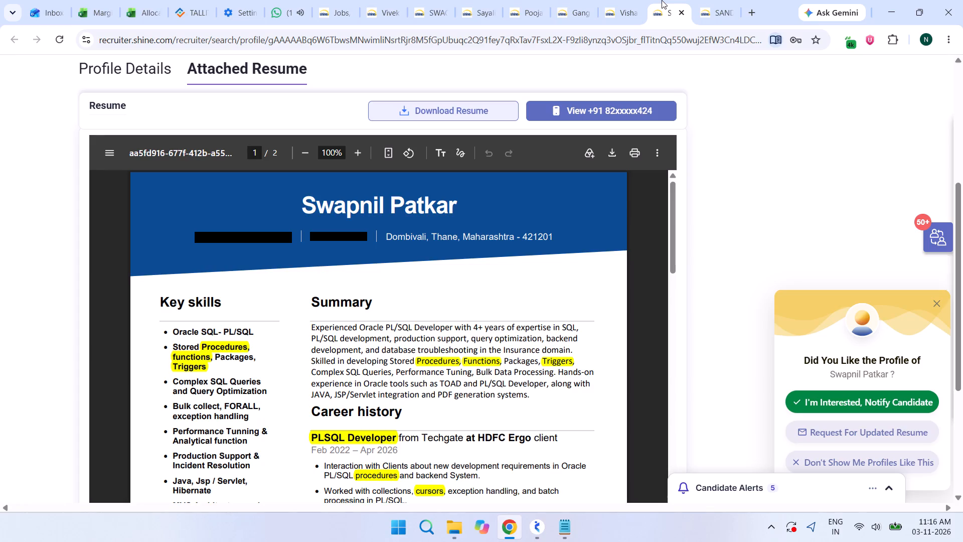
scroll(556, 273, up, 1)
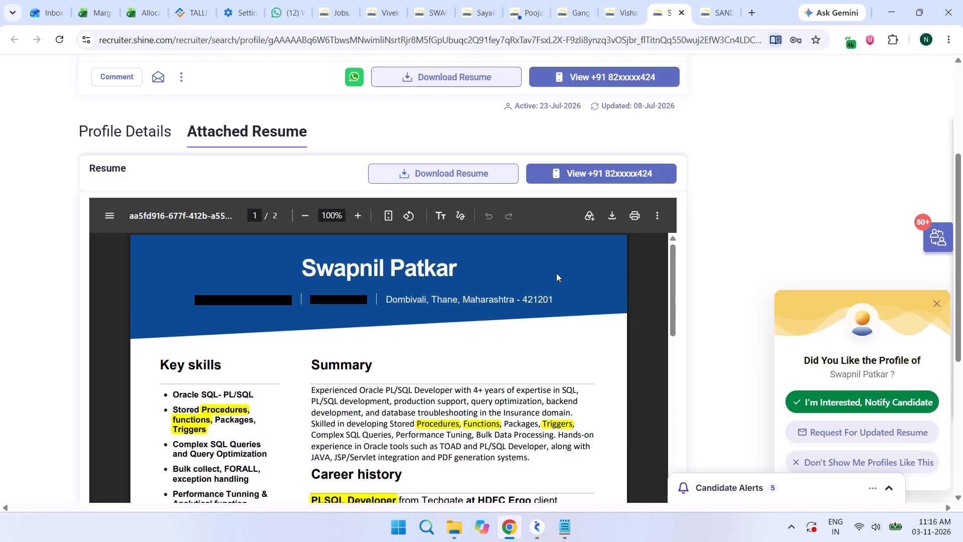
Review the professional summary and technical skills in the attached resume of the Mahindra Home Finance software developer.
click(705, 0)
scroll(315, 260, down, 4)
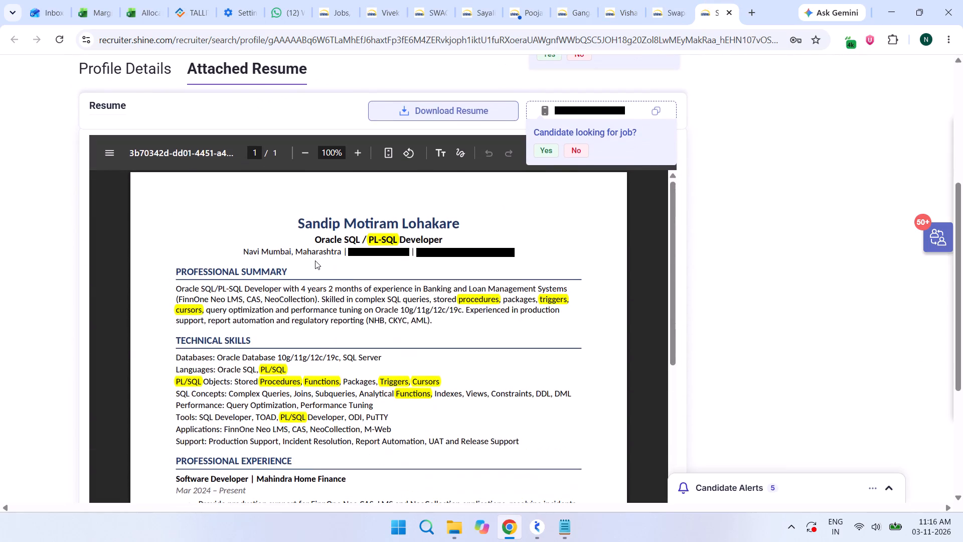
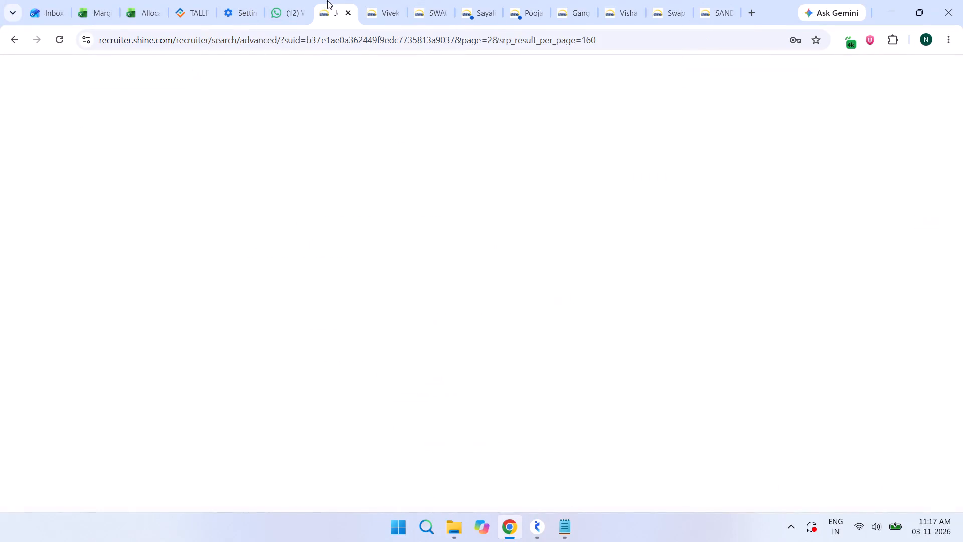
Review the next candidate summaries in the PLSQL search results, from the ITSINFINTY data engineer to the cybage technical consultant.
scroll(532, 331, down, 2)
scroll(532, 331, up, 1)
scroll(532, 331, down, 2)
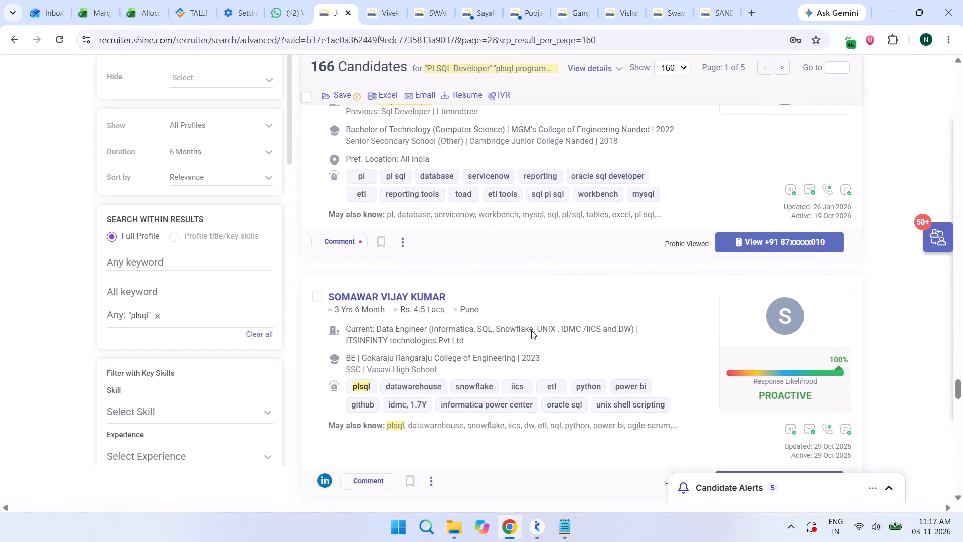
scroll(531, 330, down, 2)
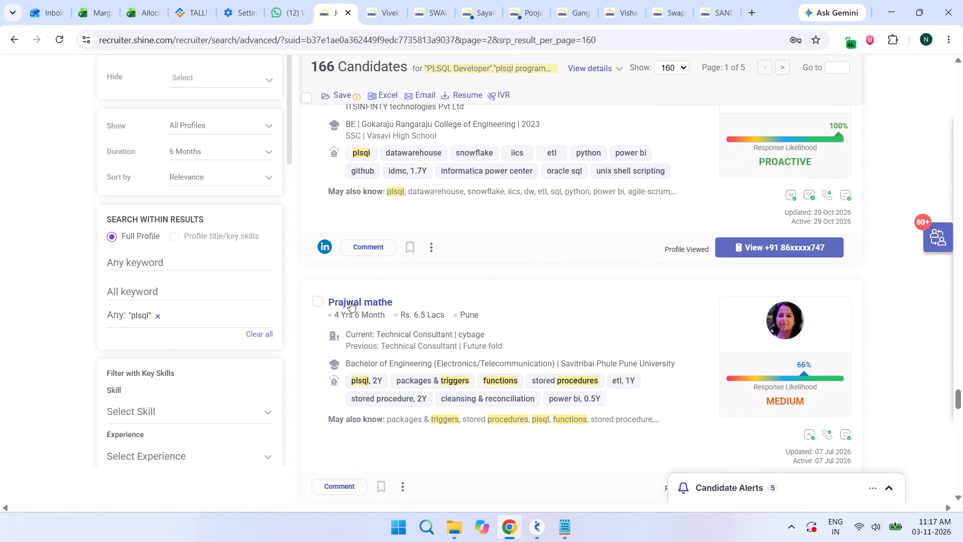
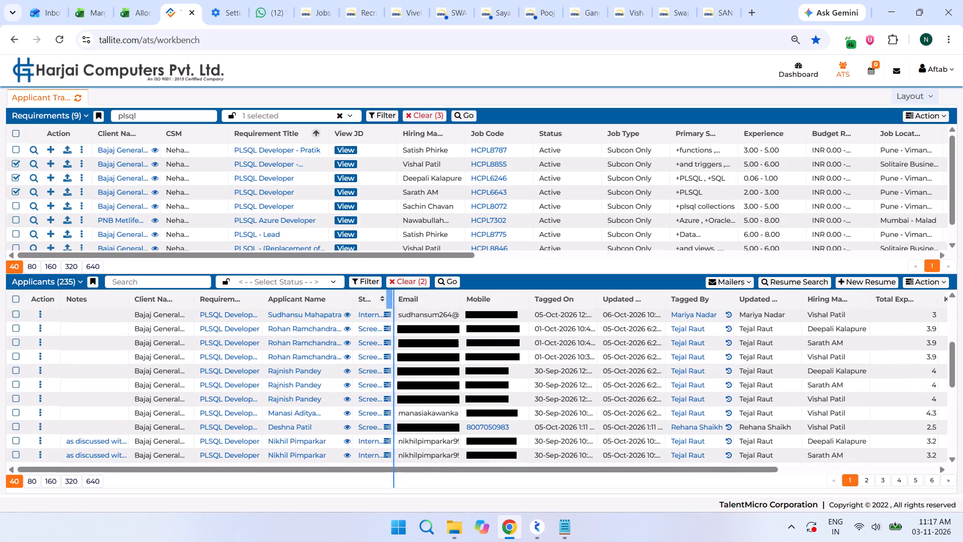
Widen the Stage-Status column in the Applicants list so the full status text can be read.
drag(398, 296, 448, 298)
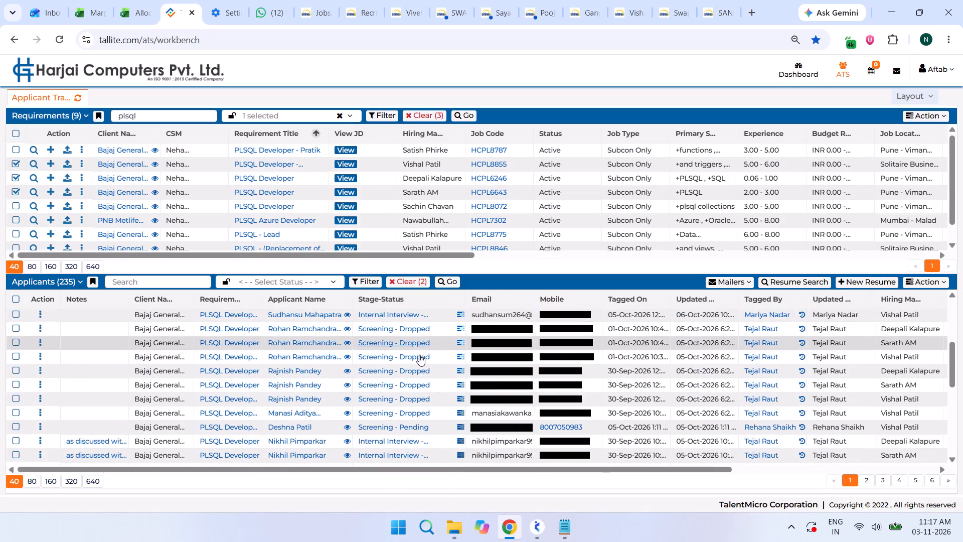
Slightly narrow the Stage-Status column in the applicants list.
scroll(419, 355, up, 1)
scroll(419, 355, down, 1)
scroll(419, 355, up, 1)
drag(462, 299, 447, 302)
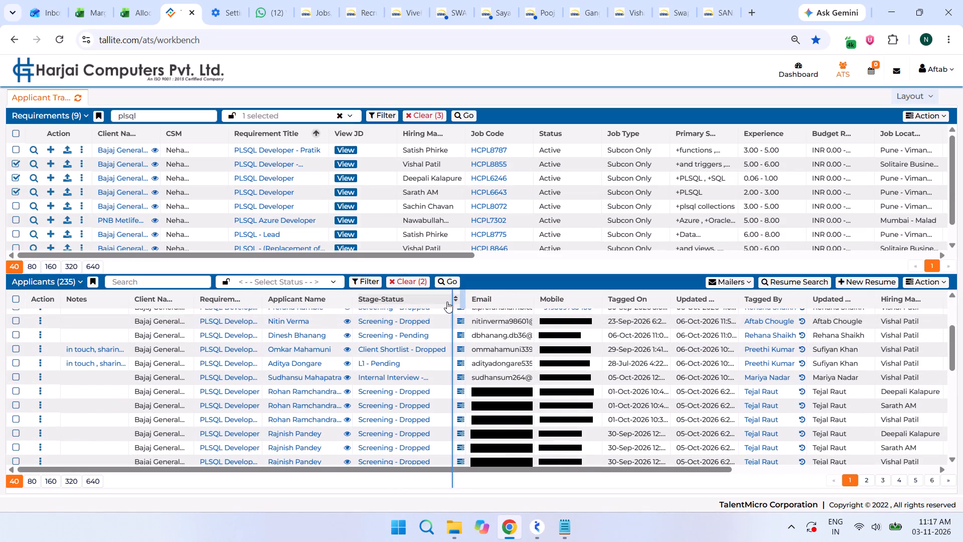
drag(447, 302, 443, 303)
Look through the applicants tagged to the selected PLSQL requirements, checking their stage-status.
scroll(376, 368, up, 5)
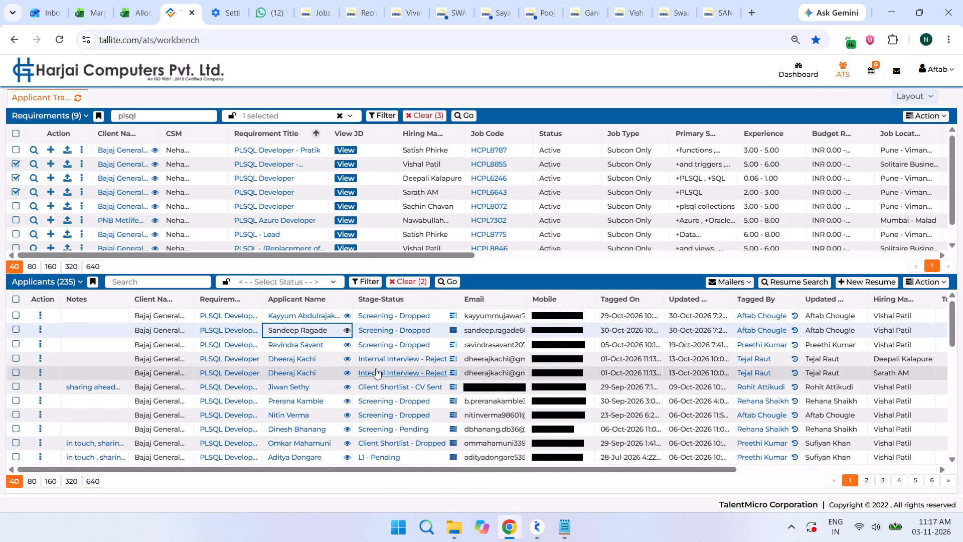
scroll(376, 368, down, 1)
scroll(376, 368, up, 1)
scroll(376, 368, down, 1)
scroll(376, 368, up, 1)
scroll(376, 368, down, 1)
scroll(376, 368, up, 2)
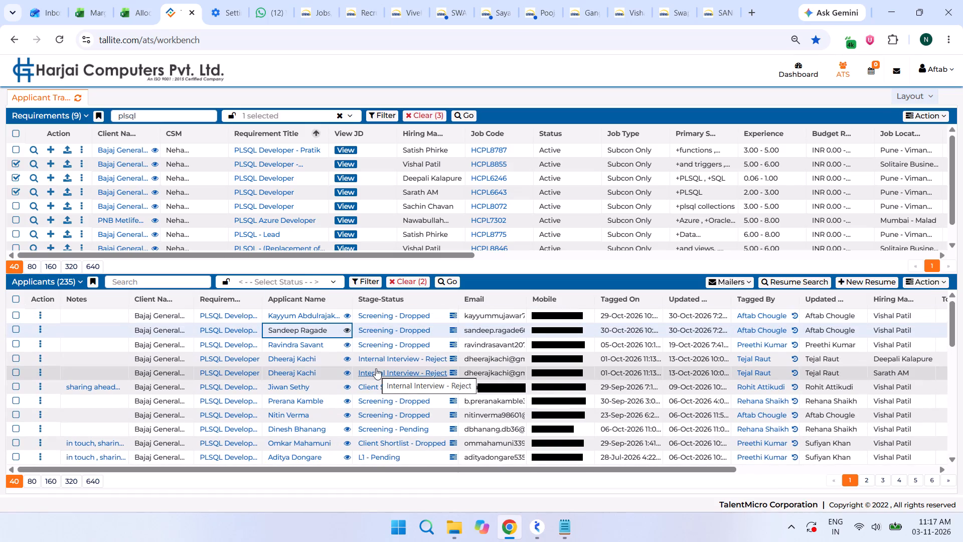
scroll(376, 368, down, 1)
scroll(376, 368, up, 2)
scroll(376, 368, down, 4)
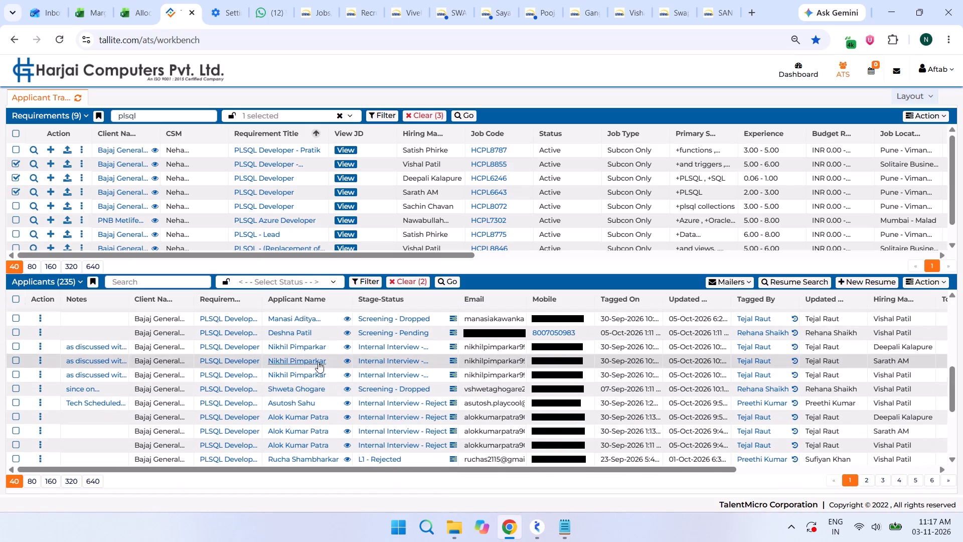
Widen the Notes column in the applicants list so more of each note is readable.
click(124, 294)
double_click(138, 294)
drag(148, 294, 153, 294)
double_click(154, 294)
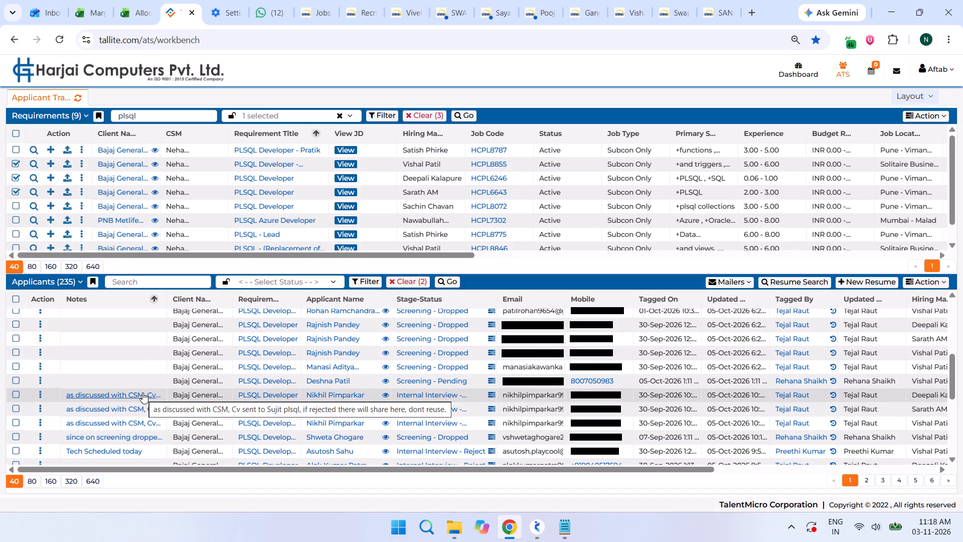
drag(165, 301, 130, 298)
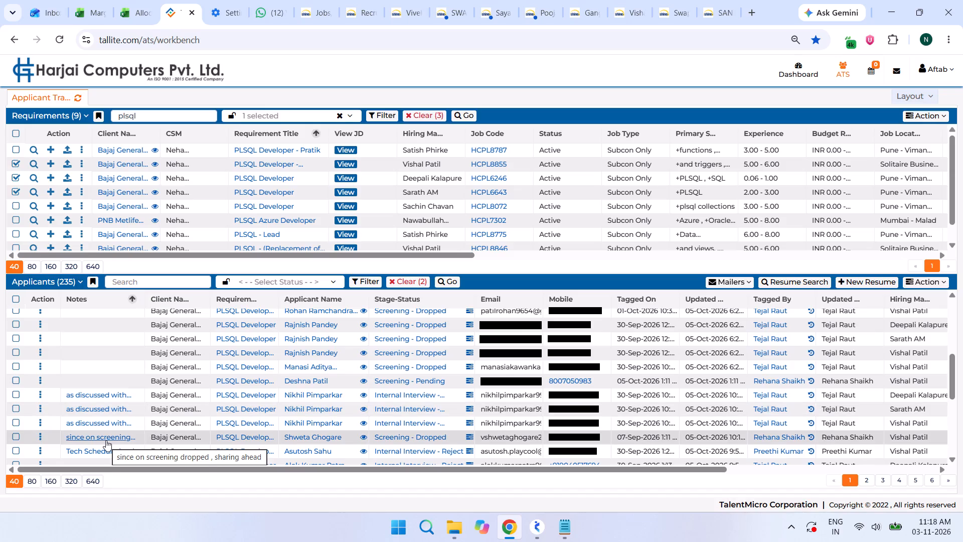
Read the notes recorded against the tagged PLSQL applicants alongside their stage-status.
scroll(122, 417, down, 1)
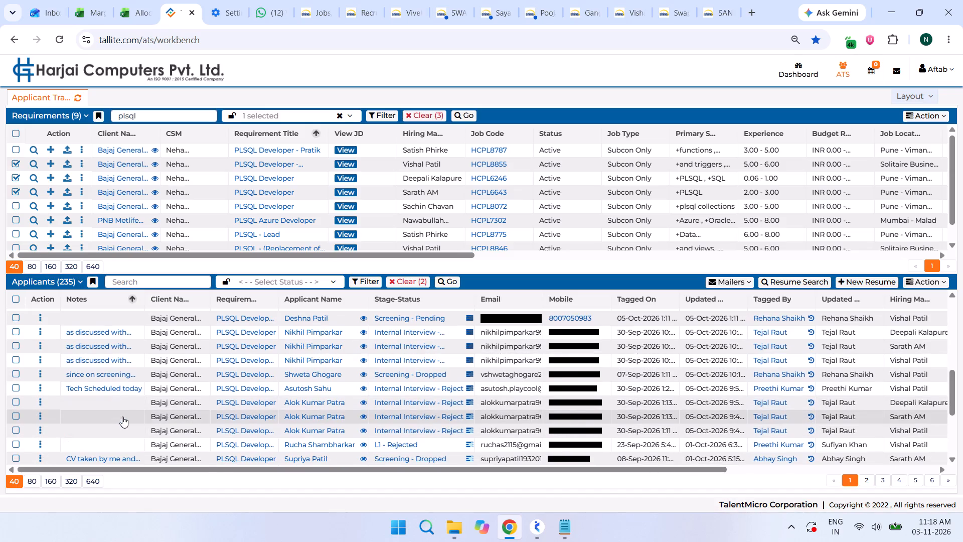
scroll(122, 417, up, 4)
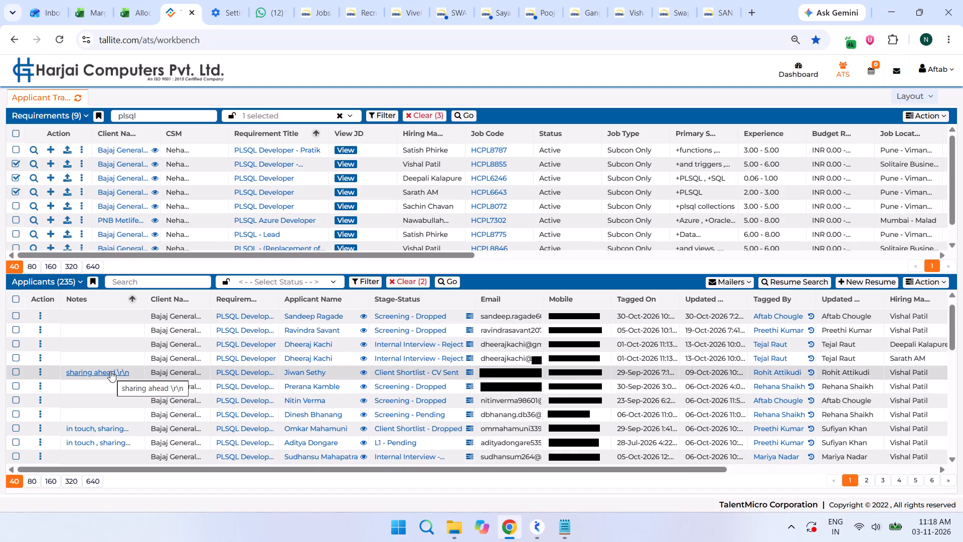
scroll(110, 371, up, 5)
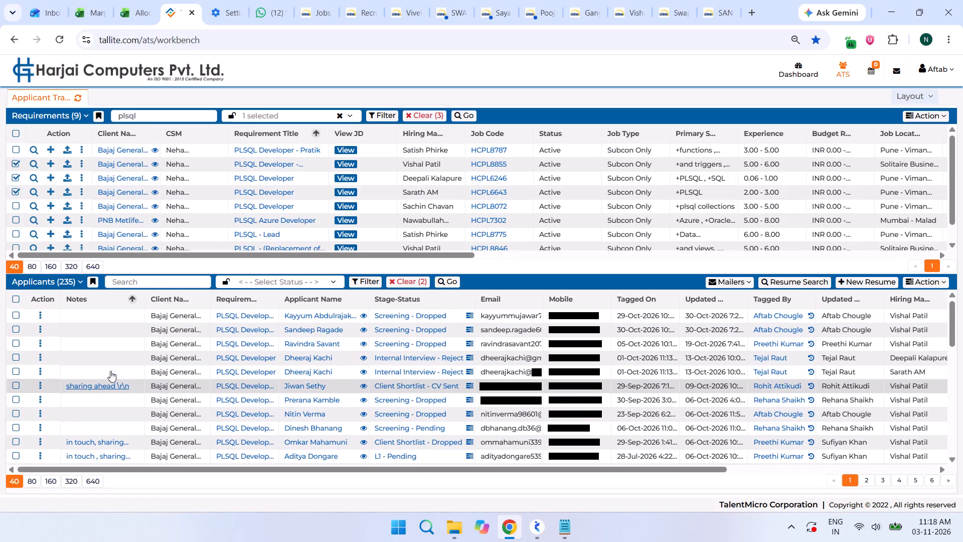
scroll(110, 371, down, 2)
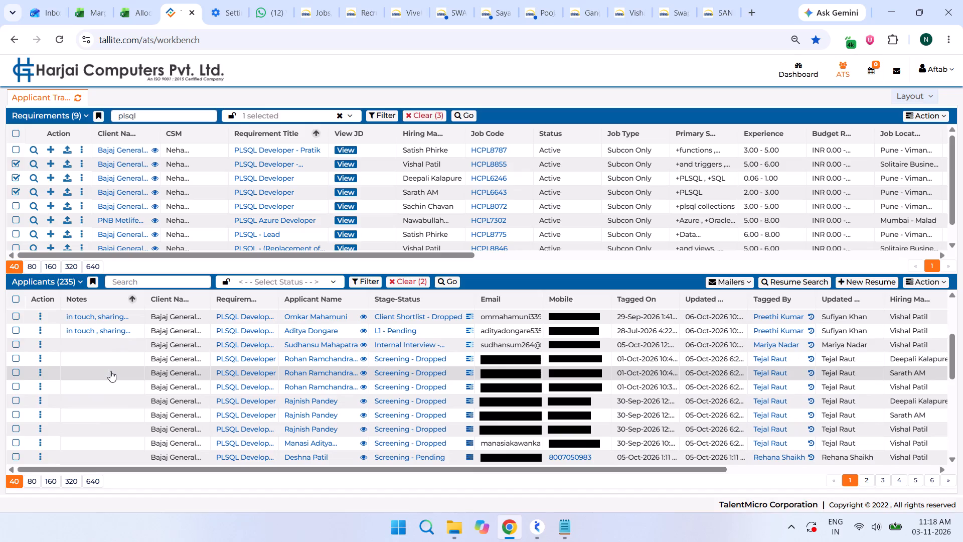
Open the resume document of the first Screening - Dropped applicant tagged on 01-Oct-2026.
click(365, 361)
click(503, 134)
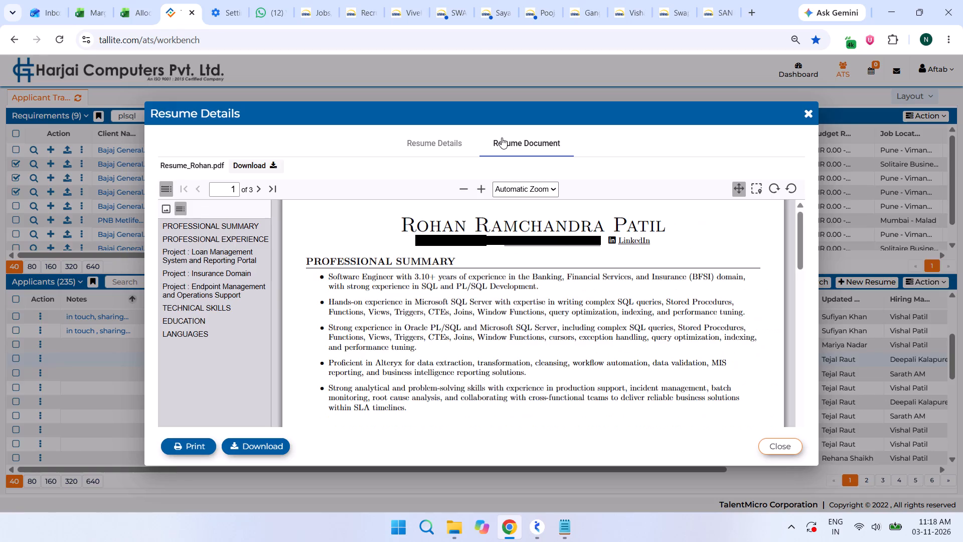
Switch to the Shine profile of the Future fold Software PLSQL candidate.
click(521, 0)
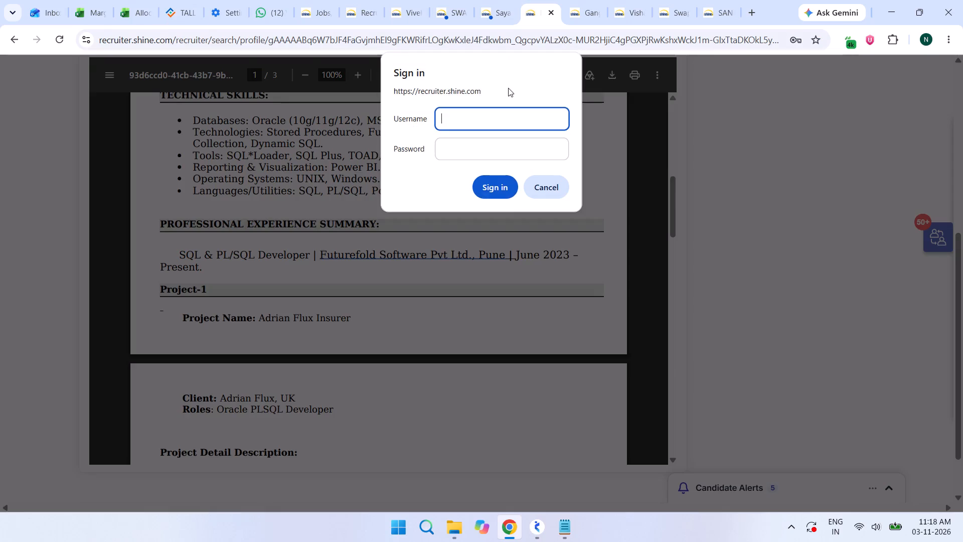
Dismiss the Shine sign-in prompt and review the opening sections of the Futurefold Software PL/SQL developer's resume.
click(538, 182)
scroll(471, 301, up, 5)
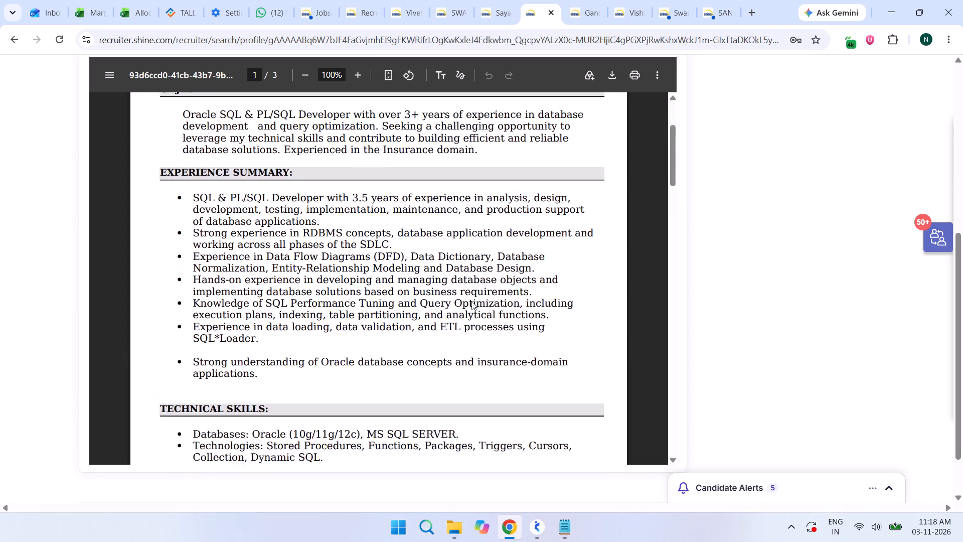
scroll(471, 301, up, 9)
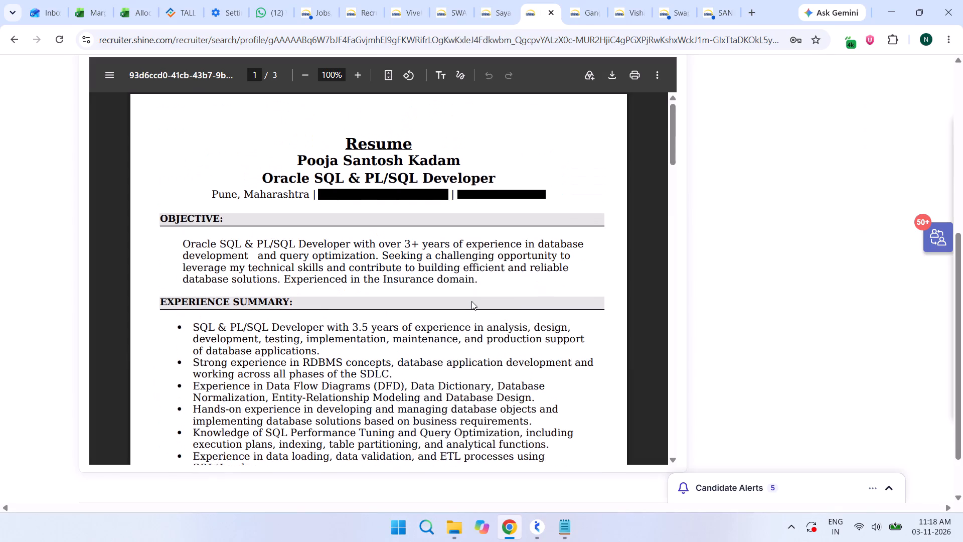
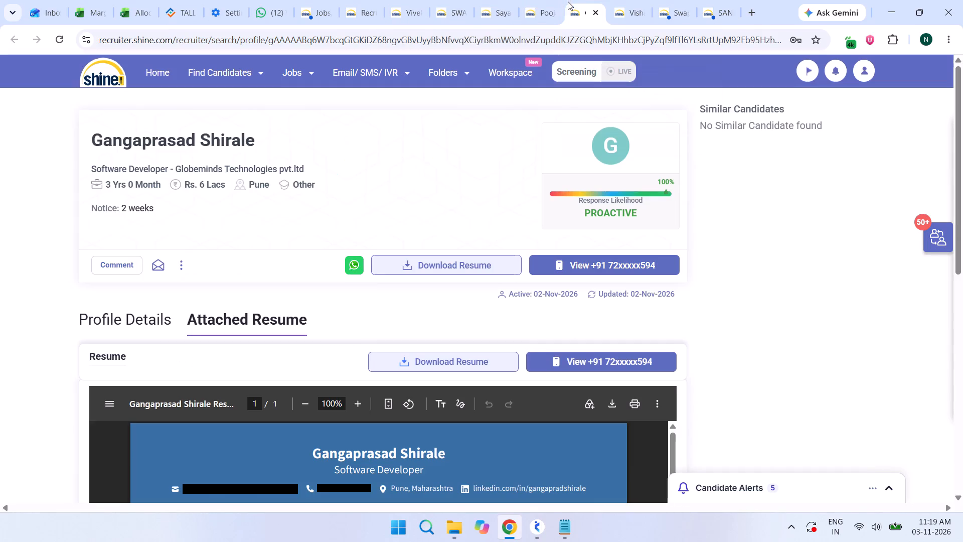
Close the Shine profile of the Globeminds Technologies Software Developer candidate.
click(597, 14)
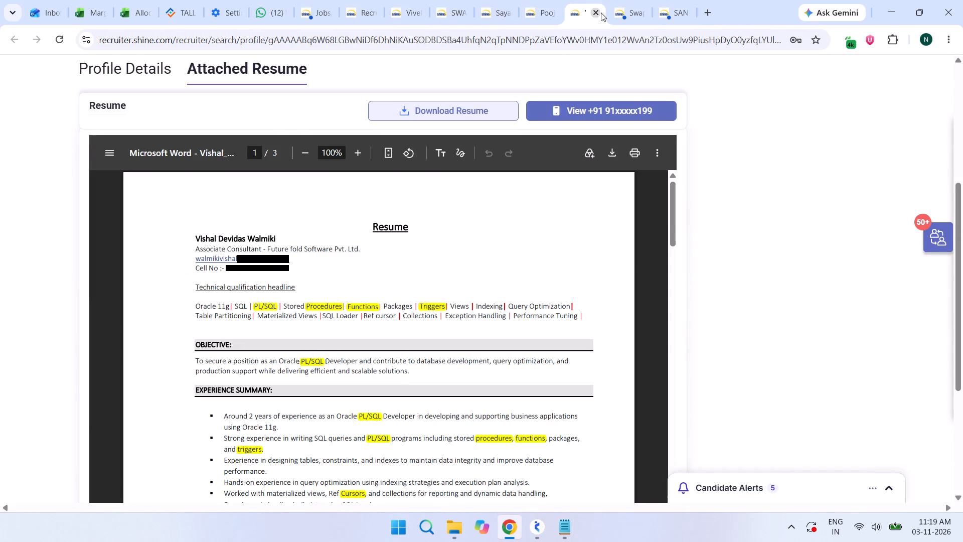
Switch to the Shine profile of the Techgate PLSQL Developer candidate from Dombivali, Thane.
click(639, 6)
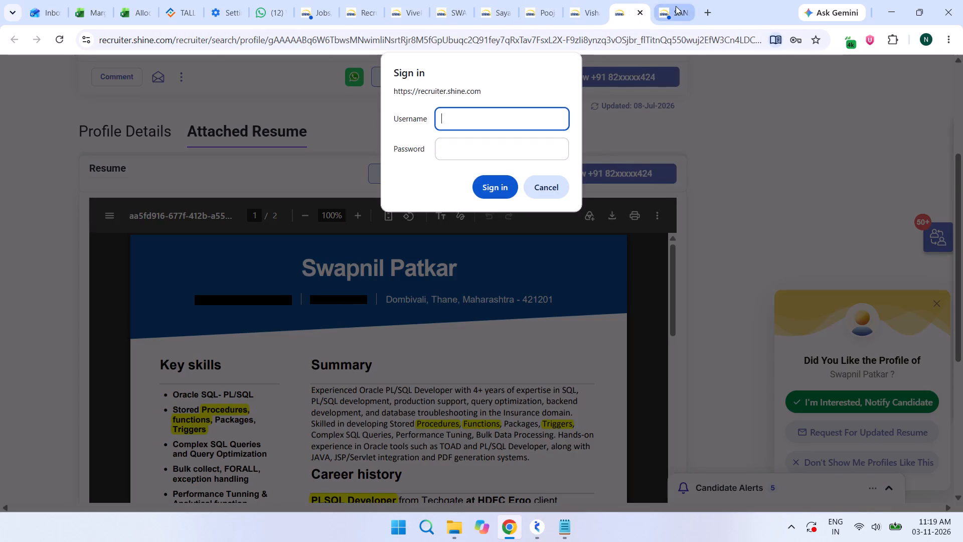
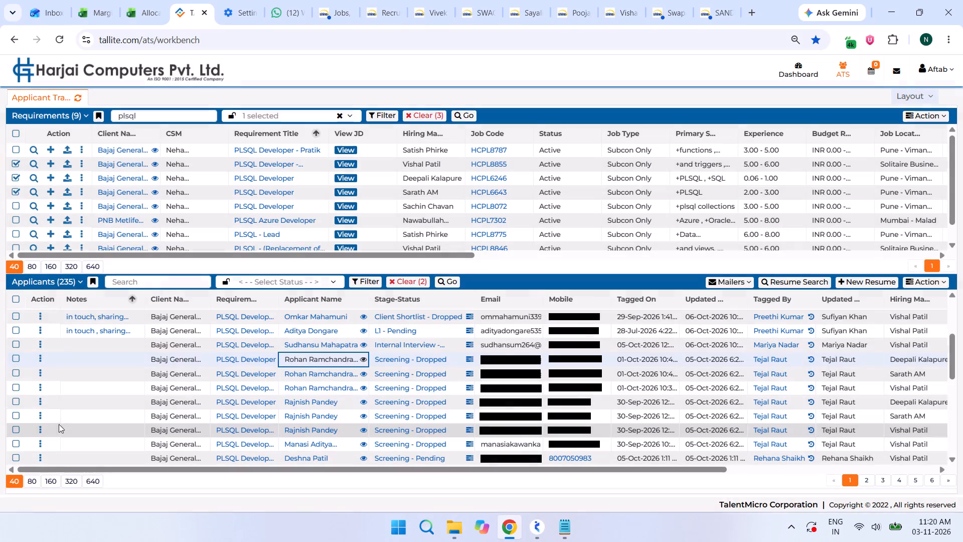
Examine the resume document of the Screening - Dropped PL/SQL Developer applicant from Kutumbh Care Pvt Ltd, and close the resume details.
click(364, 401)
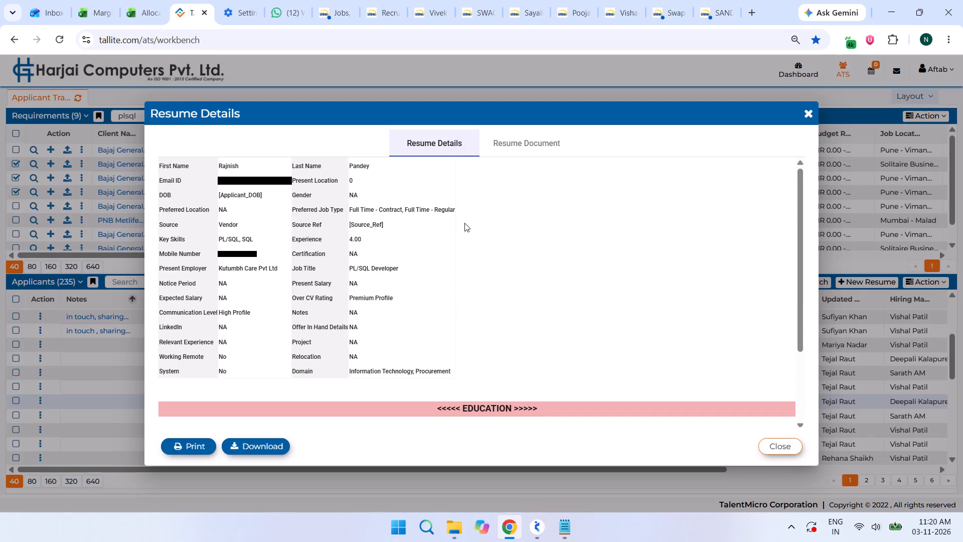
click(478, 144)
click(484, 142)
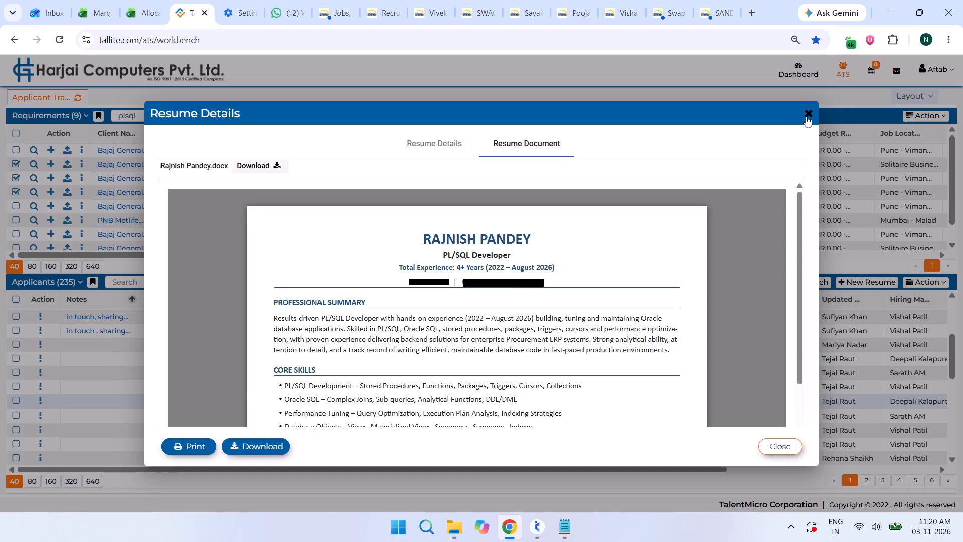
click(806, 116)
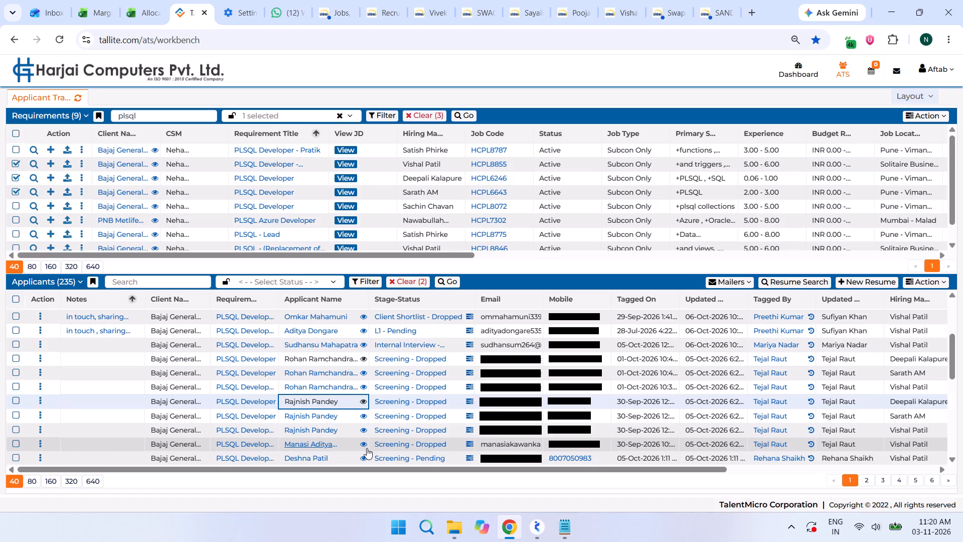
Open the resume details of the Screening - Dropped PostgreSQL Developer applicant from Epps Infotech Pvt. Ltd.
click(367, 448)
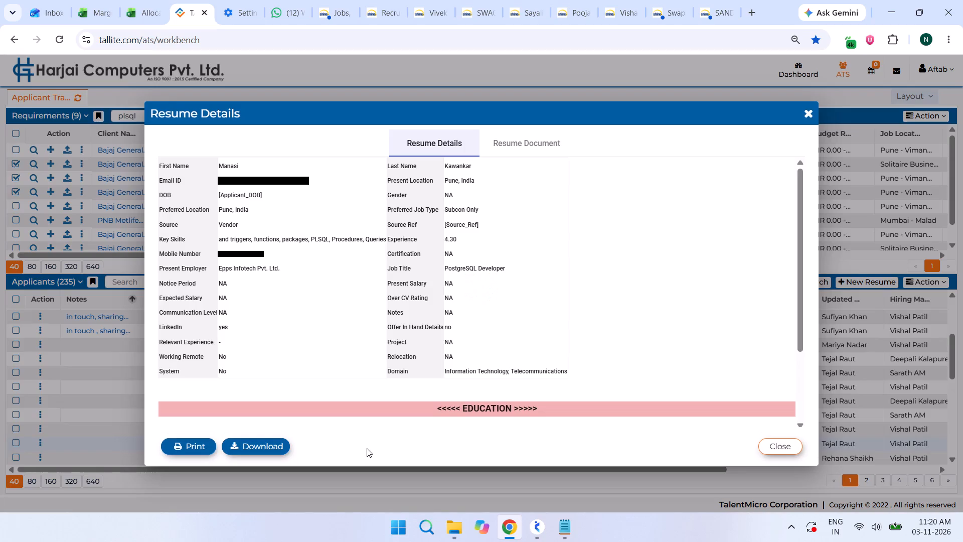
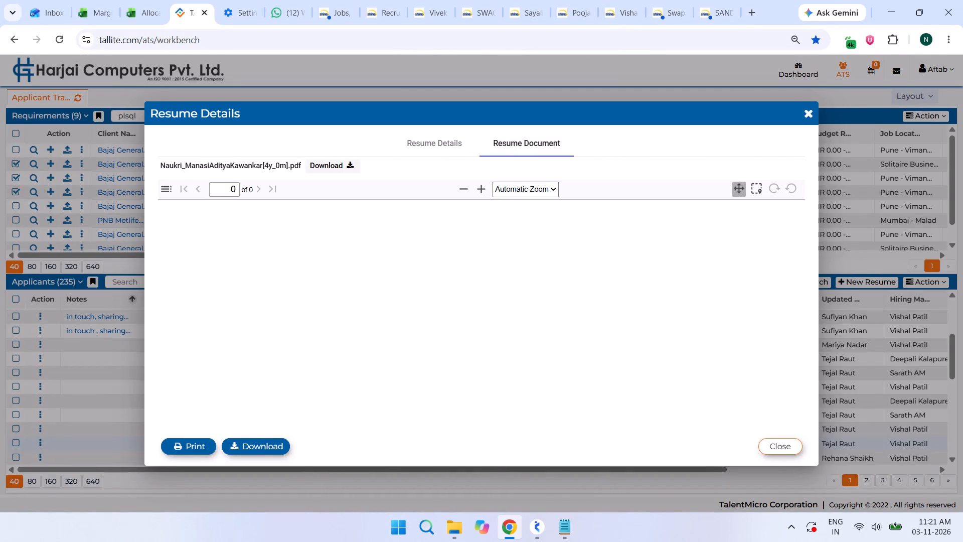
Examine the resume document of the PostgreSQL Developer applicant from Epps Infotech, covering summary, skills, achievements and experience, and close the resume details.
scroll(452, 334, down, 2)
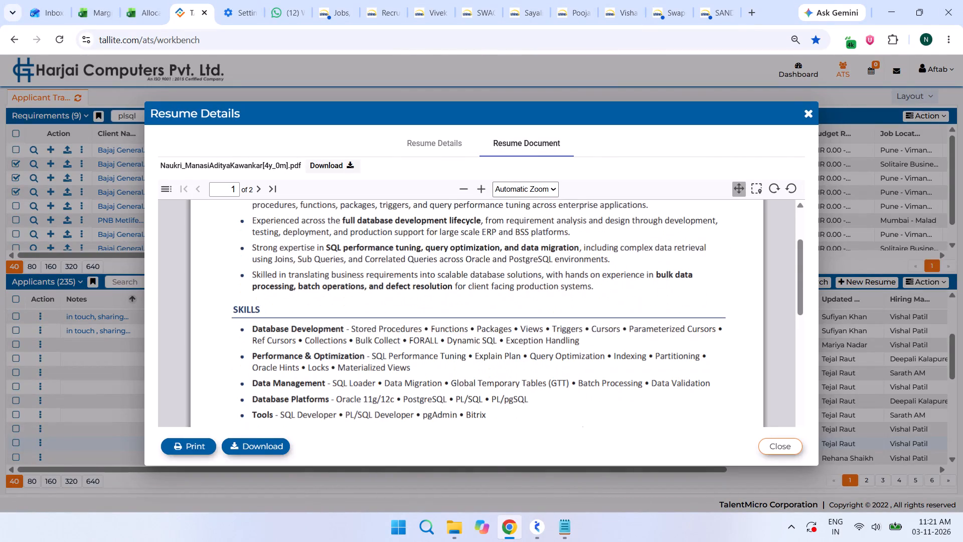
scroll(452, 334, down, 3)
scroll(452, 334, up, 3)
scroll(452, 334, down, 8)
scroll(452, 334, up, 4)
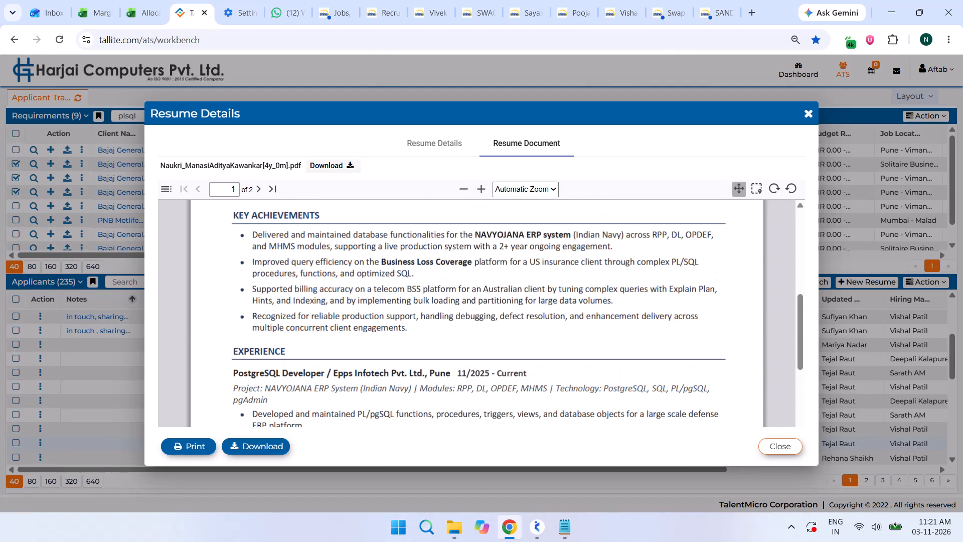
scroll(452, 334, up, 5)
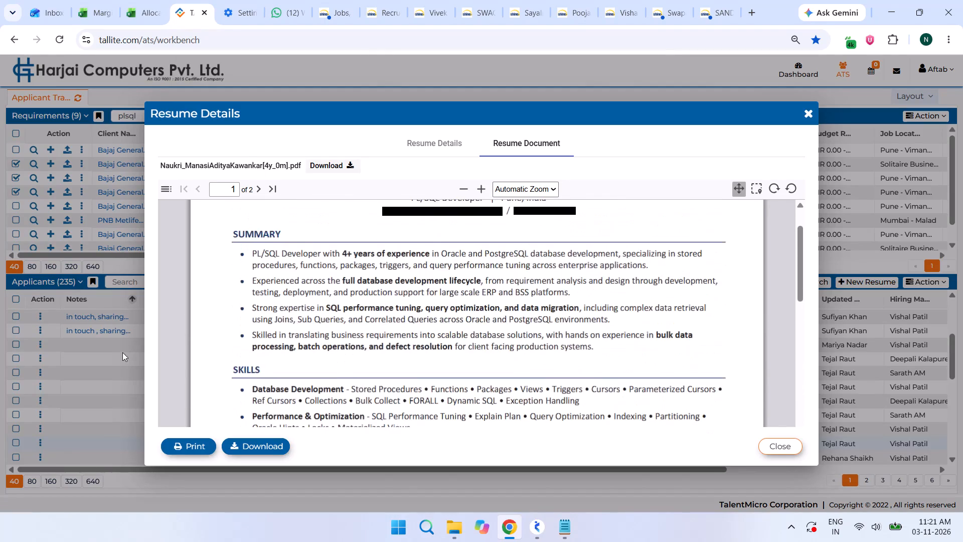
click(122, 353)
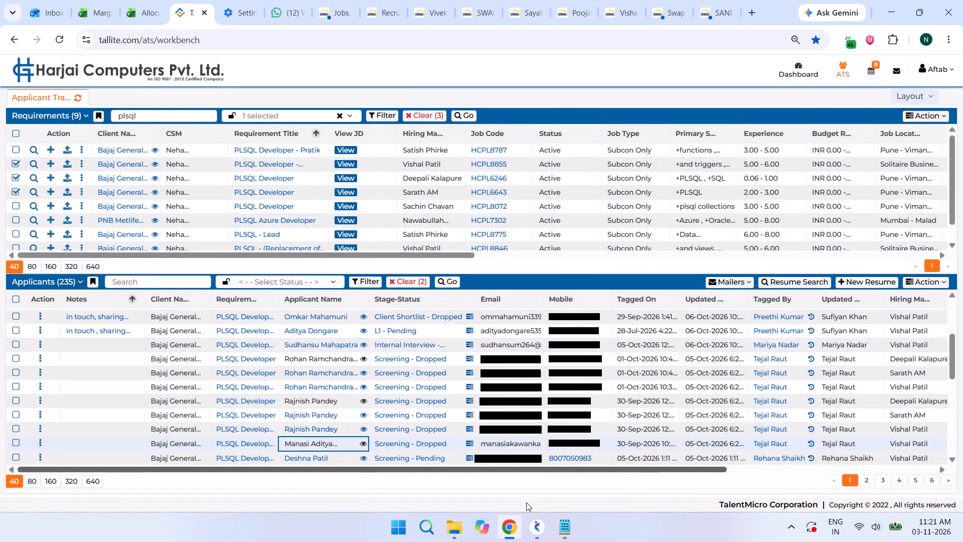
Switch to Notepad and replace the open note's text with "15 oct".
click(569, 522)
drag(266, 207, 98, 180)
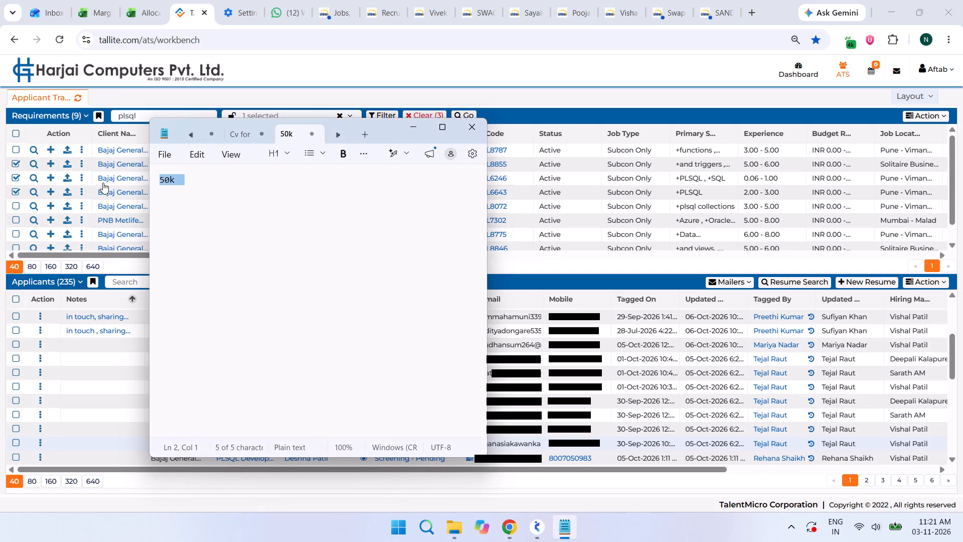
text(15 oct)
key(space)
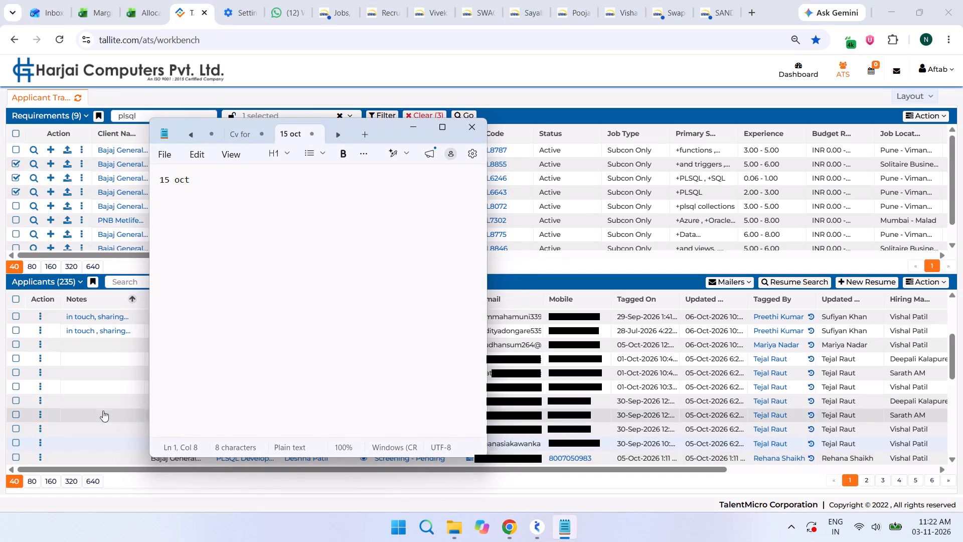
Back in Tallite ATS, copy the email address from the Epps Infotech applicant's resume details and close them.
click(103, 409)
click(364, 442)
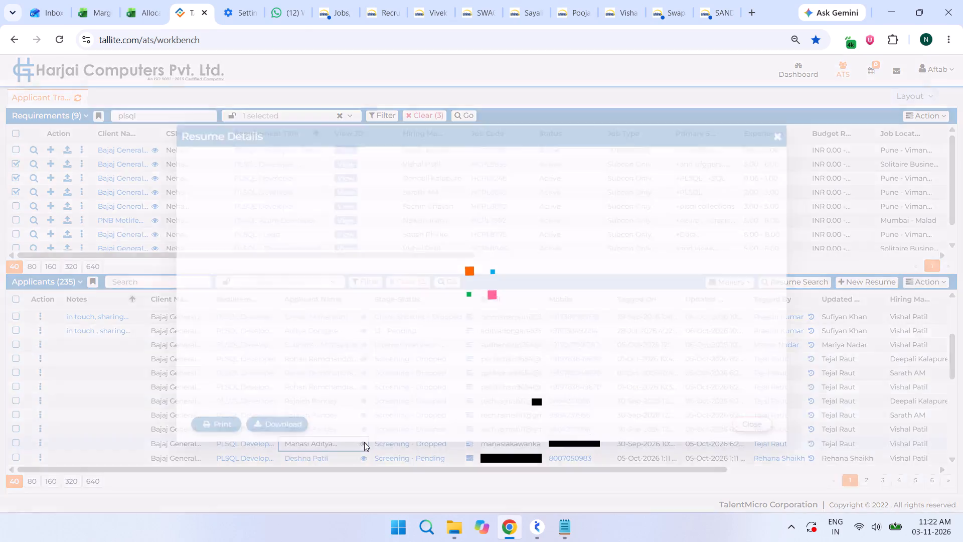
drag(318, 180, 224, 182)
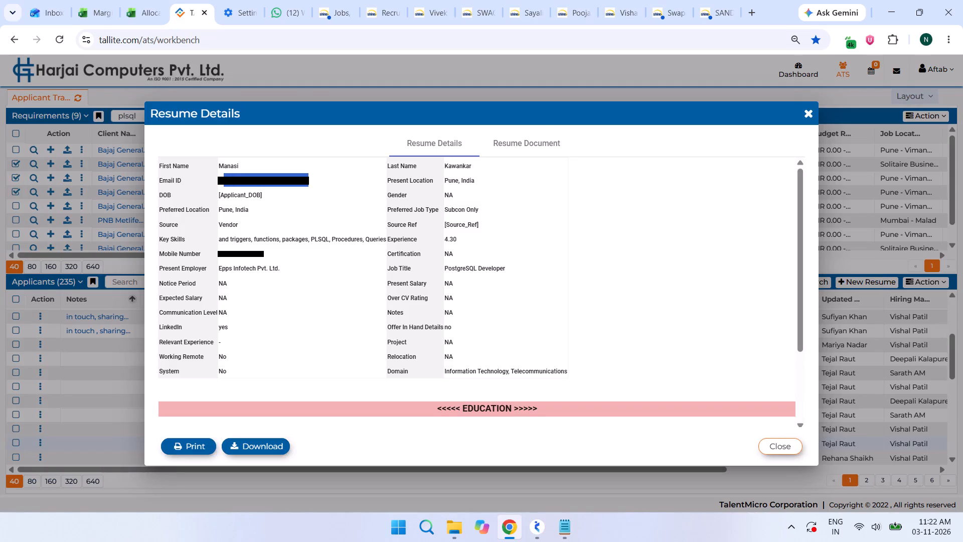
drag(224, 182, 217, 186)
key(ctrl+c)
key(ctrl+c)
key(ctrl+c)
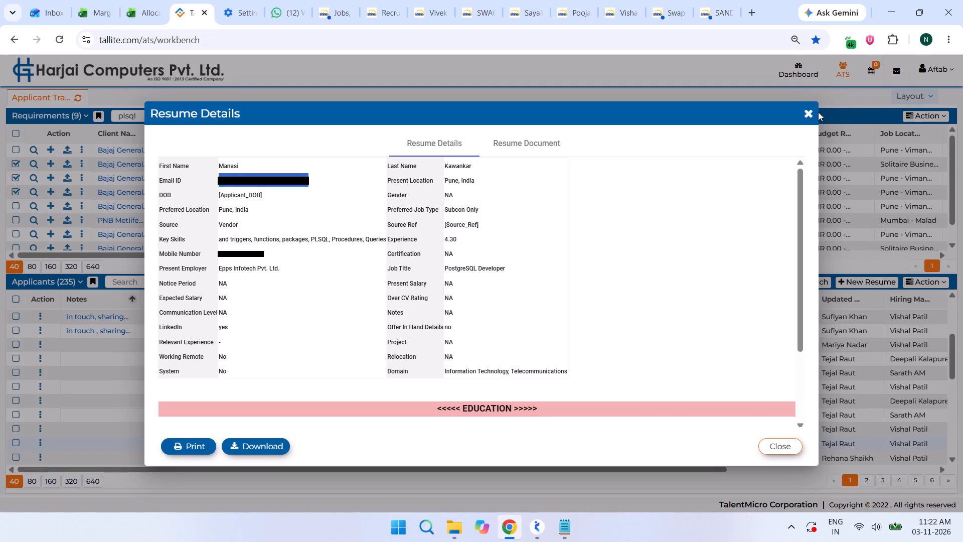
click(810, 111)
Clear the requirements filters and search the applicants by the copied email address, shortening the search text from its end.
click(424, 118)
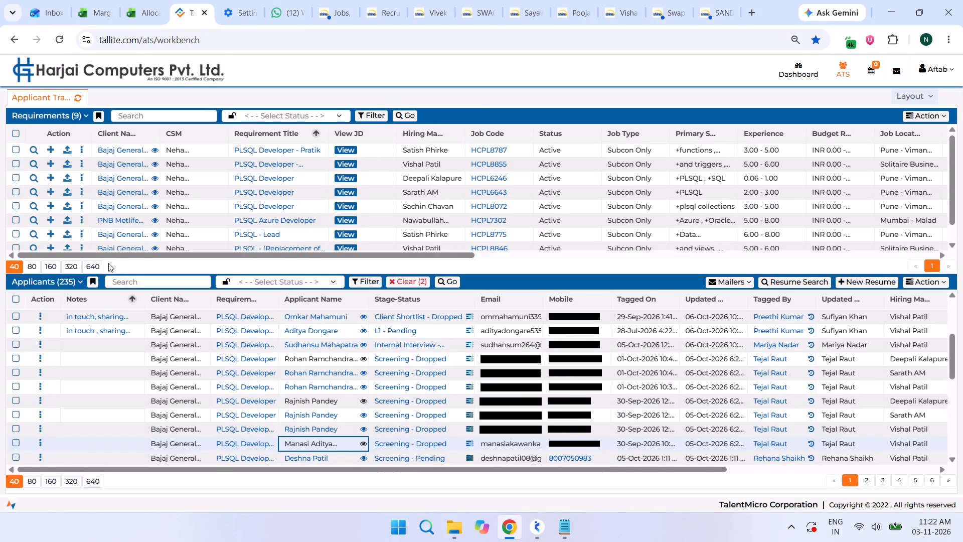
click(128, 284)
key(ctrl+v)
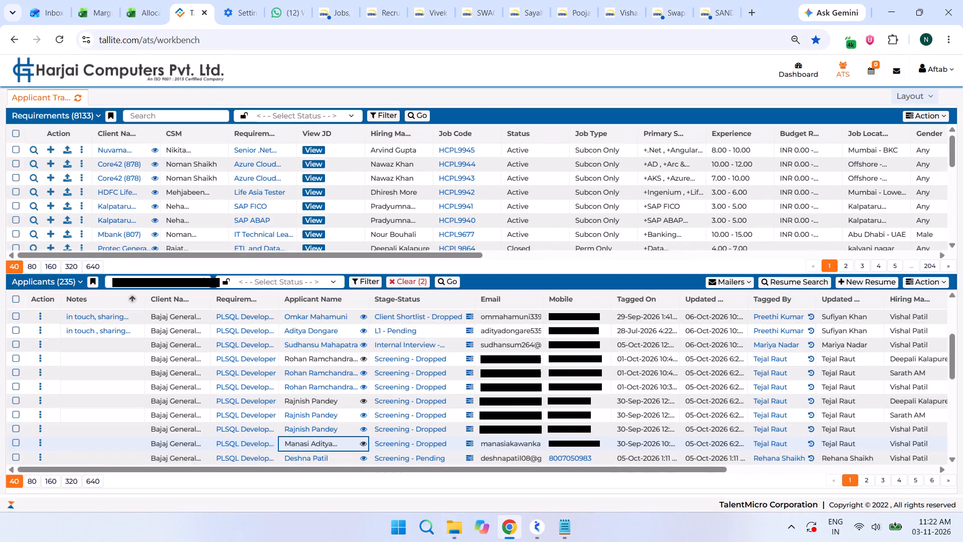
key(Return)
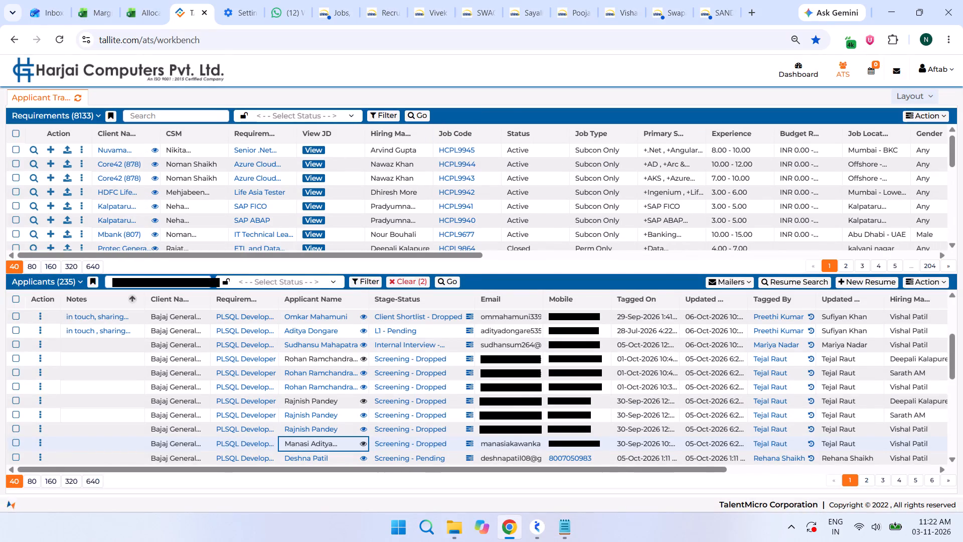
drag(165, 280, 84, 278)
drag(84, 278, 123, 272)
click(140, 282)
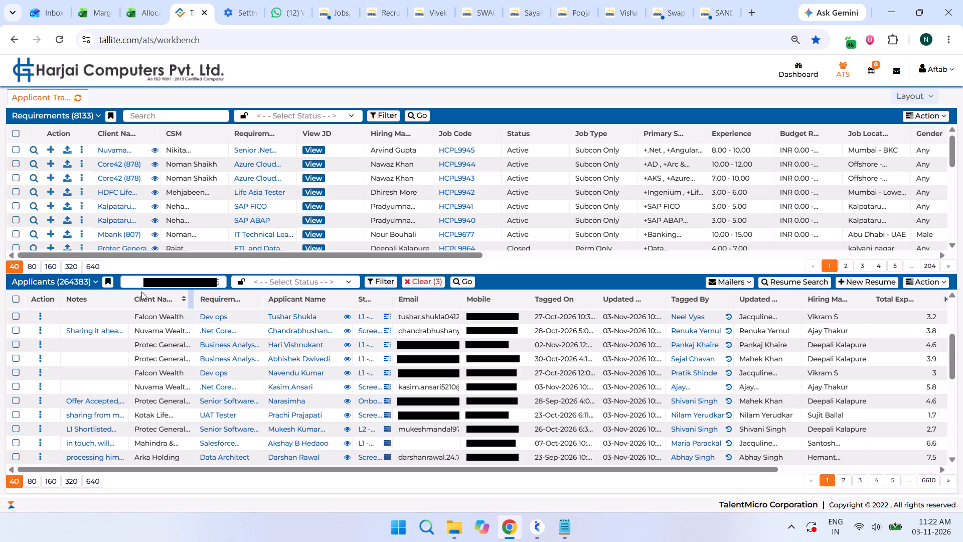
key(BackSpace)
key(BackSpace)
key(BackSpace)
key(BackSpace)
key(BackSpace)
key(BackSpace)
key(BackSpace)
key(BackSpace)
key(BackSpace)
key(BackSpace)
key(BackSpace)
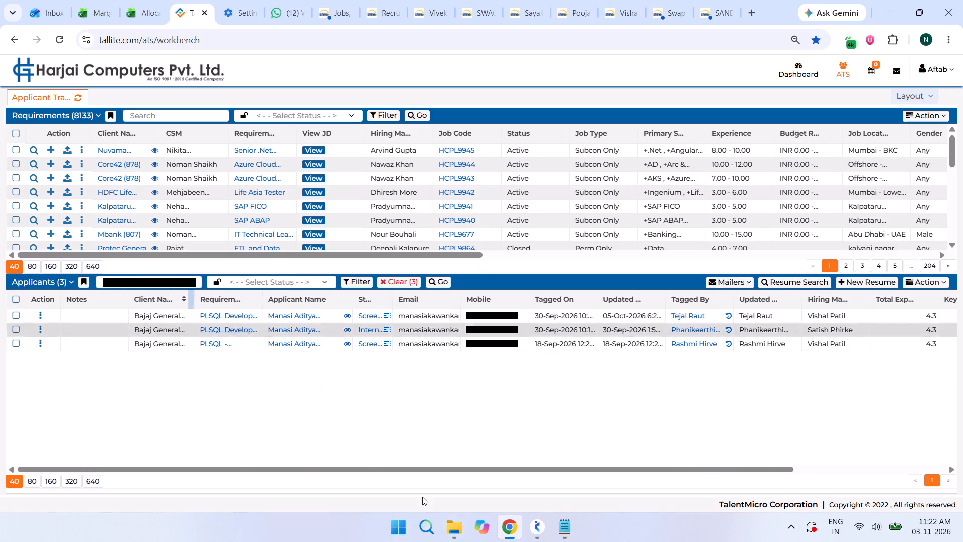
Add the lines "project got over" and "4 years" to the candidate note in Notepad.
click(555, 524)
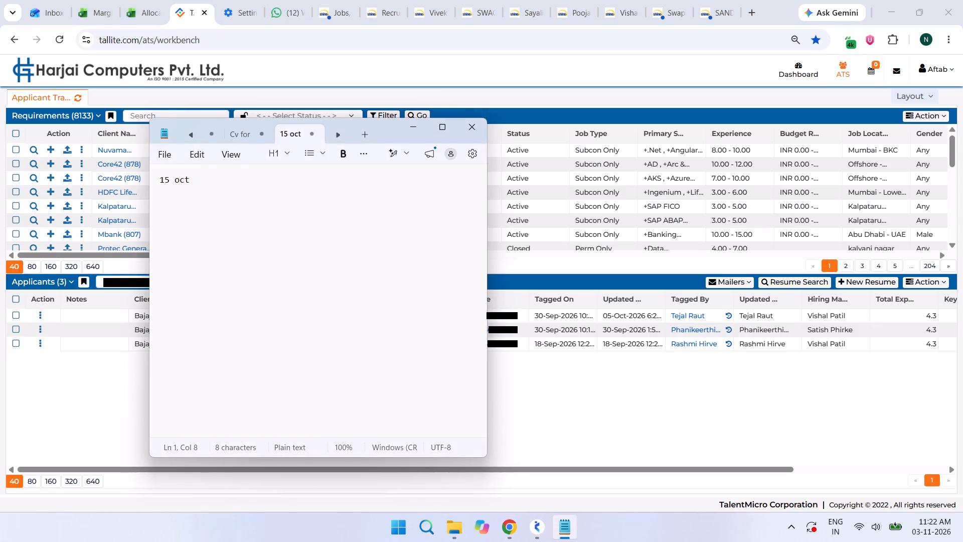
key(Return)
text(project got over)
key(space)
key(Return)
text(4 years)
key(space)
key(Return)
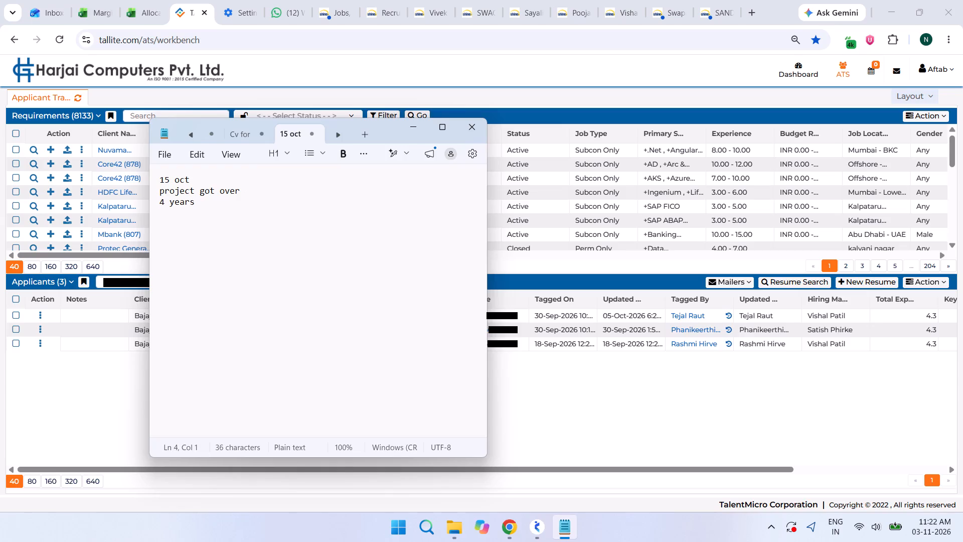
Widen the Requirement Title column in the Tallite applicants list.
click(116, 393)
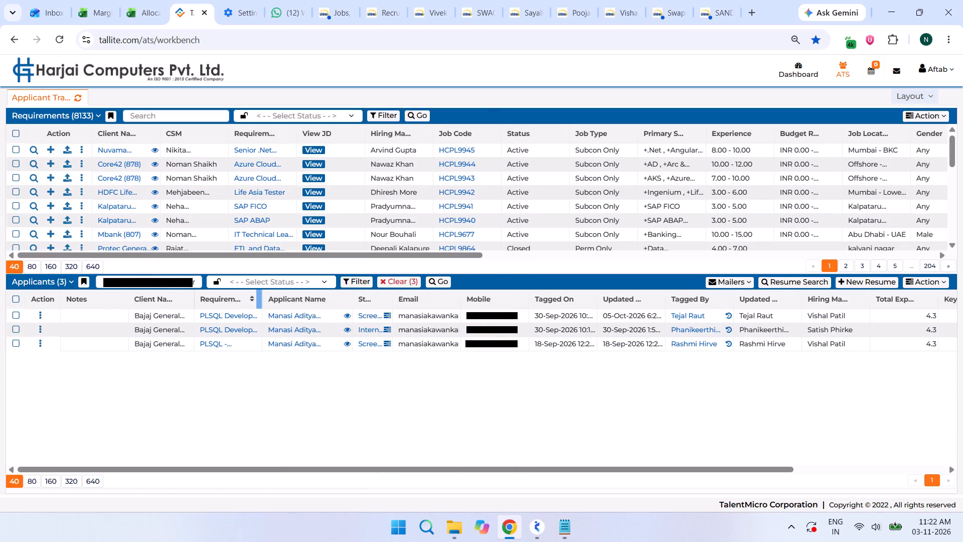
drag(260, 295, 275, 295)
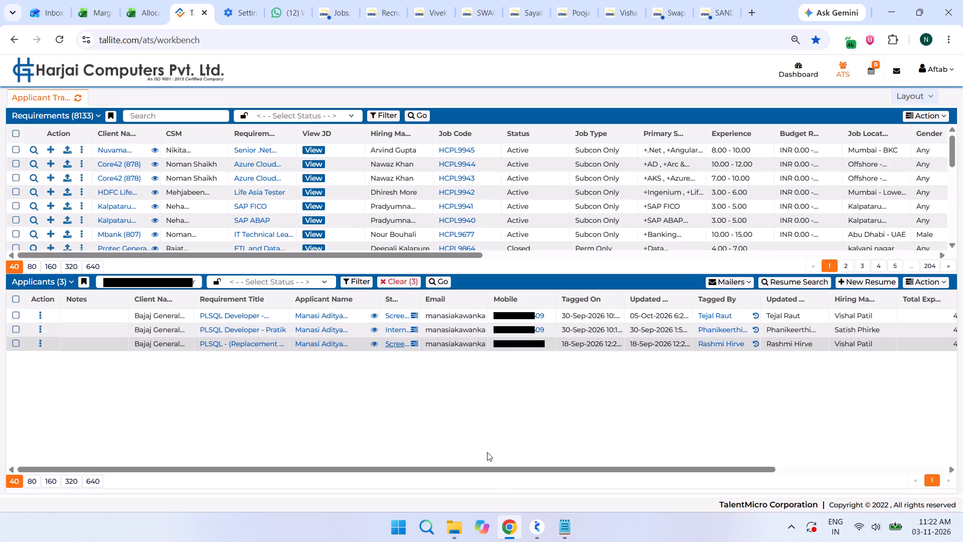
Add the location line "pune -" to the candidate note in Notepad.
click(561, 538)
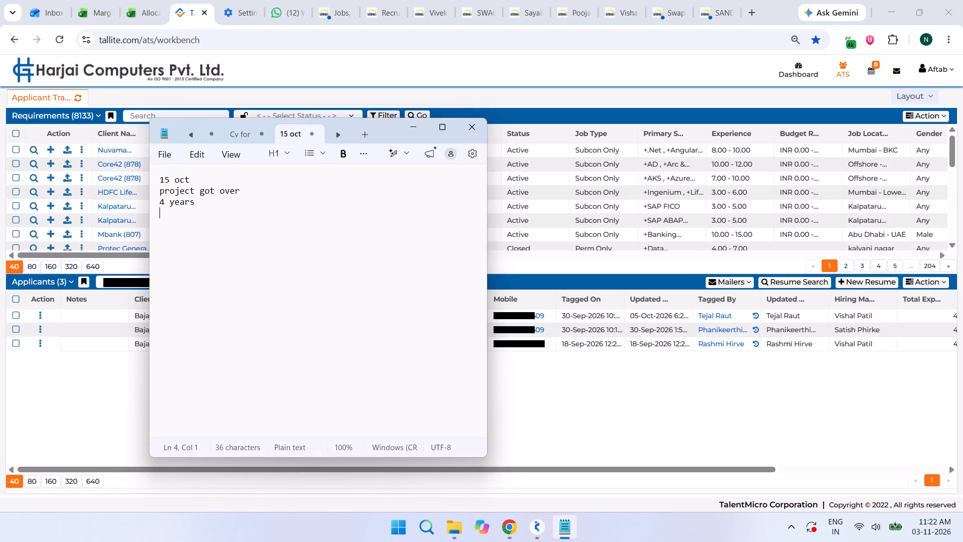
text(pune)
key(space)
text(-)
key(space)
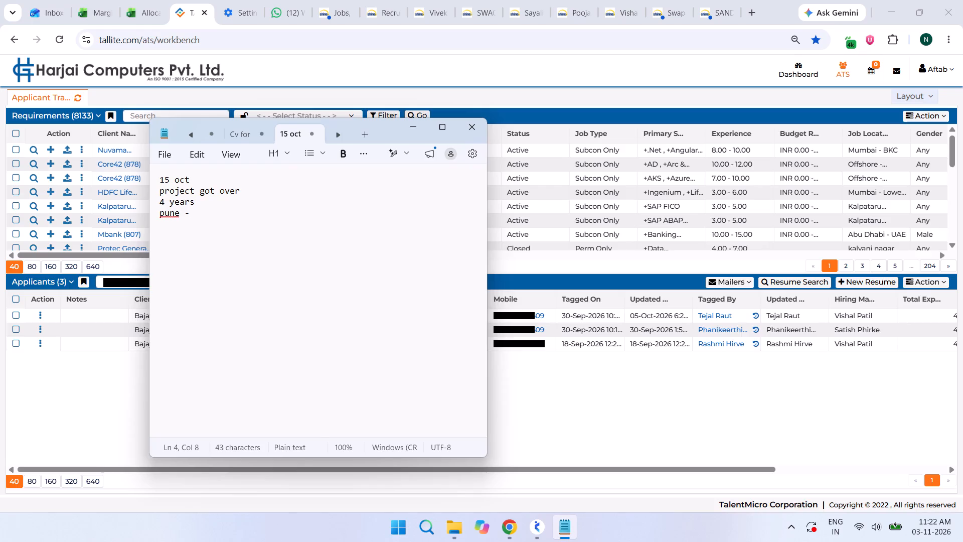
key(Return)
Record the salary line "ctc : 6.5 (49k pf 1800 52k gross )" in the candidate note.
text(ctc :)
key(space)
key(5)
key(BackSpace)
text(6.5)
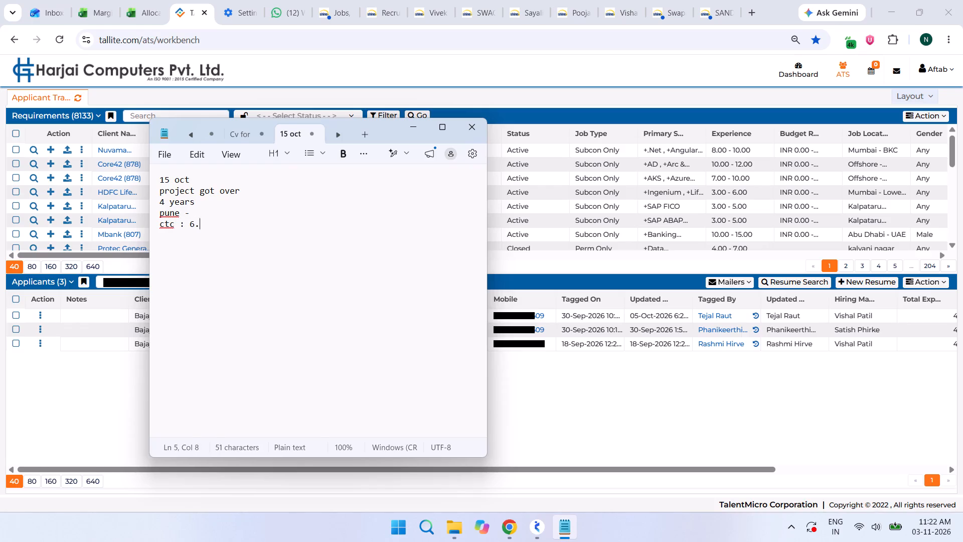
key(space)
text(()
key(space)
key(BackSpace)
text(49)
text(k)
key(space)
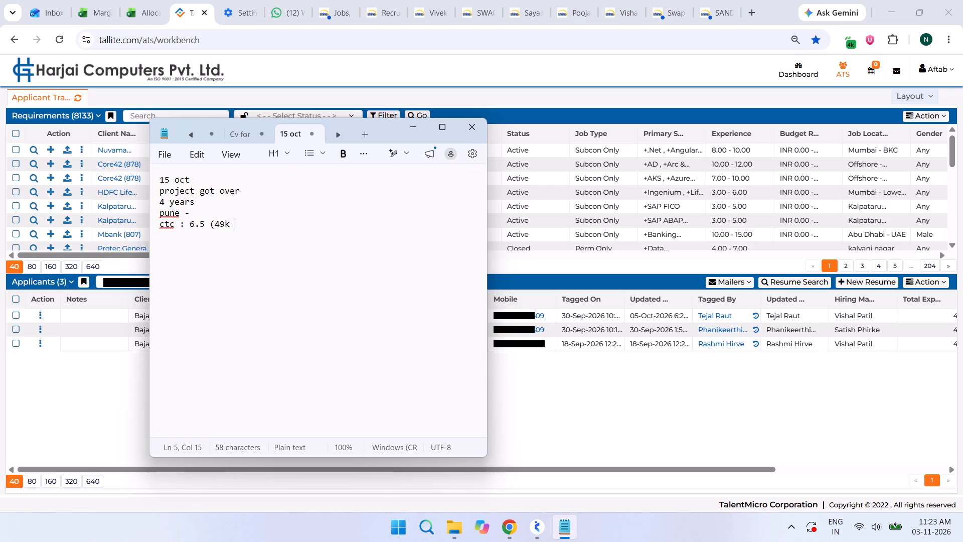
text(pf)
key(space)
text(1800)
key(space)
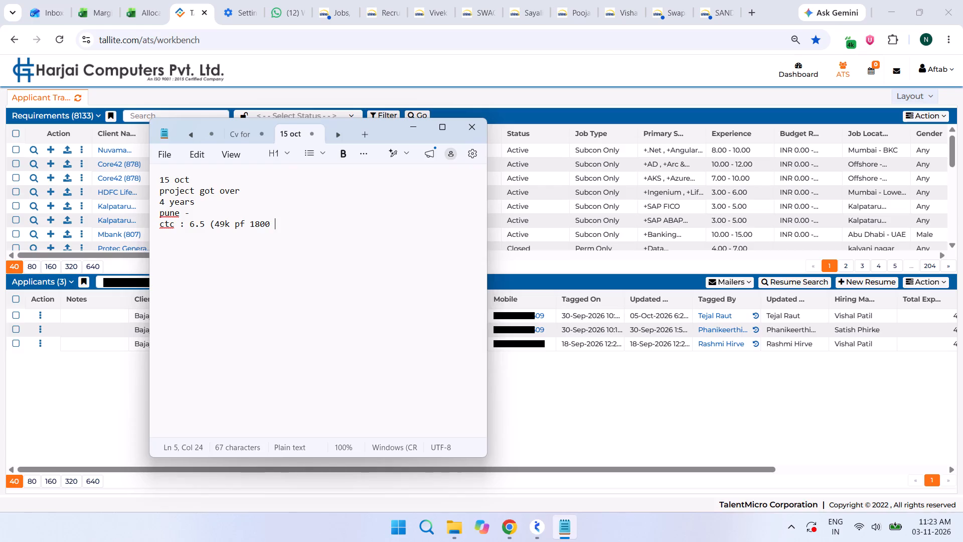
key(Return)
key(BackSpace)
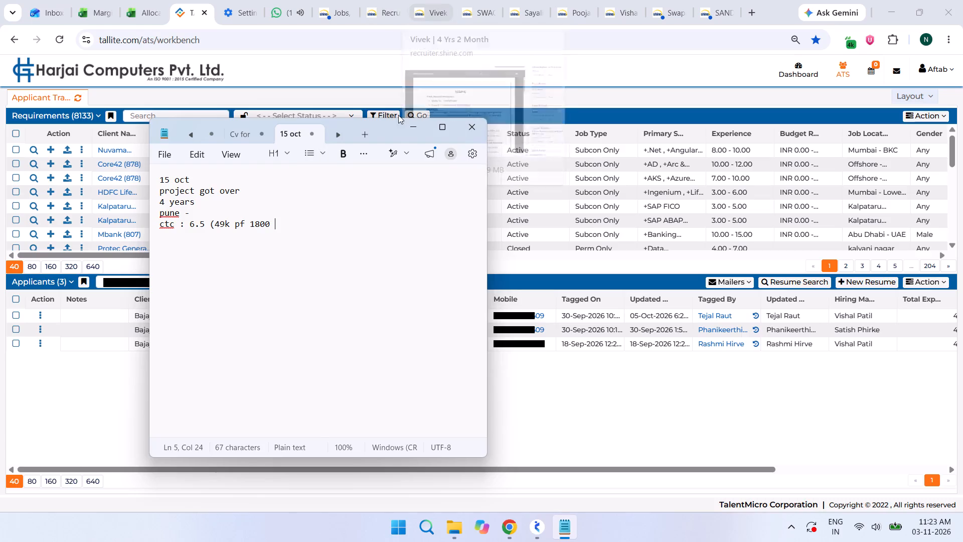
click(288, 225)
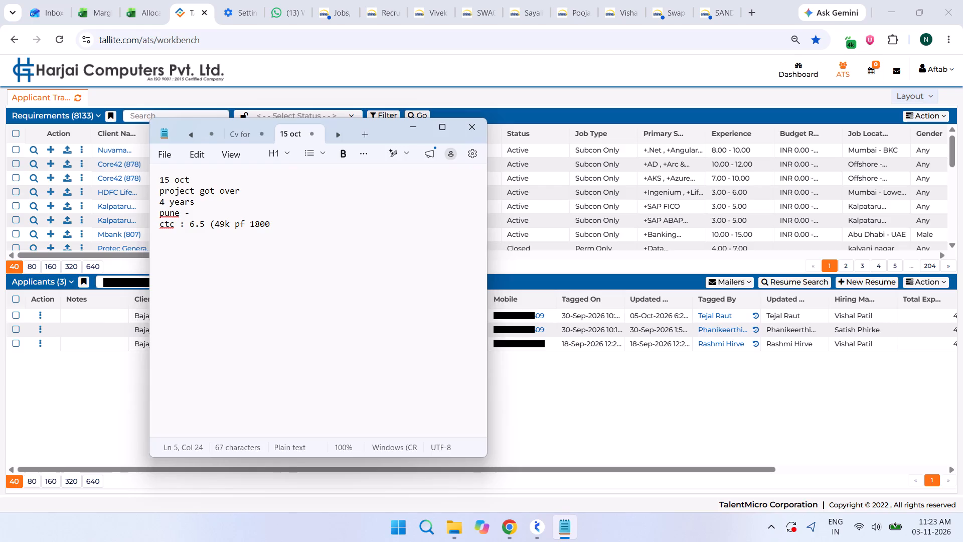
text(53)
key(BackSpace)
key(2)
text(k gross ))
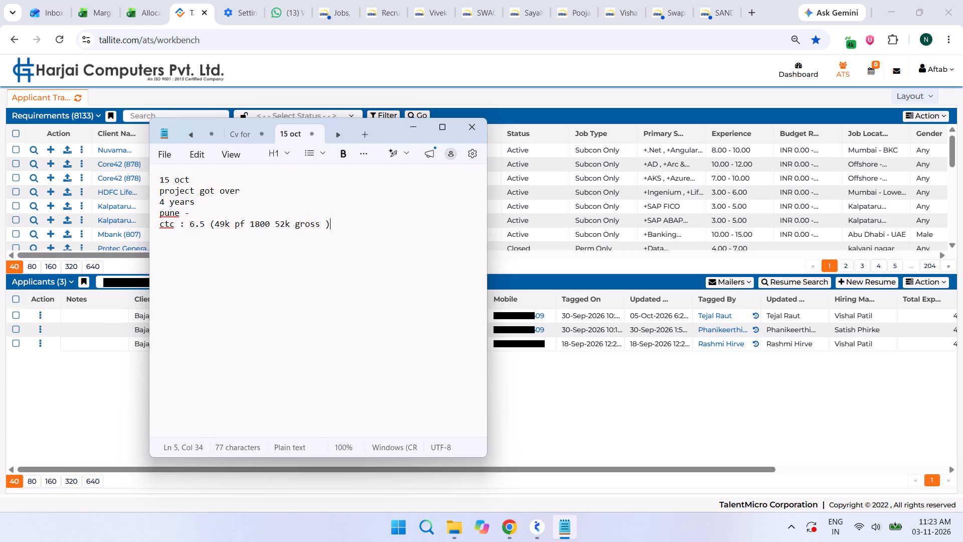
Add the line "offer no" at the end of the candidate note.
key(Return)
text(offer no)
key(space)
key(Return)
In Tallite ATS, open the resume document of the first applicant entry in the email search results.
click(615, 390)
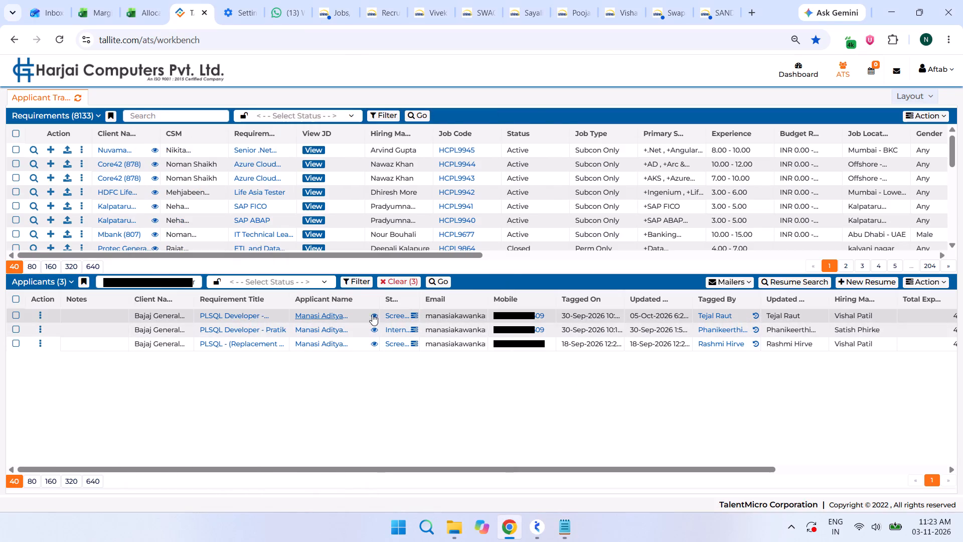
click(375, 316)
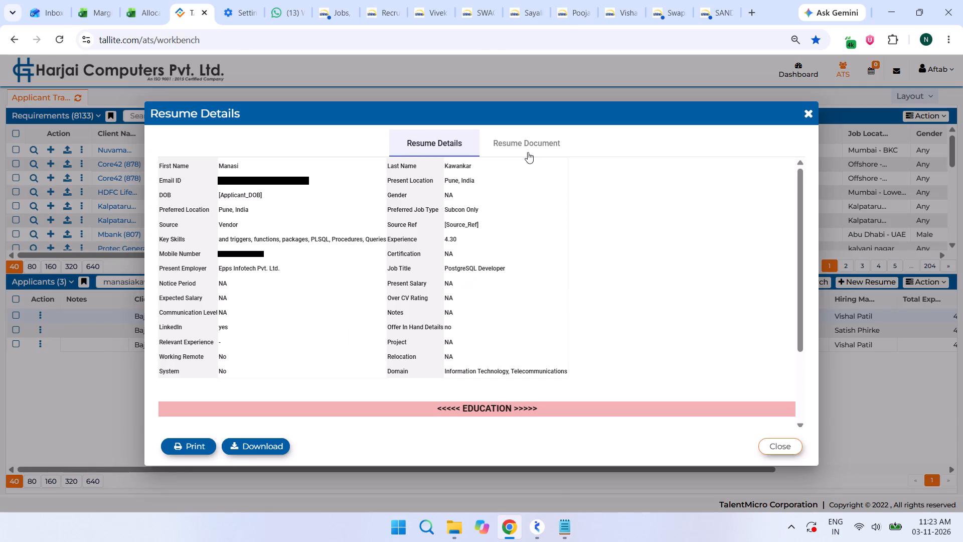
click(528, 146)
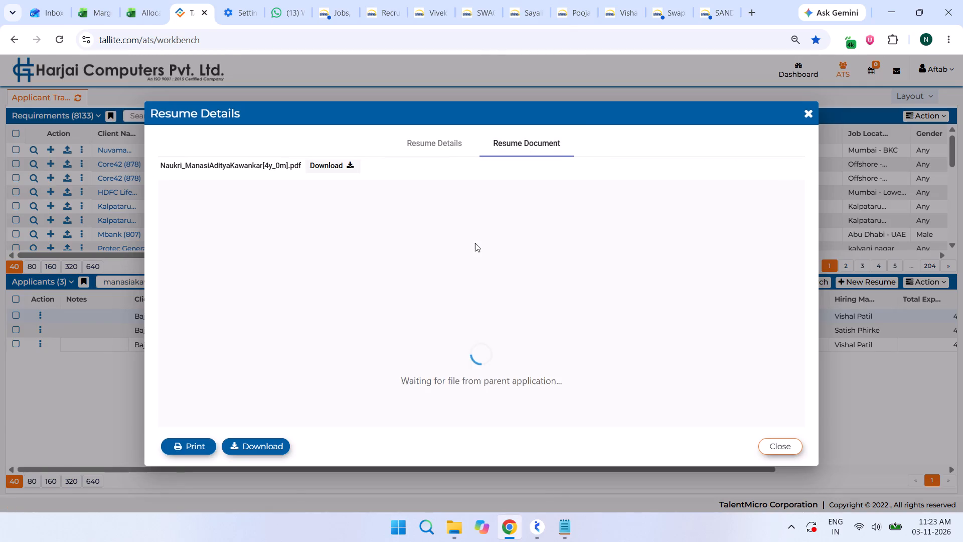
Read the PL/SQL applicant's resume document, examining the summary, key achievements and employment history on both pages.
scroll(475, 265, up, 1)
scroll(477, 270, down, 2)
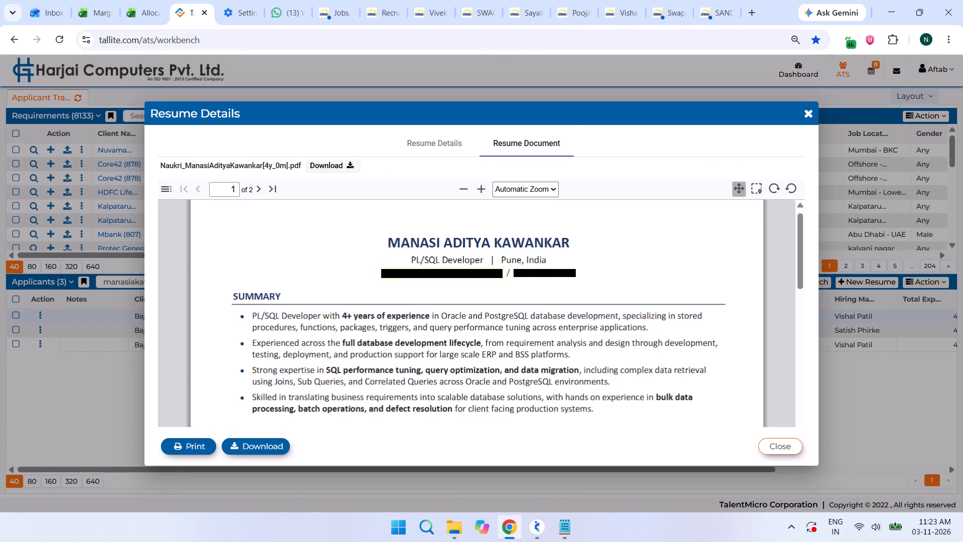
scroll(478, 275, down, 4)
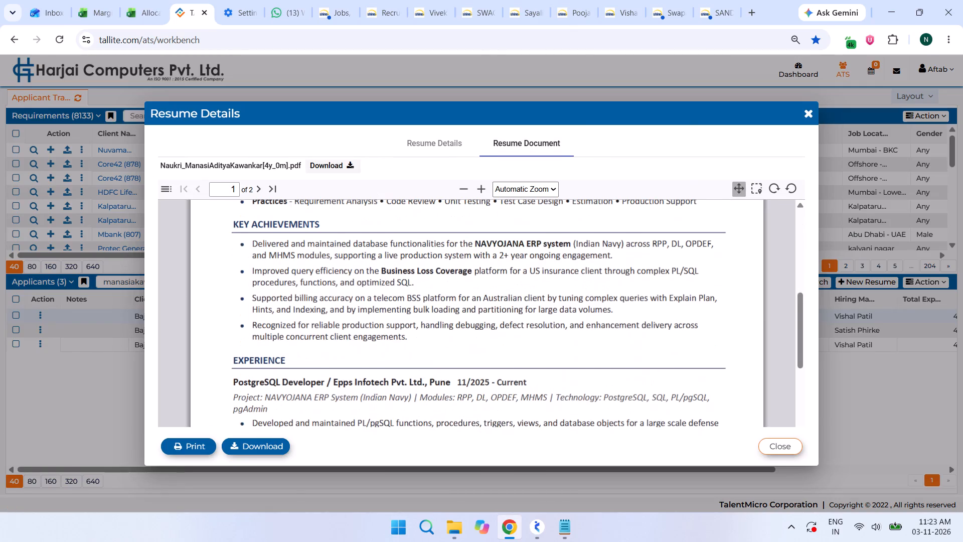
scroll(481, 277, up, 1)
scroll(481, 277, down, 3)
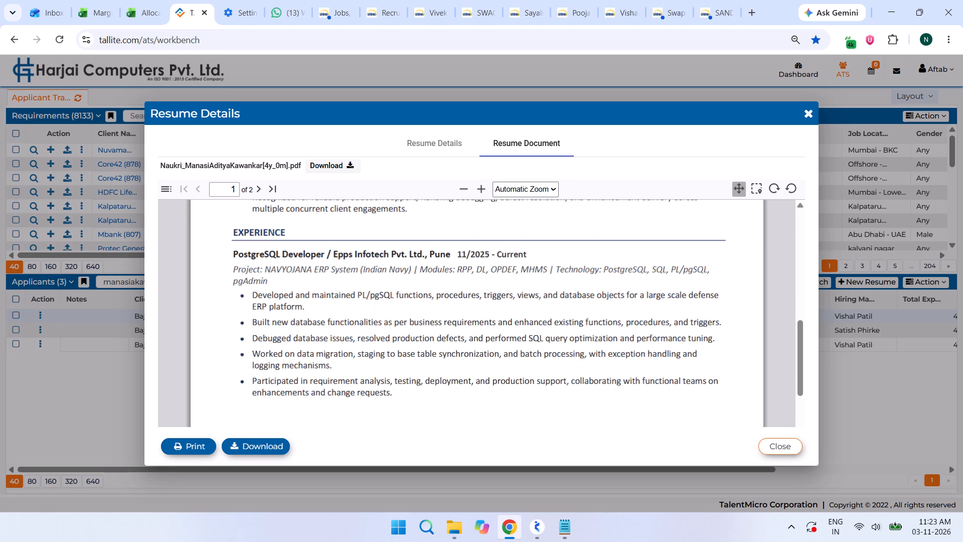
drag(490, 322, 474, 265)
click(474, 265)
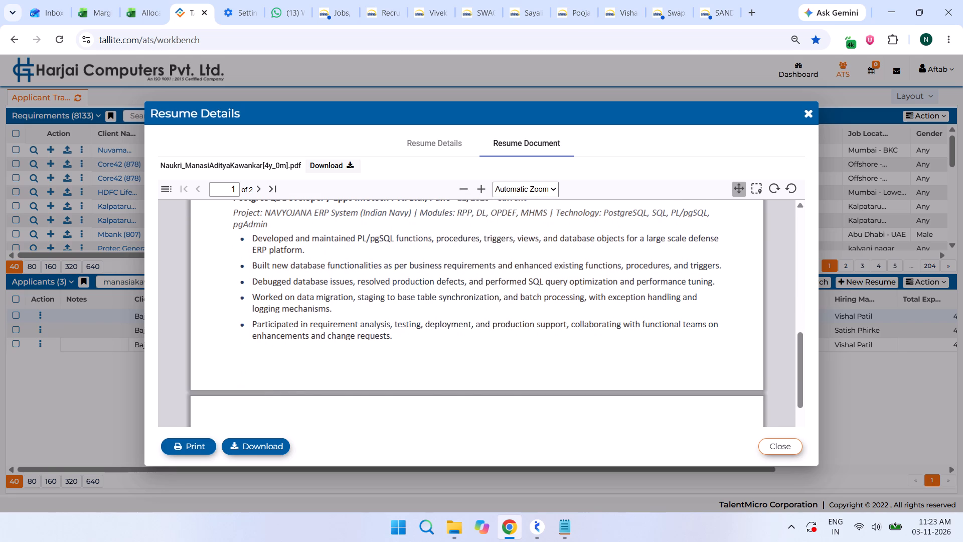
drag(499, 333, 498, 167)
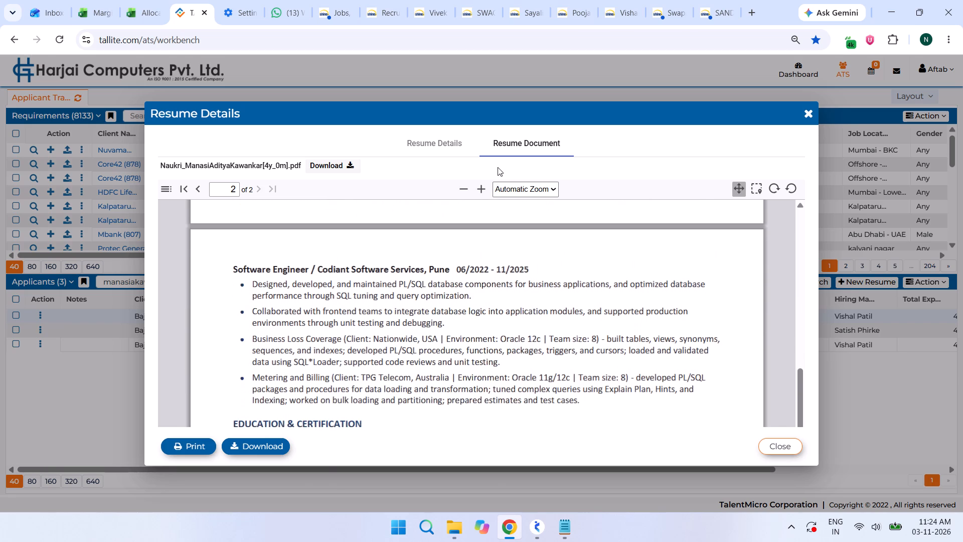
drag(513, 300, 511, 300)
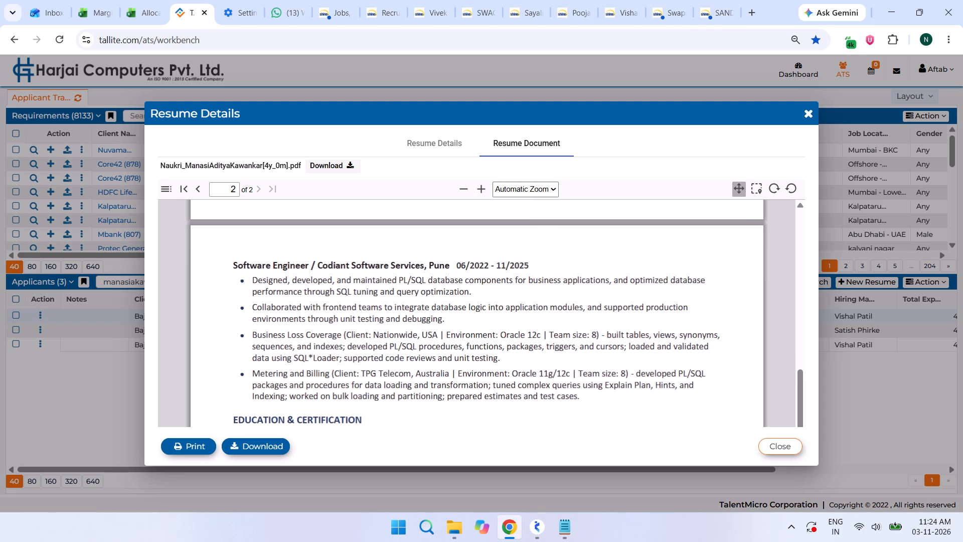
drag(511, 300, 521, 414)
drag(453, 277, 457, 346)
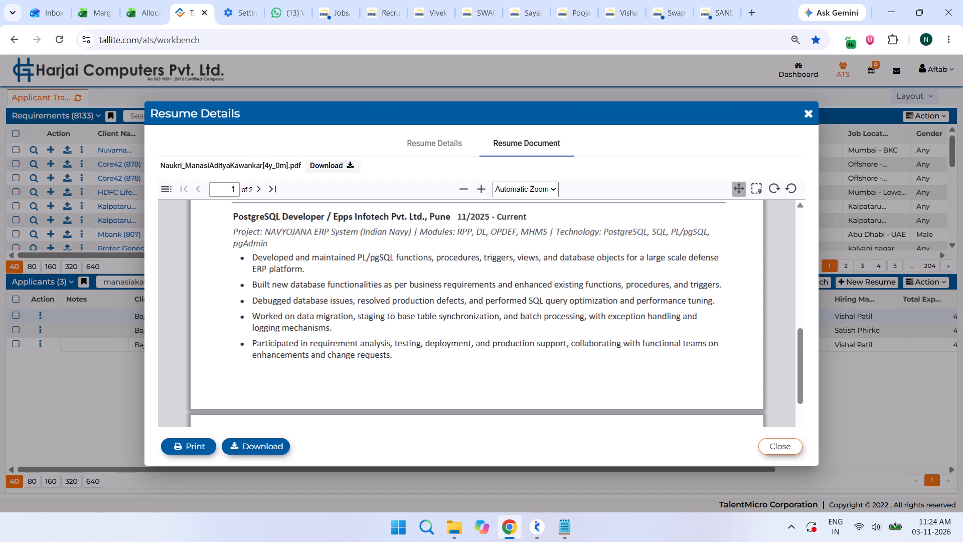
scroll(452, 327, down, 3)
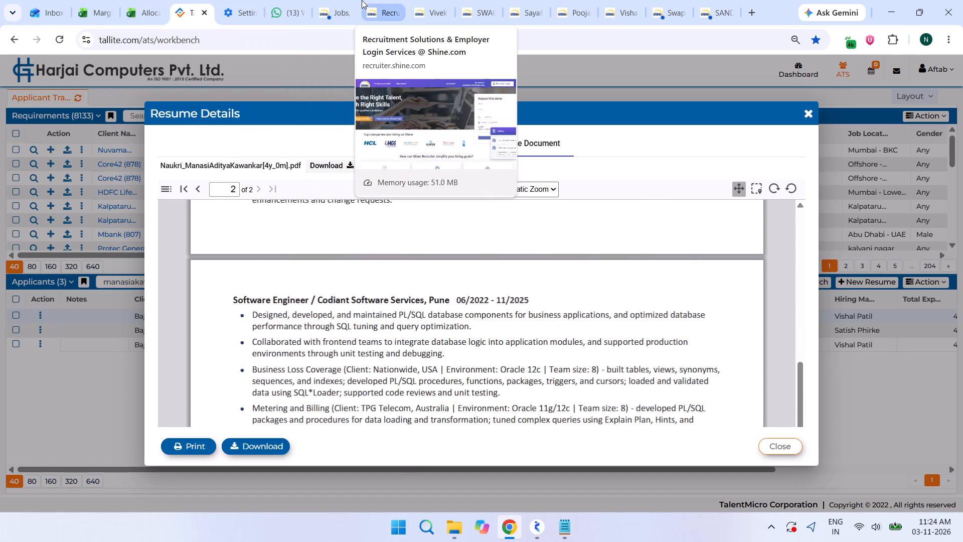
In the Margin Calculator sheet, set the candidate's current salary to 49,000, using the take-home figure from the Notepad note.
click(110, 1)
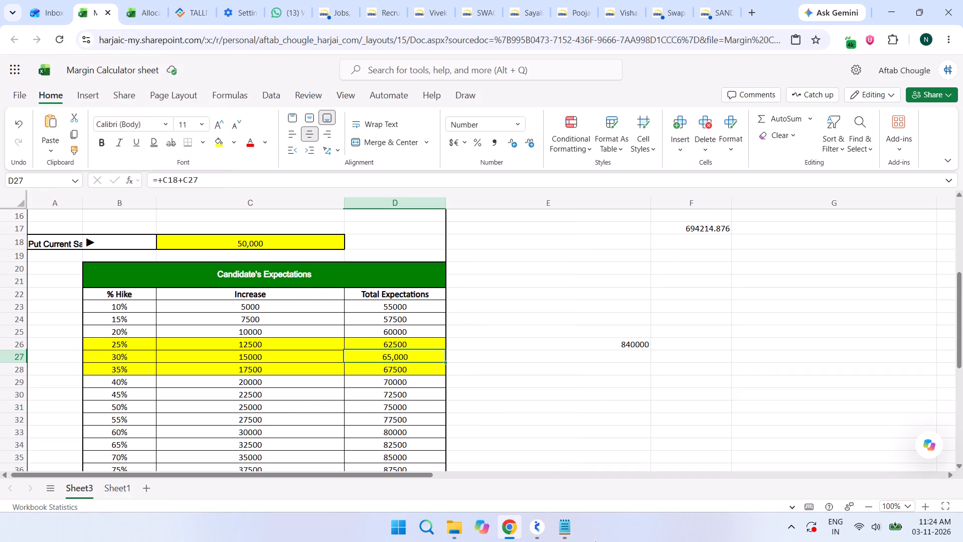
click(567, 524)
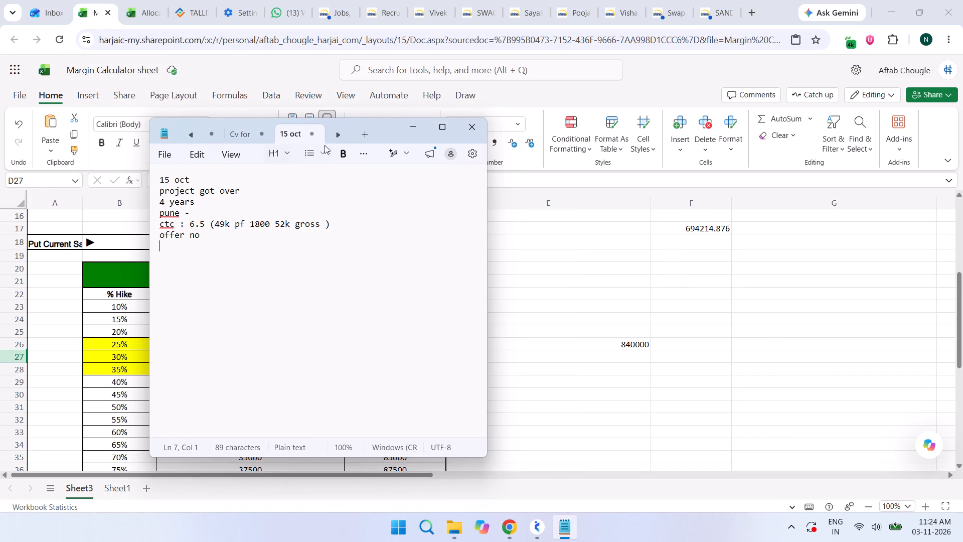
drag(396, 131, 608, 126)
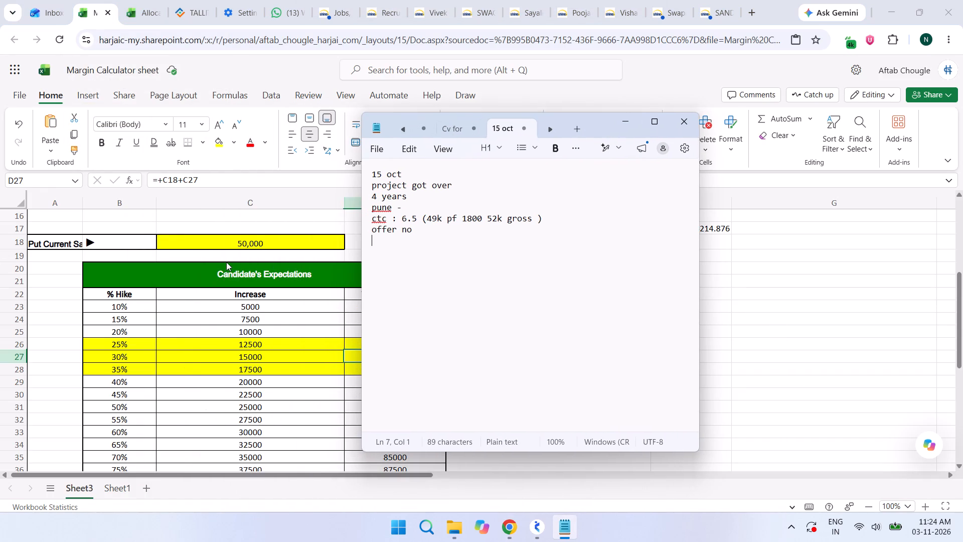
double_click(256, 233)
double_click(245, 241)
click(245, 245)
drag(245, 244, 238, 245)
text(49)
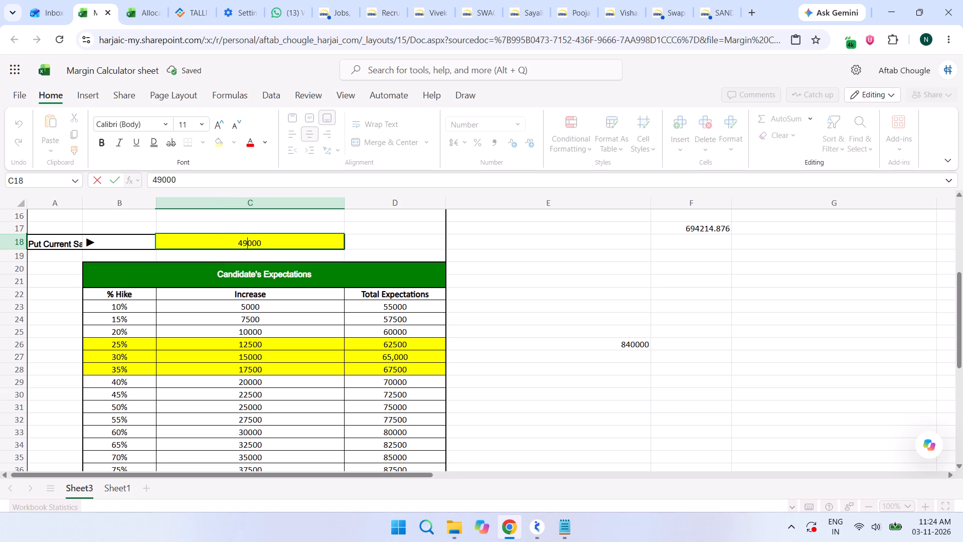
key(Return)
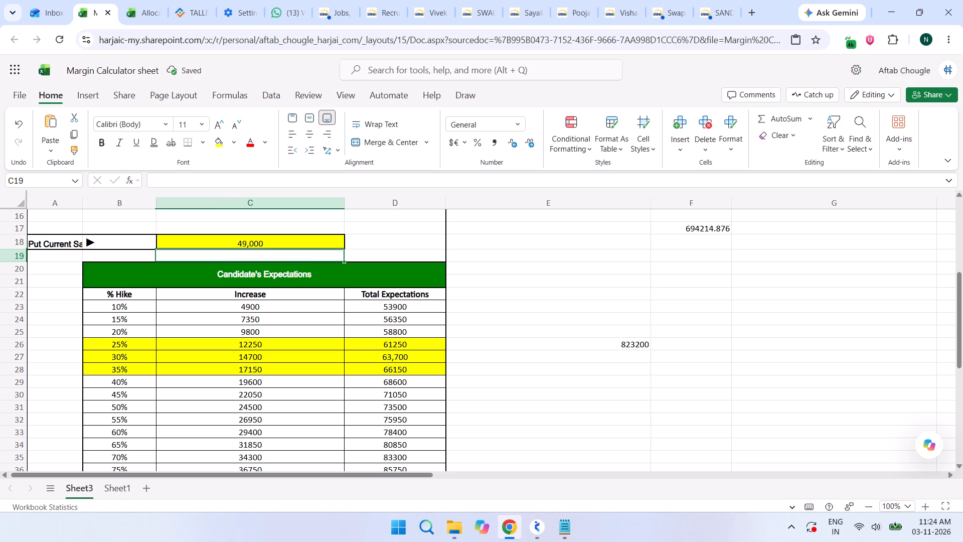
Add the line "65k gross offer" at the end of the candidate note in Notepad.
click(566, 518)
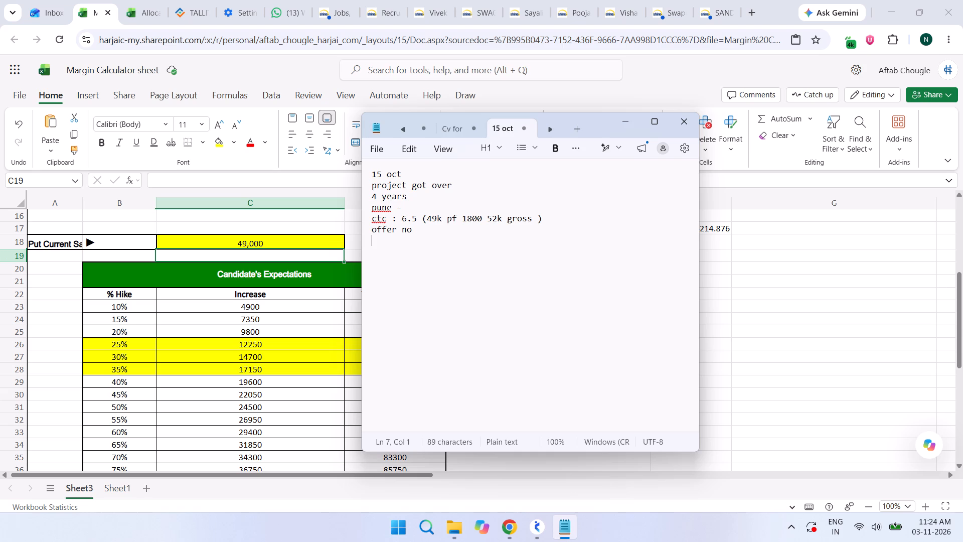
text(65k)
key(space)
text(ofe)
key(BackSpace)
text(fer)
key(Left)
key(Left)
key(Left)
key(Left)
key(Left)
key(Left)
key(space)
text(gross)
key(space)
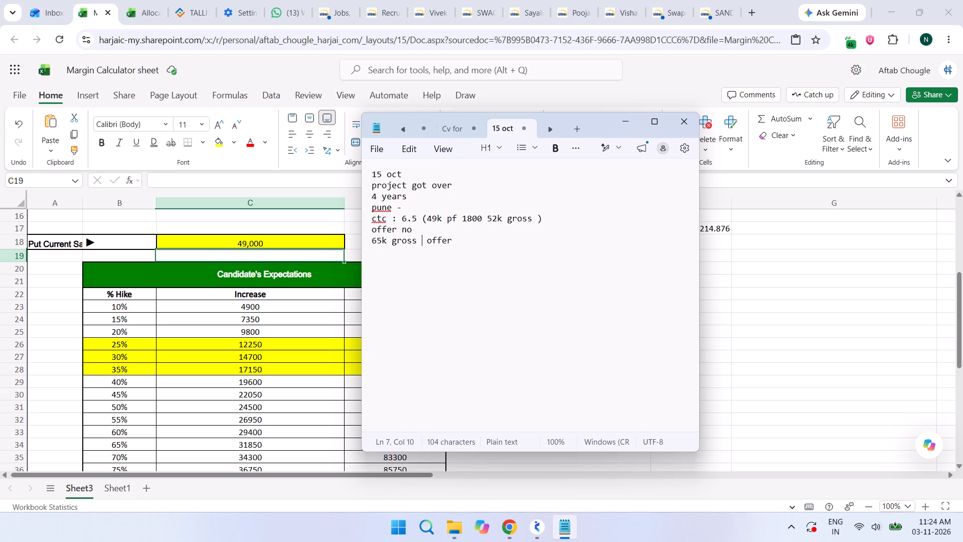
key(Delete)
Check the system calendar for November 2026, returning to the end of the candidate note.
click(935, 522)
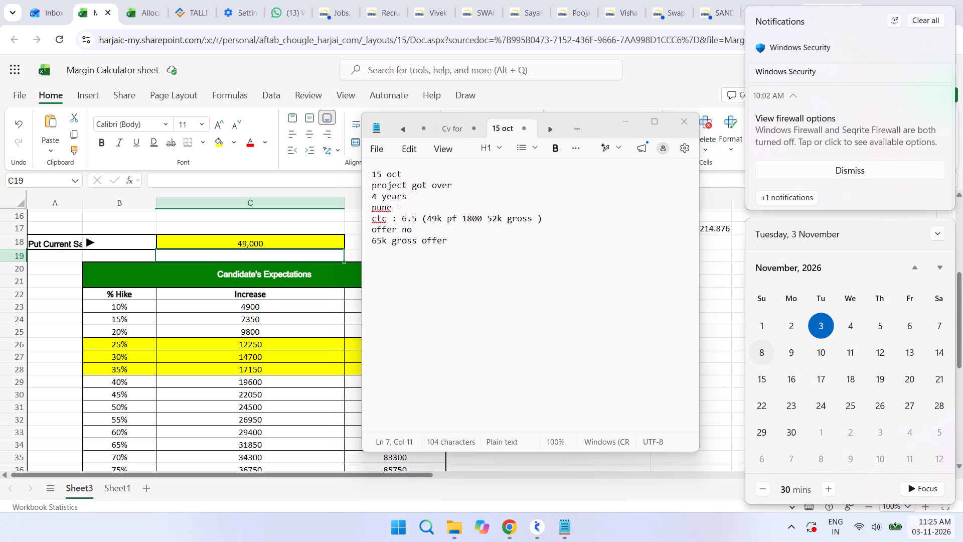
click(385, 258)
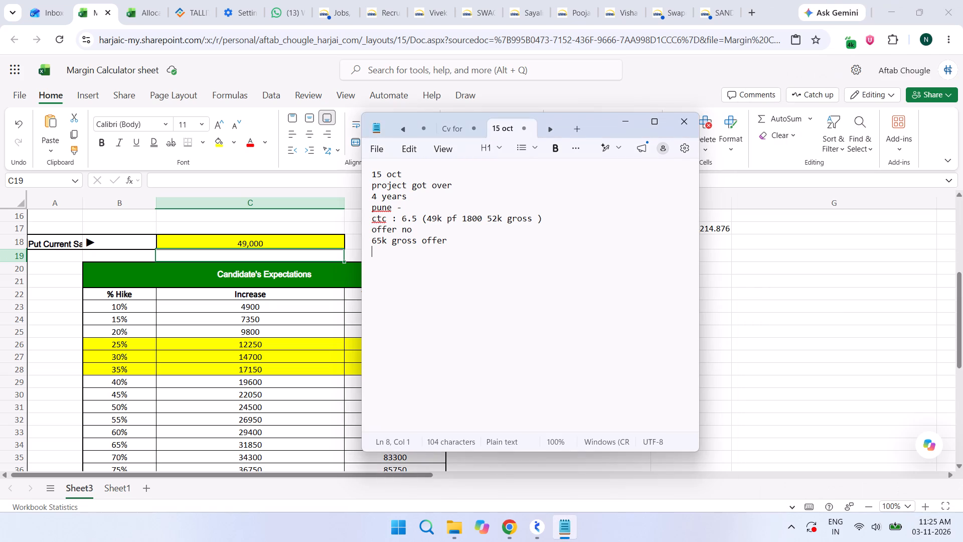
click(938, 541)
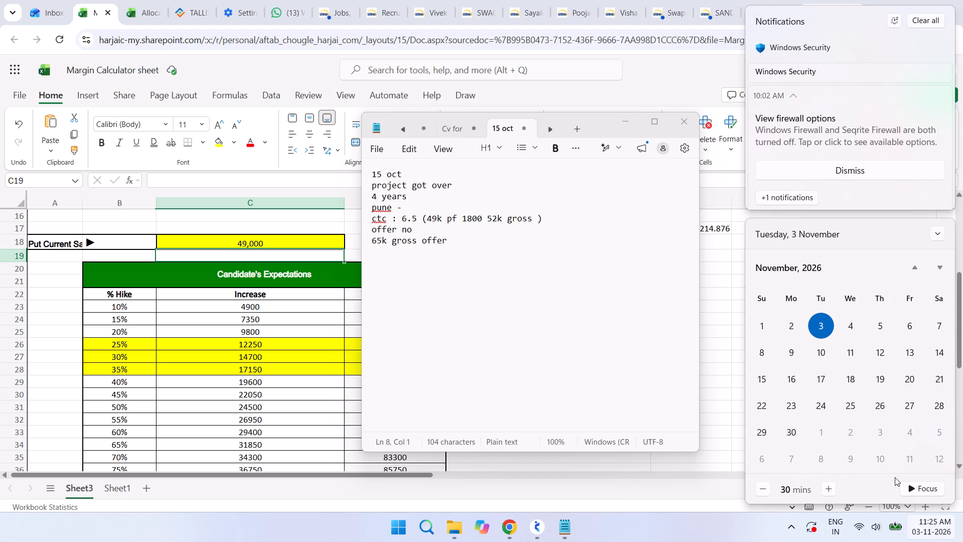
click(382, 257)
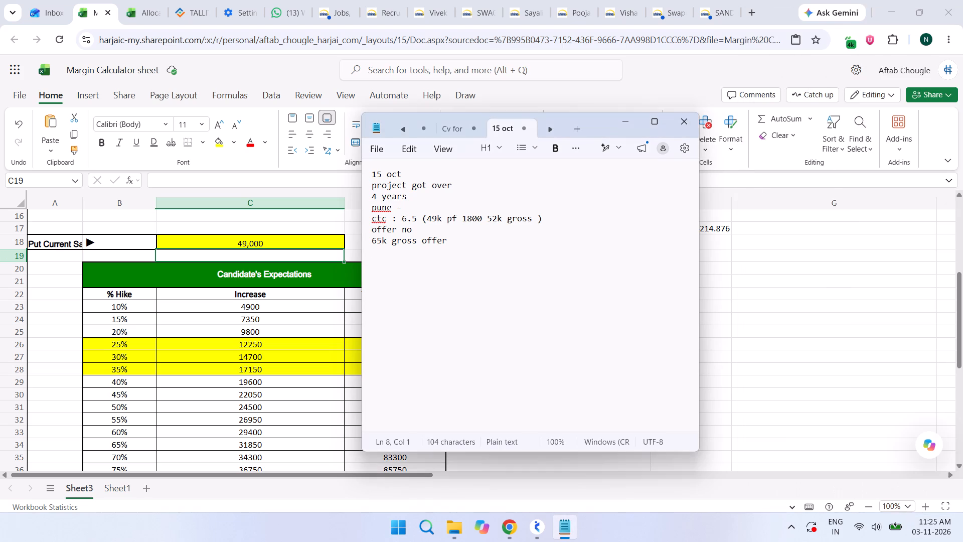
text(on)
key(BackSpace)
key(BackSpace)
Back in Tallite ATS, re-read the applicant's resume from the summary through skills, experience and education.
click(203, 0)
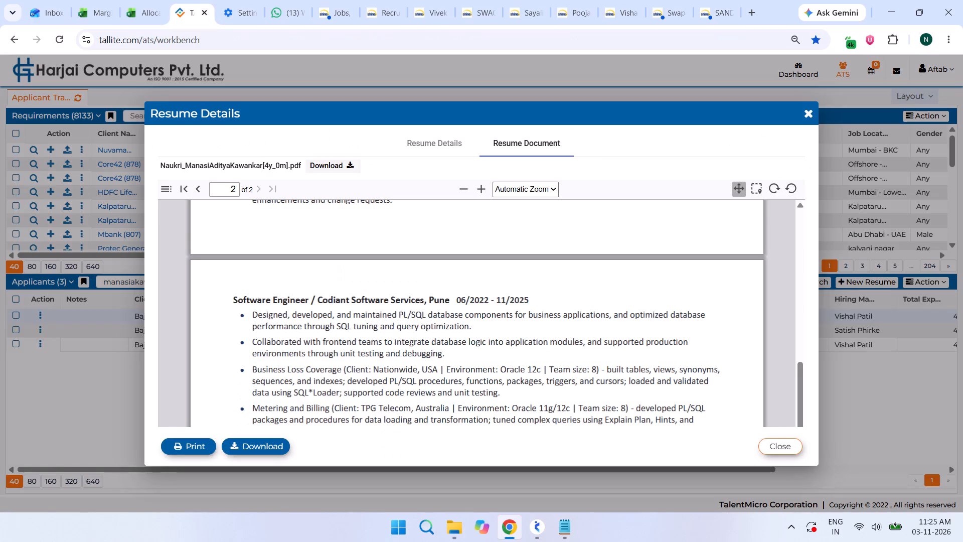
scroll(366, 319, up, 10)
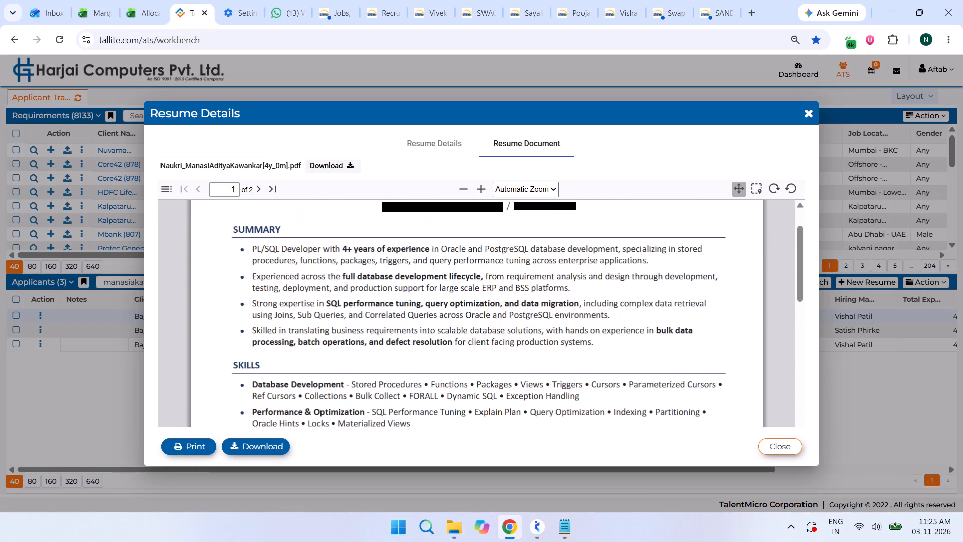
scroll(374, 321, up, 1)
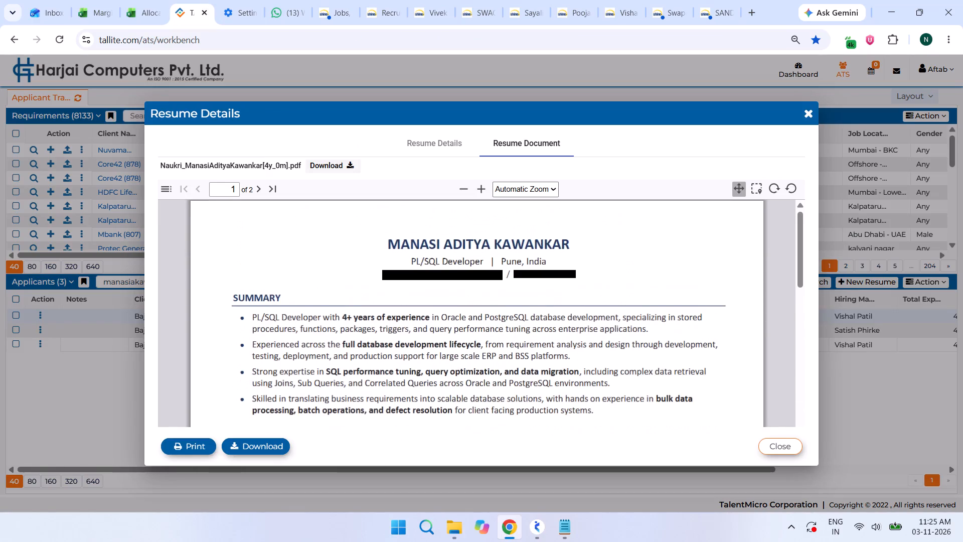
drag(488, 334, 489, 246)
drag(503, 321, 501, 227)
scroll(503, 323, up, 1)
drag(514, 255, 517, 244)
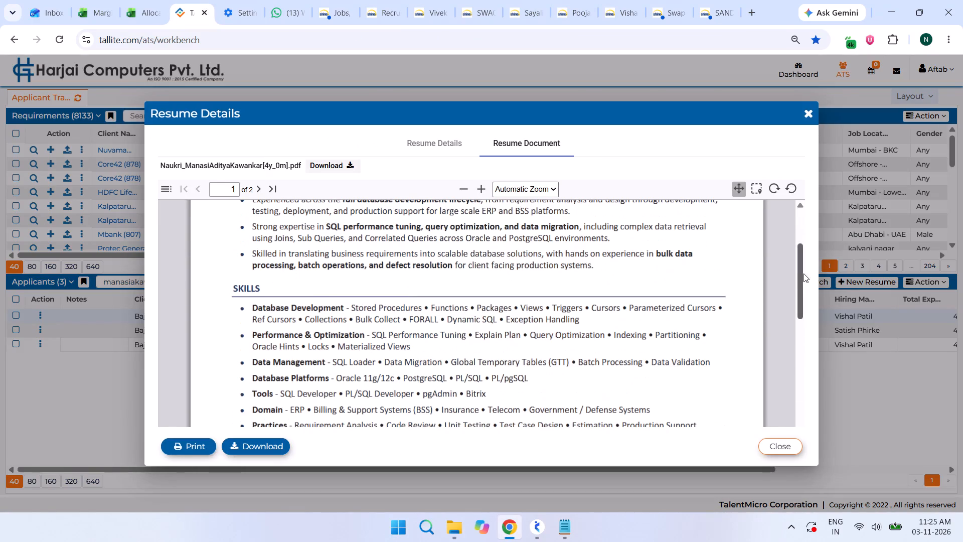
drag(799, 269, 799, 344)
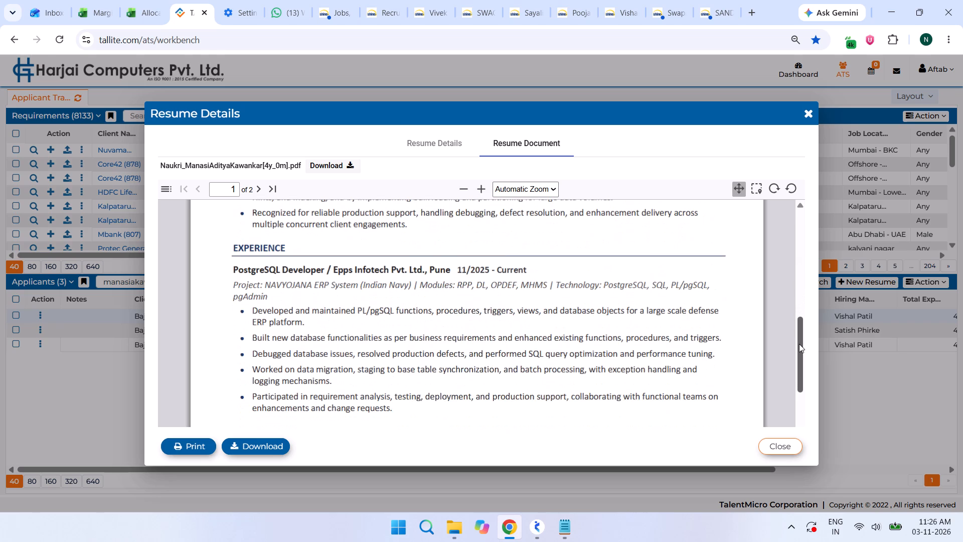
drag(799, 344, 796, 419)
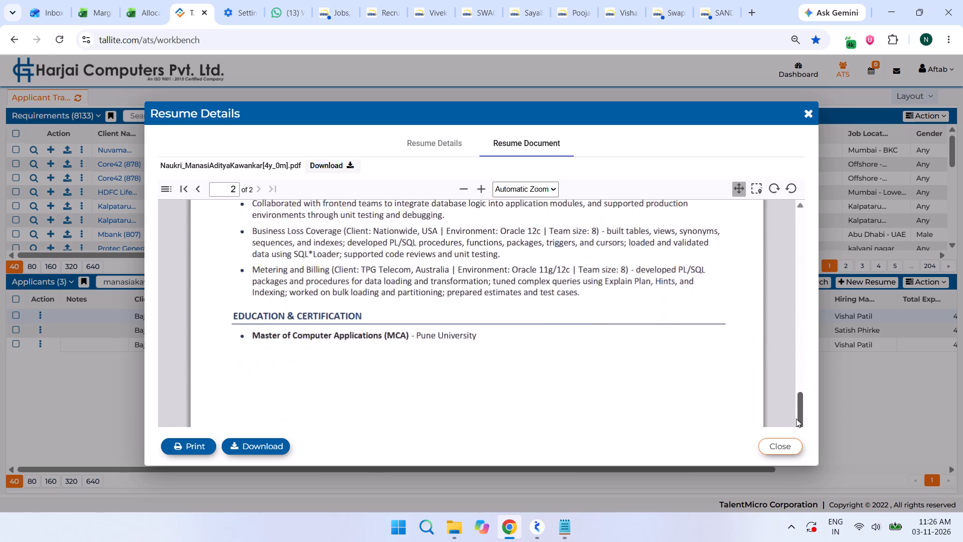
drag(796, 419, 794, 365)
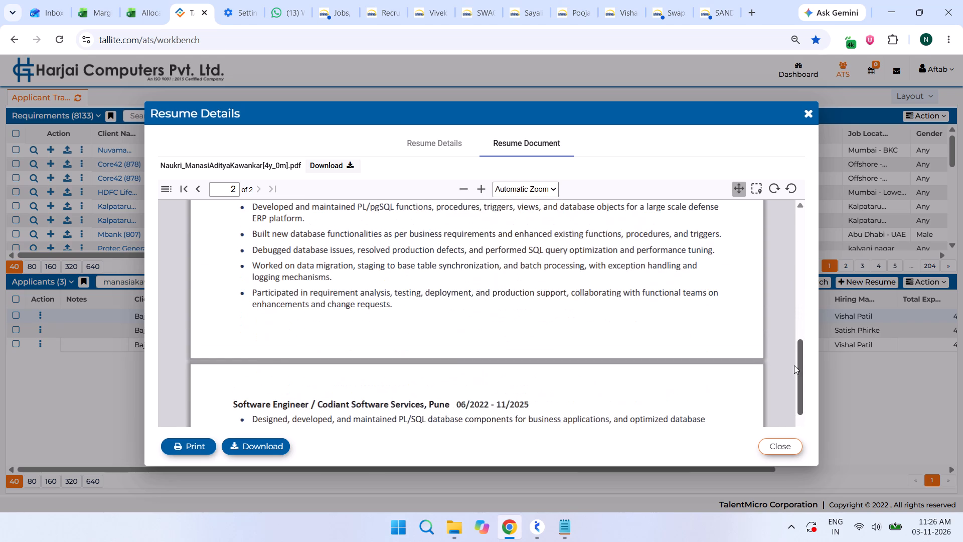
drag(794, 365, 790, 310)
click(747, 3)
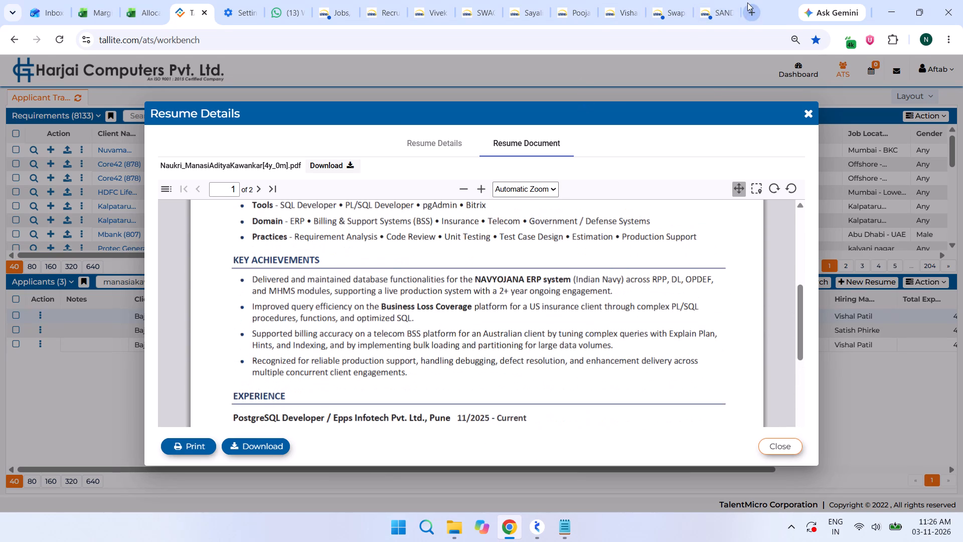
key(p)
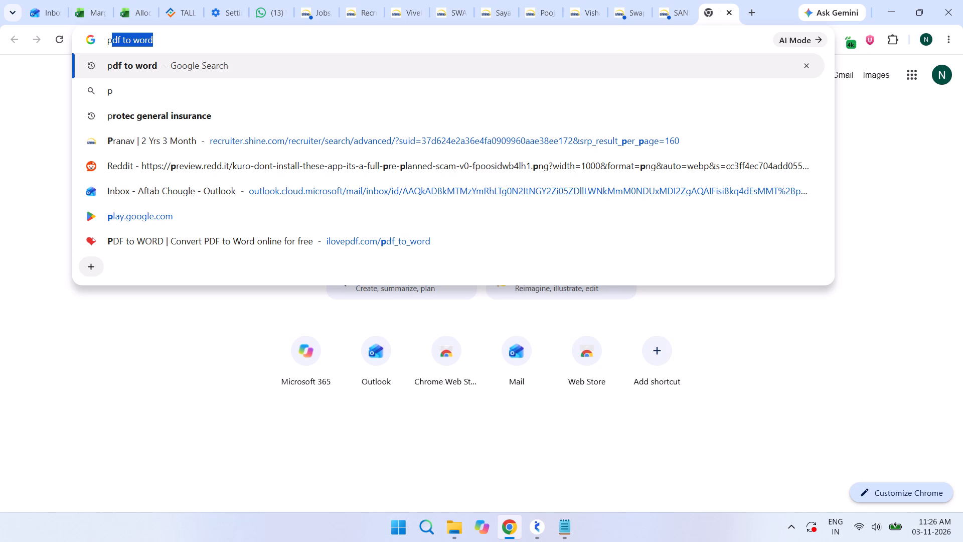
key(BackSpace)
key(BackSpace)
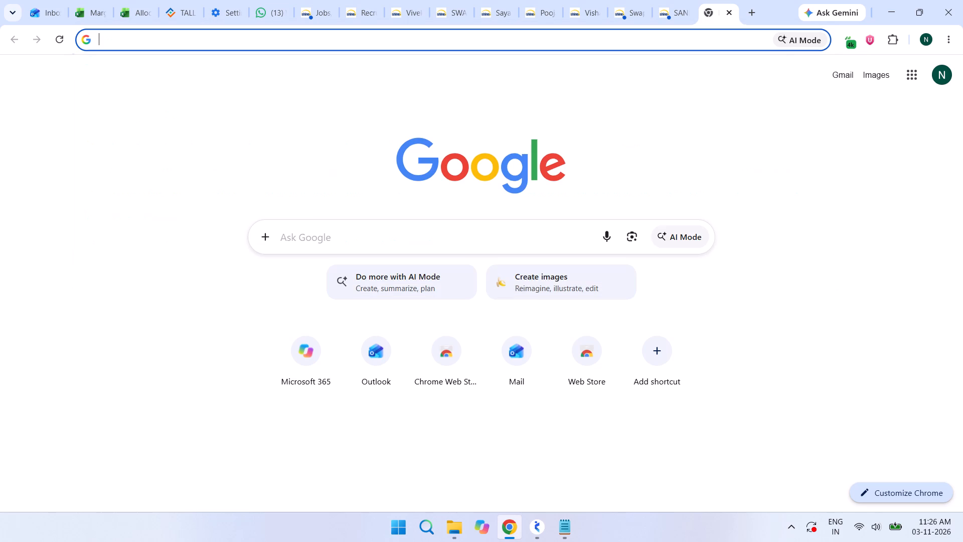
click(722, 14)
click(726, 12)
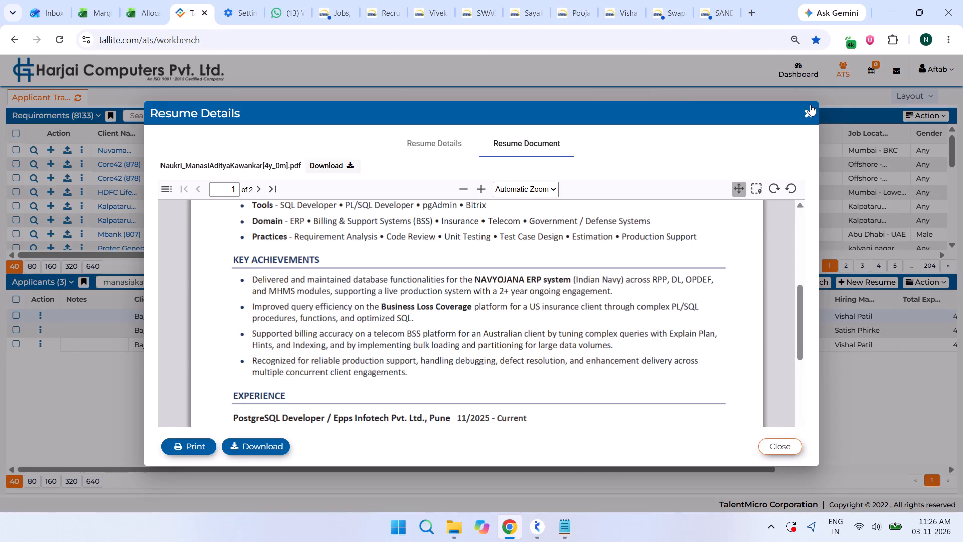
Close the applicant's resume details and return to the list of tagged applicants.
click(804, 118)
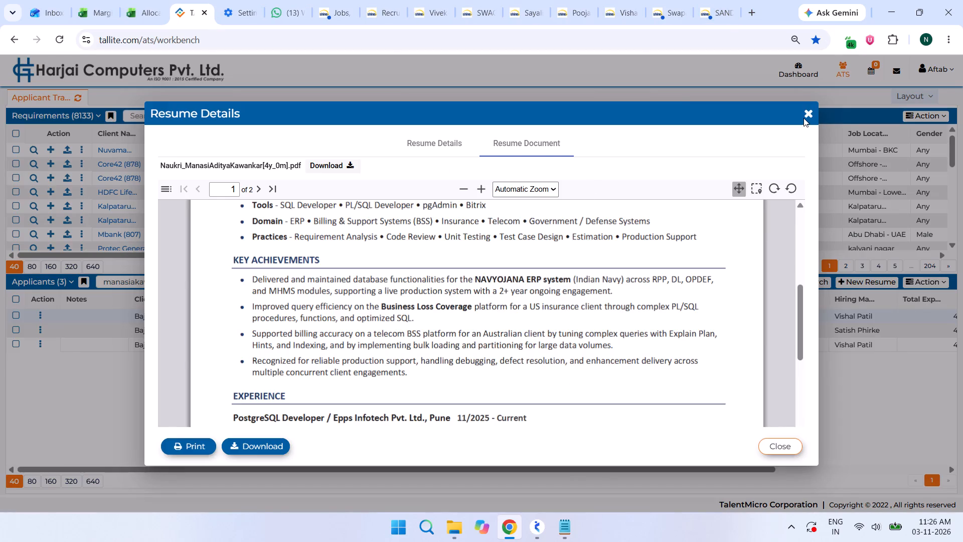
click(806, 115)
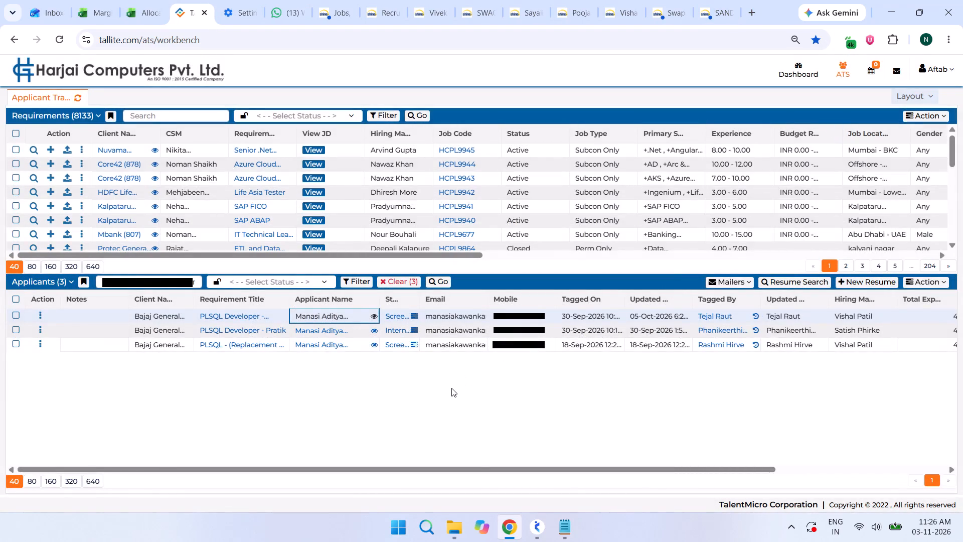
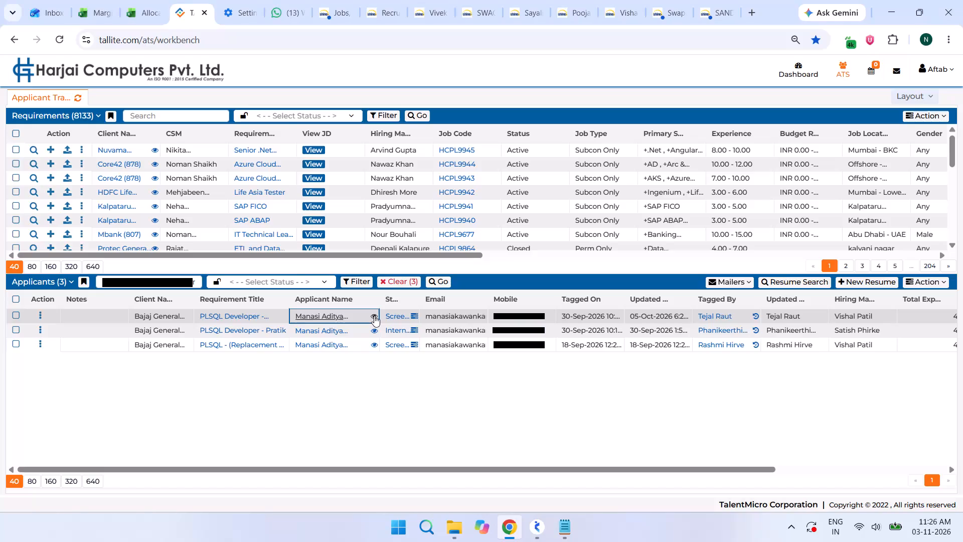
Open the resume document of the first tagged applicant in the applicants list to view it again.
click(374, 316)
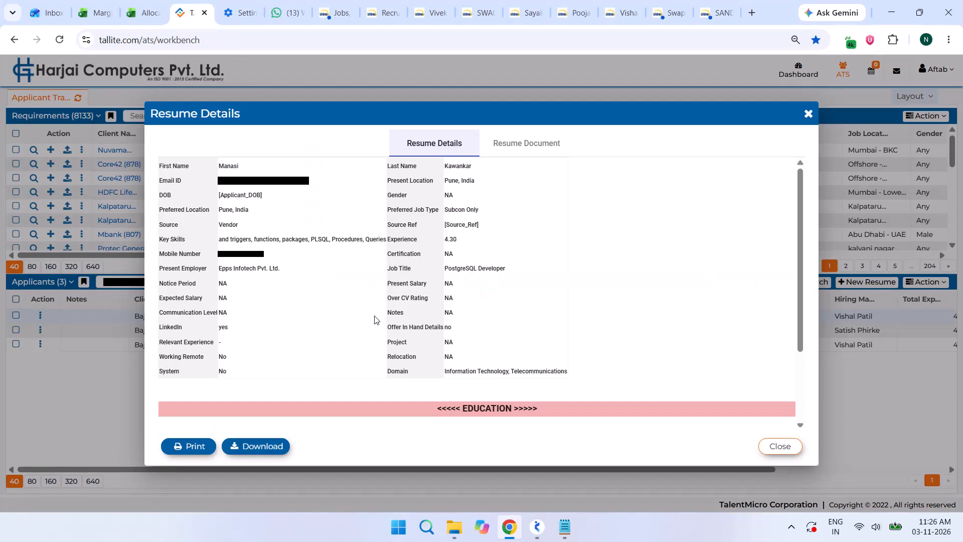
click(511, 134)
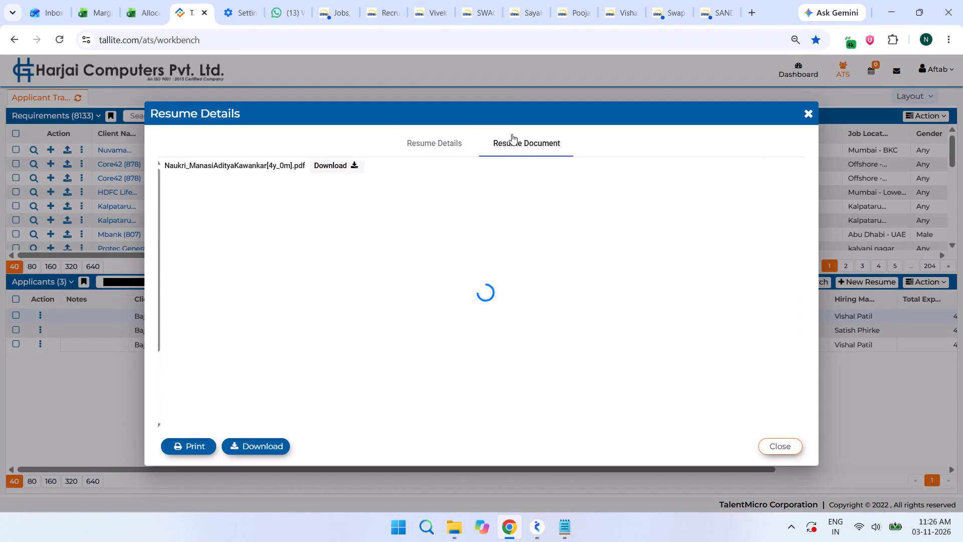
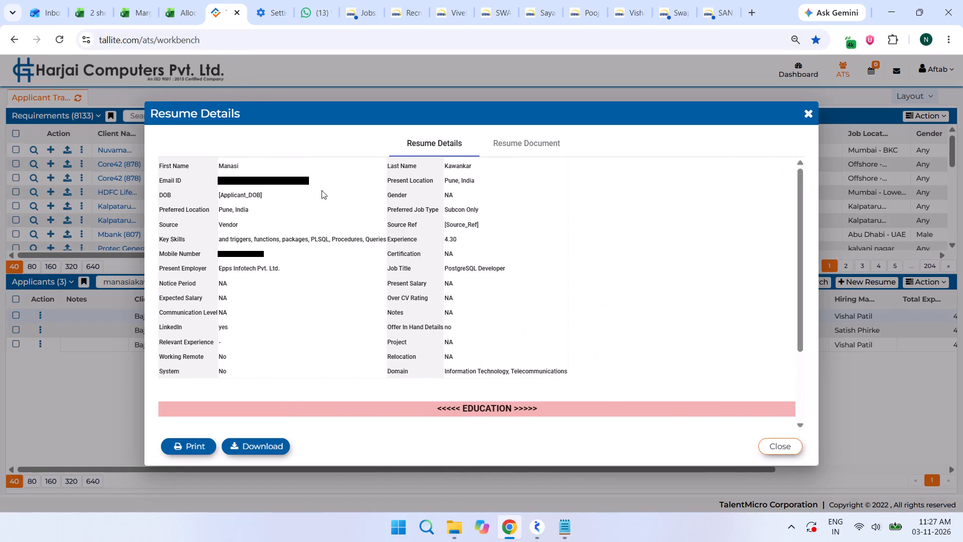
Copy the applicant's first name from the resume details.
drag(256, 166, 216, 165)
key(ctrl+c)
key(ctrl+c)
key(ctrl+c)
Look through the candidate rows of the technical panel sheet, on the 15th July Aug Sep 2026 worksheet.
click(95, 0)
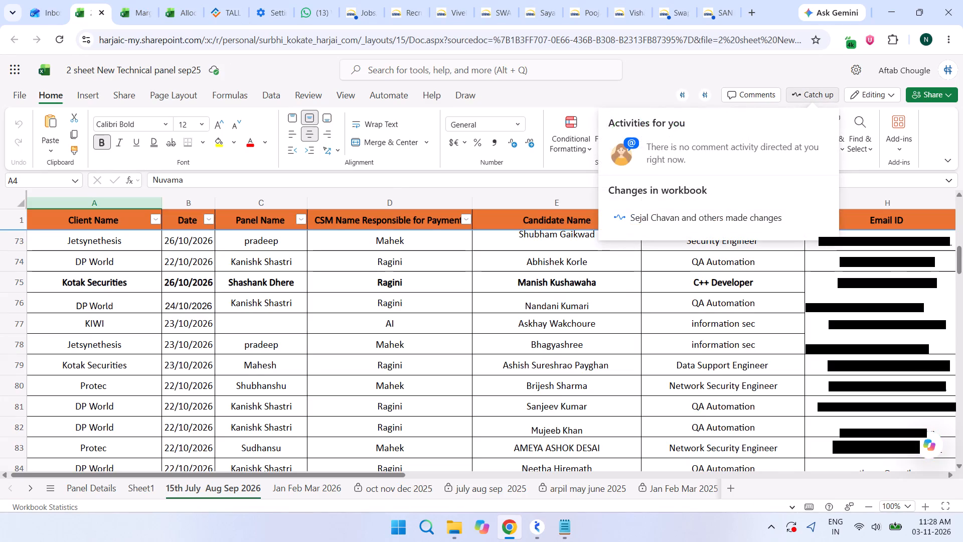
scroll(422, 288, up, 1)
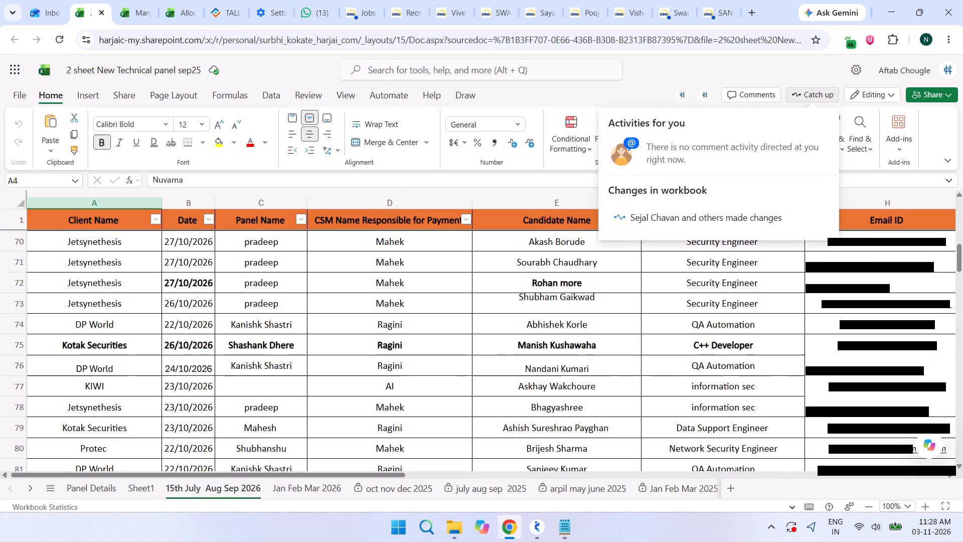
scroll(422, 288, up, 6)
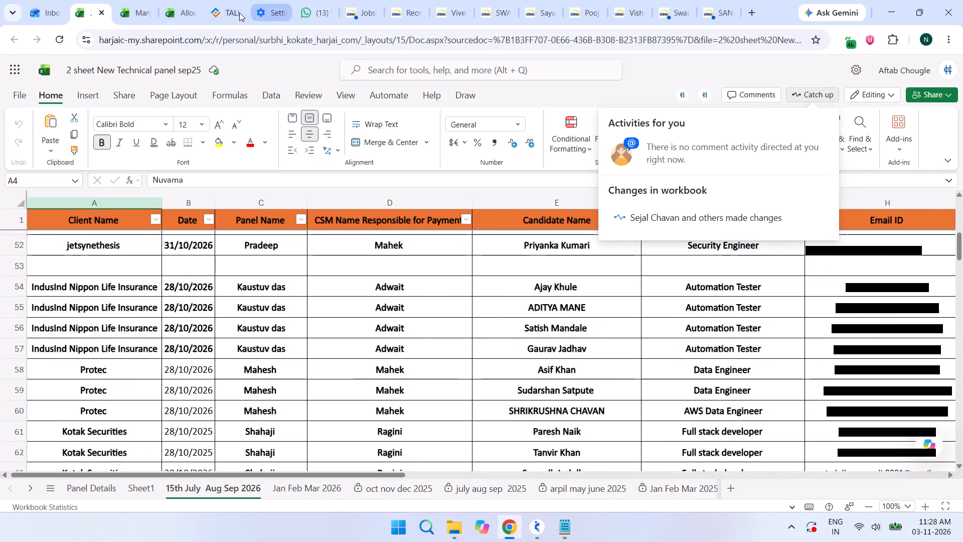
Return to the applicant's record in Tallite, review the summary, skills and experience in the resume document, and close it.
click(224, 7)
click(544, 146)
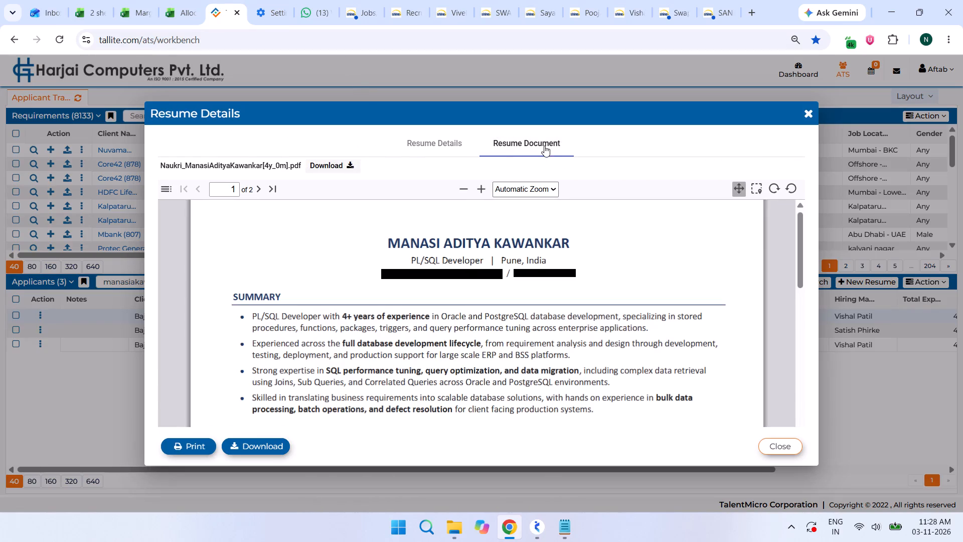
scroll(537, 279, down, 1)
scroll(537, 279, up, 1)
scroll(537, 279, down, 4)
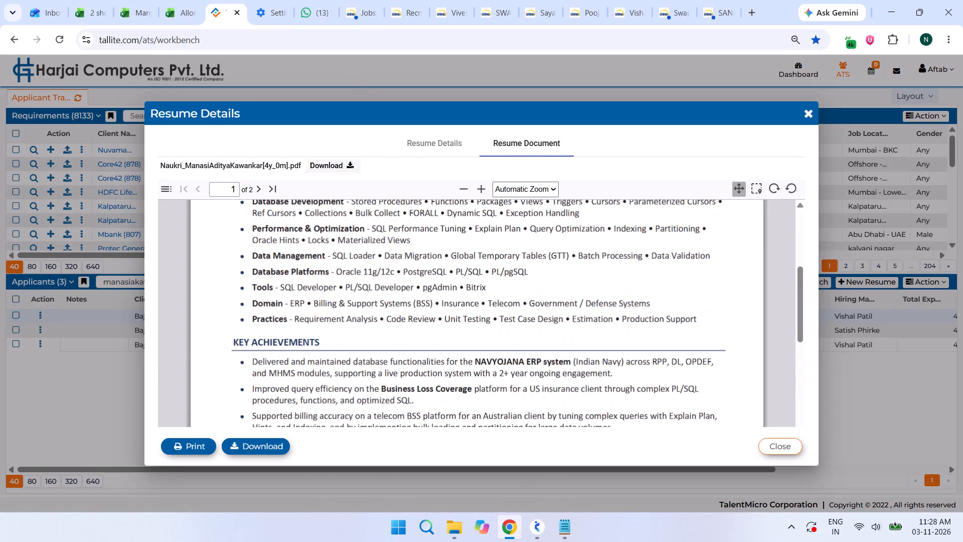
scroll(537, 279, up, 1)
scroll(537, 279, down, 5)
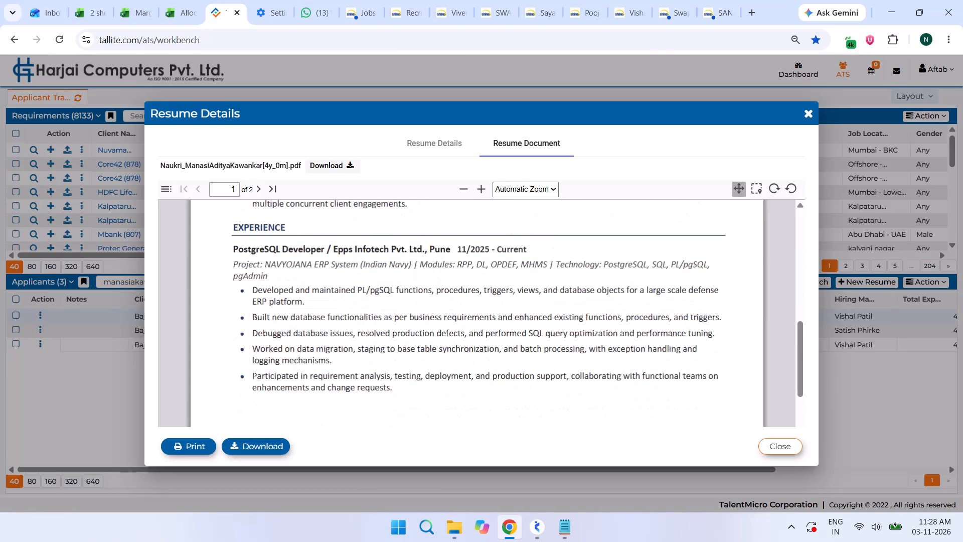
scroll(537, 279, up, 6)
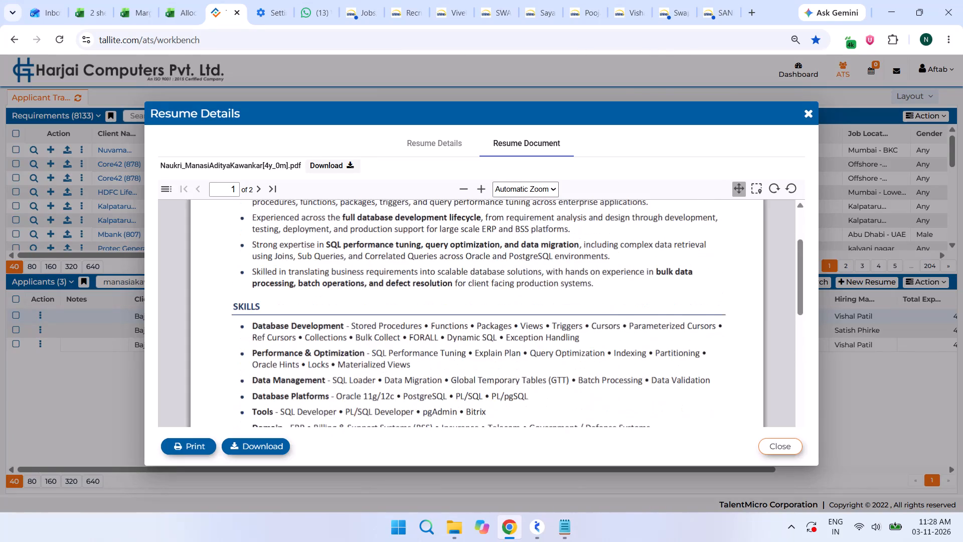
scroll(537, 279, up, 3)
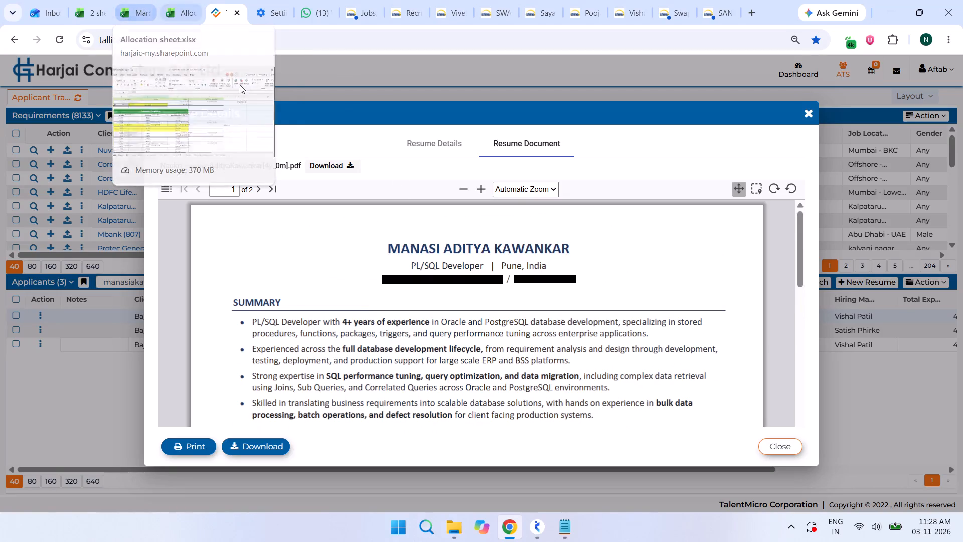
drag(118, 394, 123, 391)
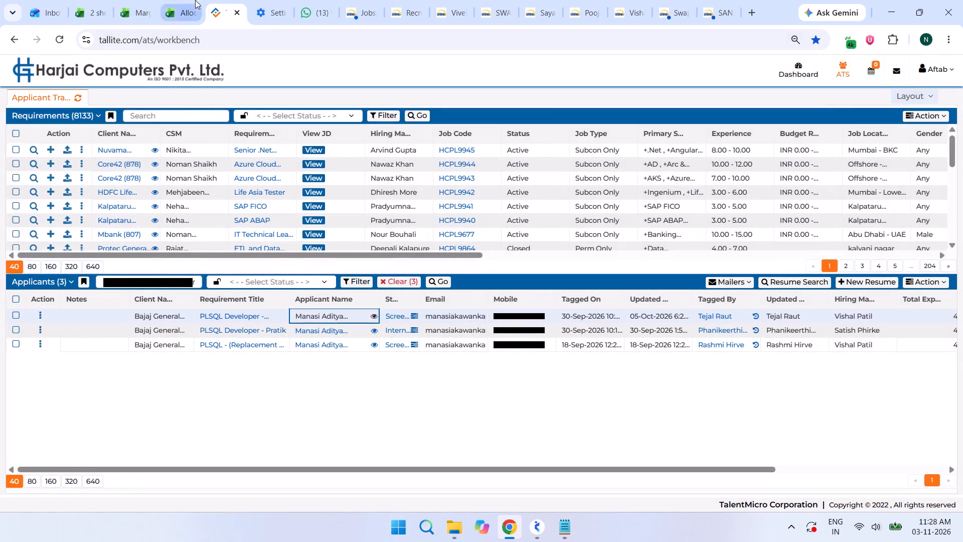
Search the technical panel sheet for the copied first name, "Manasi".
click(176, 0)
click(132, 0)
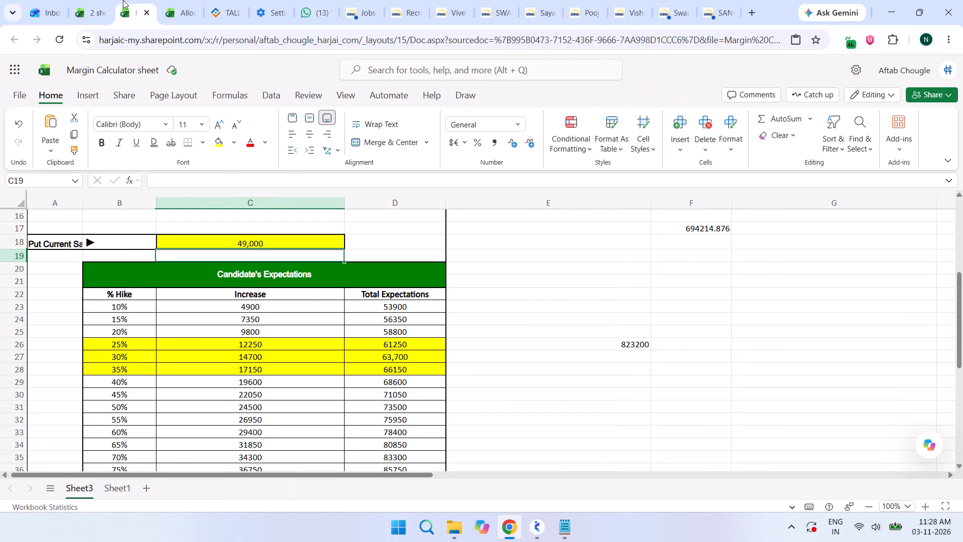
click(96, 0)
key(ctrl+f)
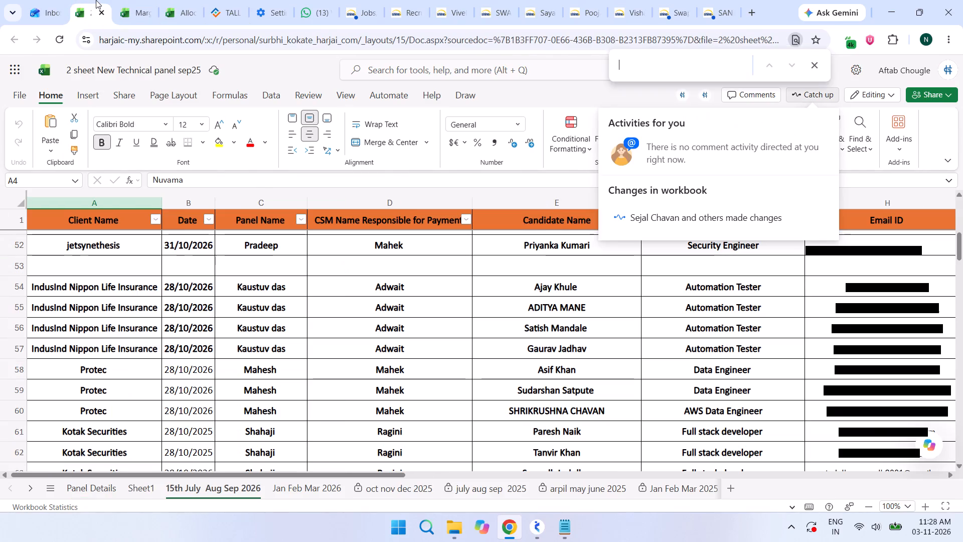
key(ctrl+v)
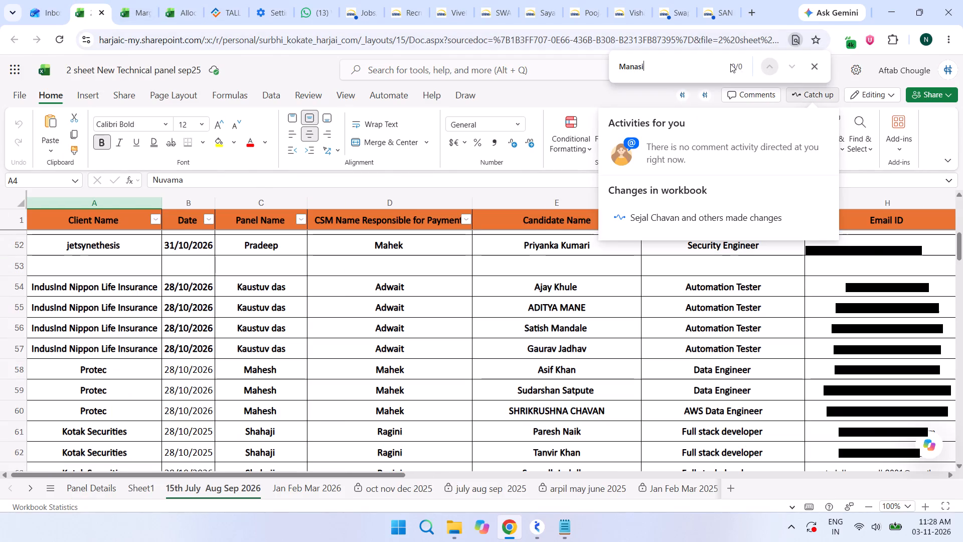
click(792, 71)
Replace the search term with the alternative spelling "Mansi" in the technical panel sheet.
drag(712, 60, 638, 57)
click(636, 57)
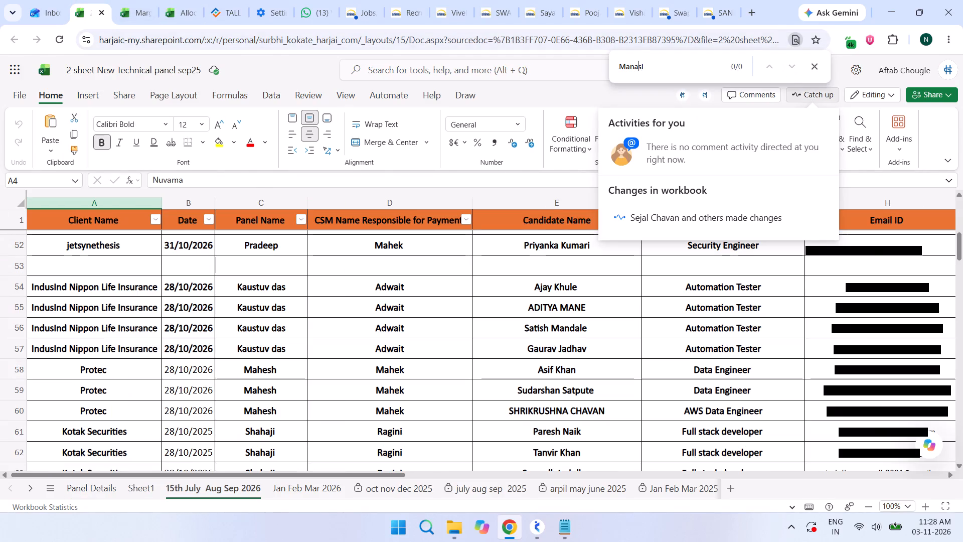
double_click(643, 62)
key(BackSpace)
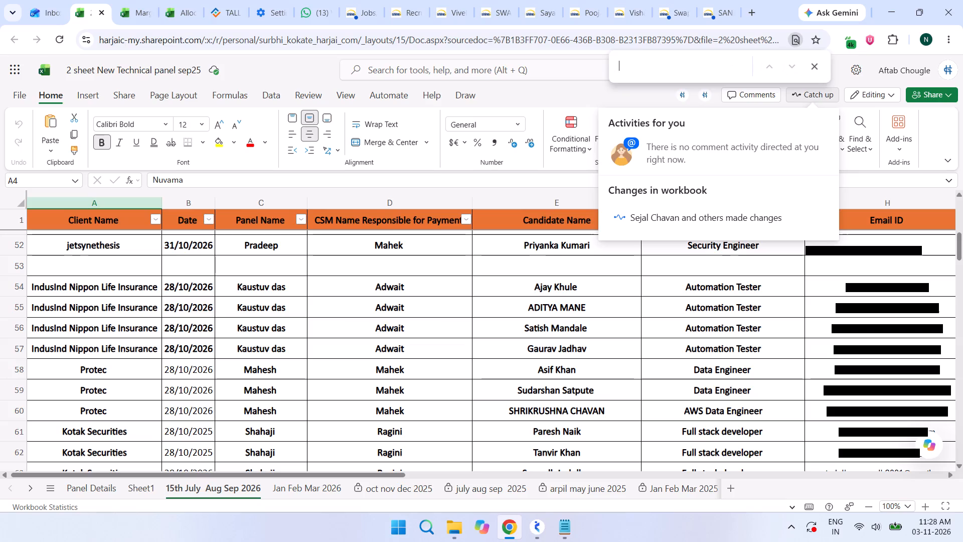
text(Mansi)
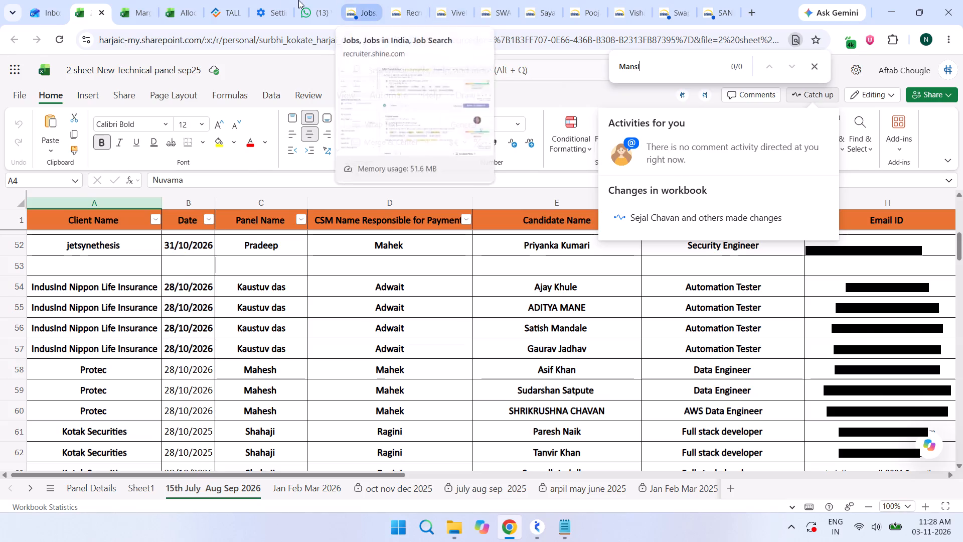
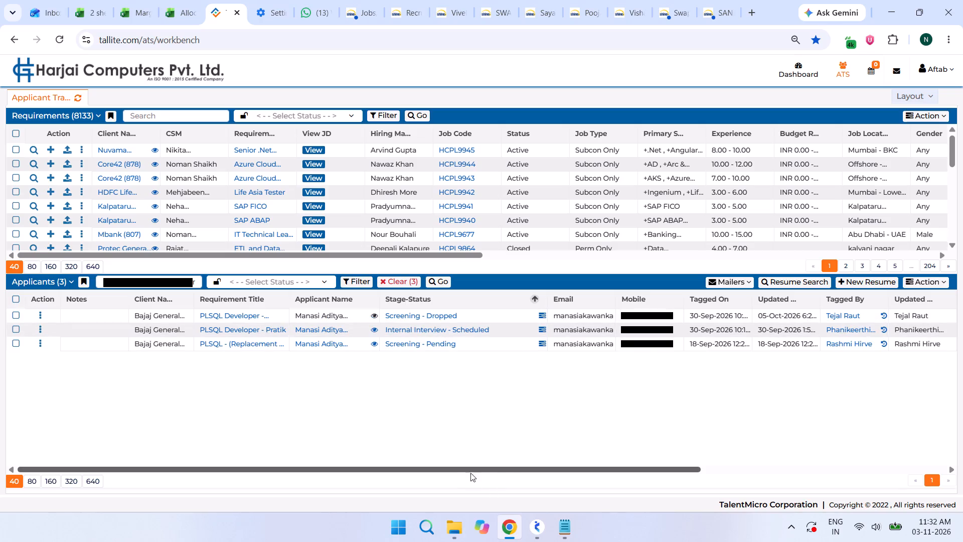
Check the applicant's tagging records and widen the Requirement Title column of the applicants list to show the full titles.
drag(464, 466, 660, 449)
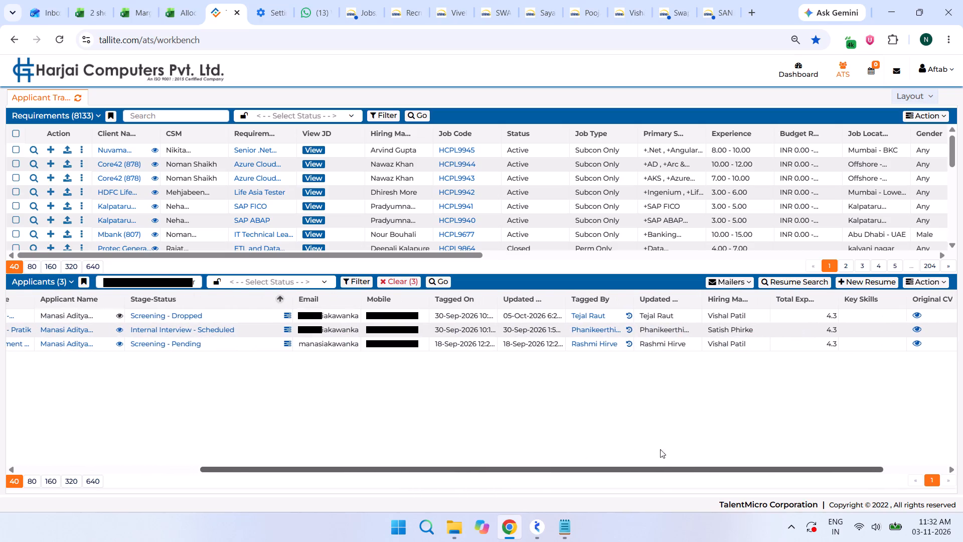
drag(660, 449, 278, 496)
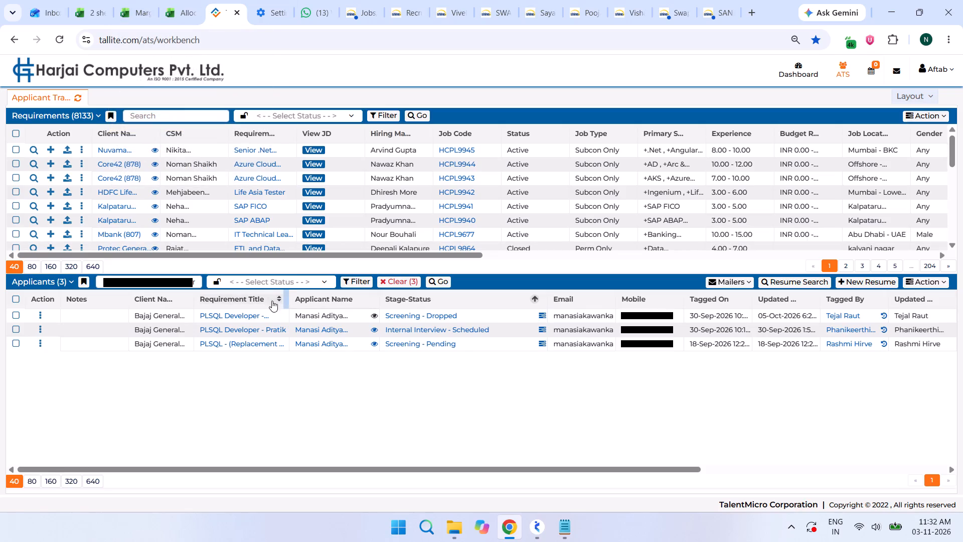
drag(283, 303, 319, 311)
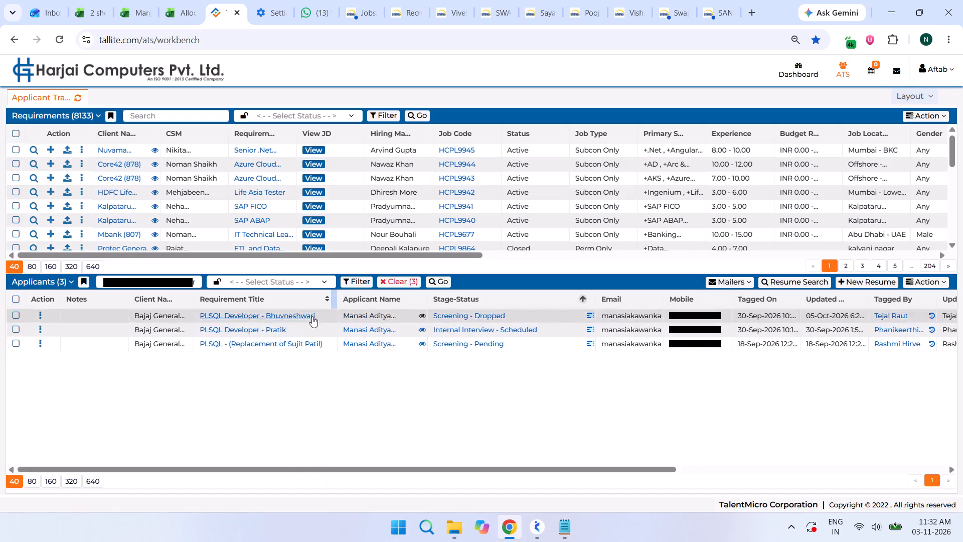
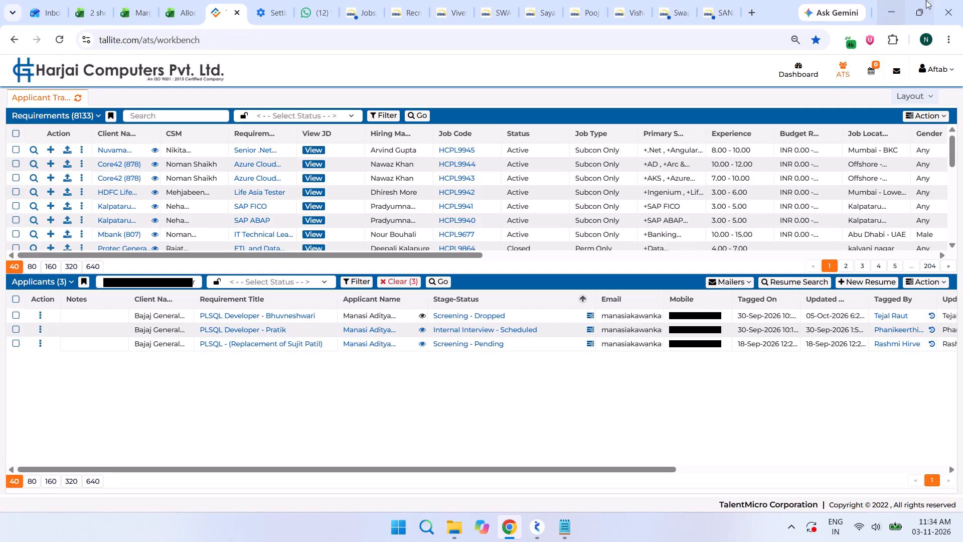
Switch to the Notepad candidate notes and add the line "Married kid 5 years" below "offer no".
click(570, 527)
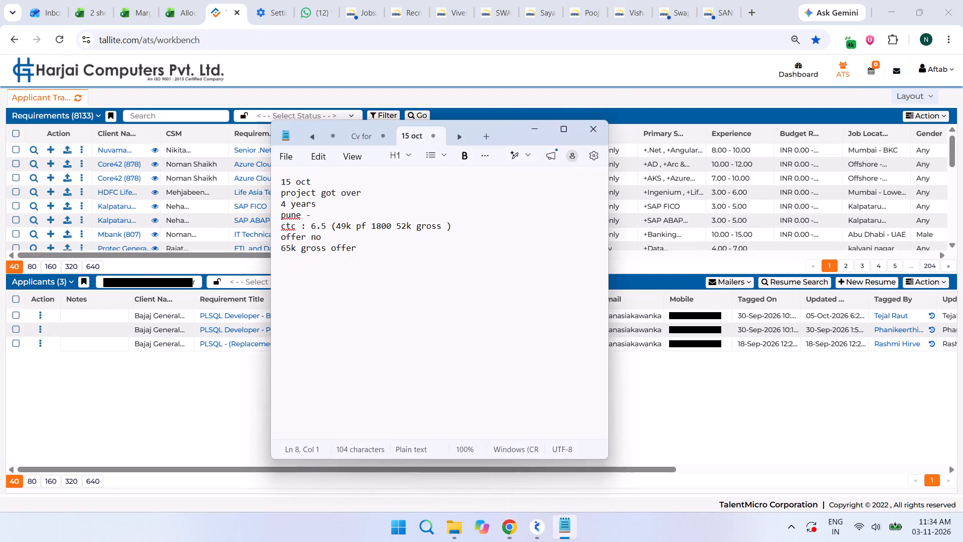
click(331, 235)
key(Return)
text(Married)
key(space)
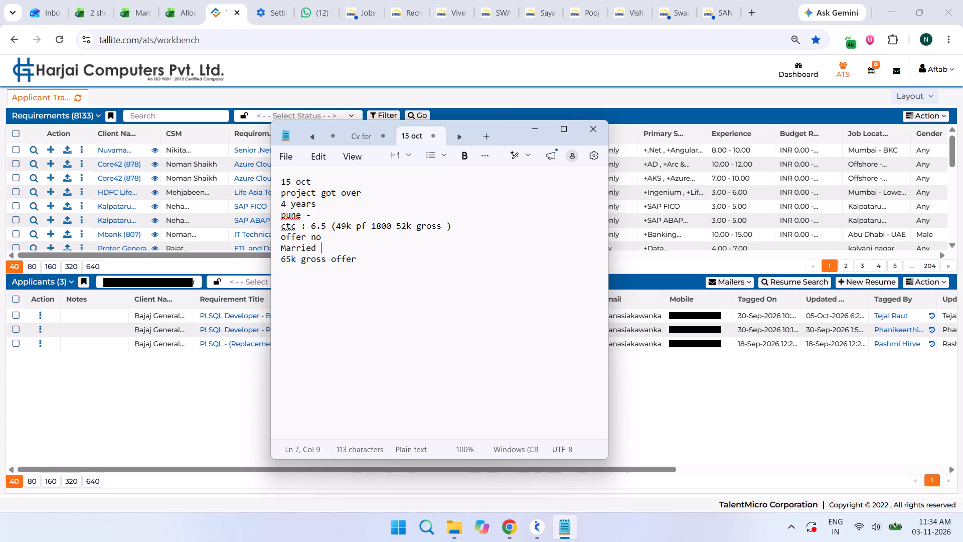
text(kdi)
key(space)
key(BackSpace)
key(BackSpace)
key(BackSpace)
text(id 5 years)
key(space)
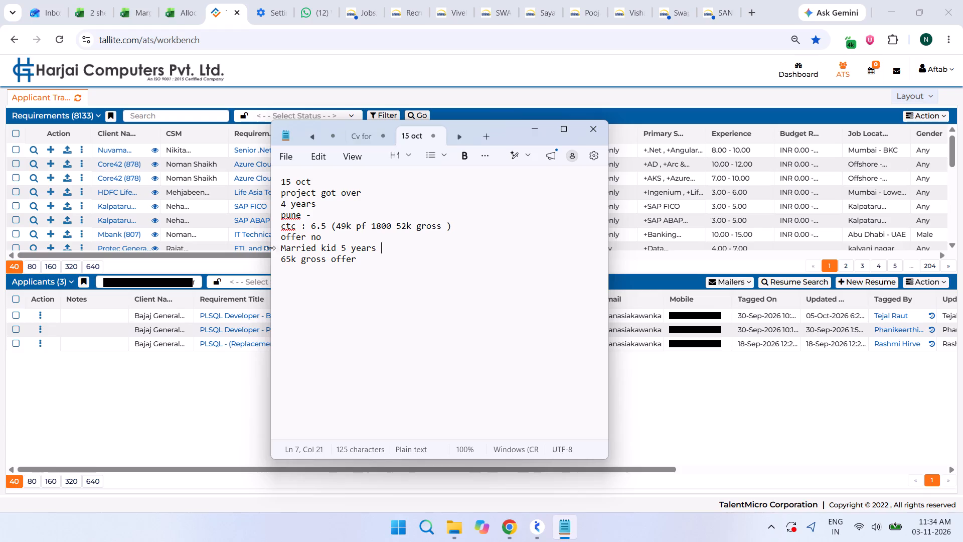
Reword the marital status line of the notes as "Married (5 years old)".
drag(335, 245, 323, 252)
key(BackSpace)
key(Delete)
key(BackSpace)
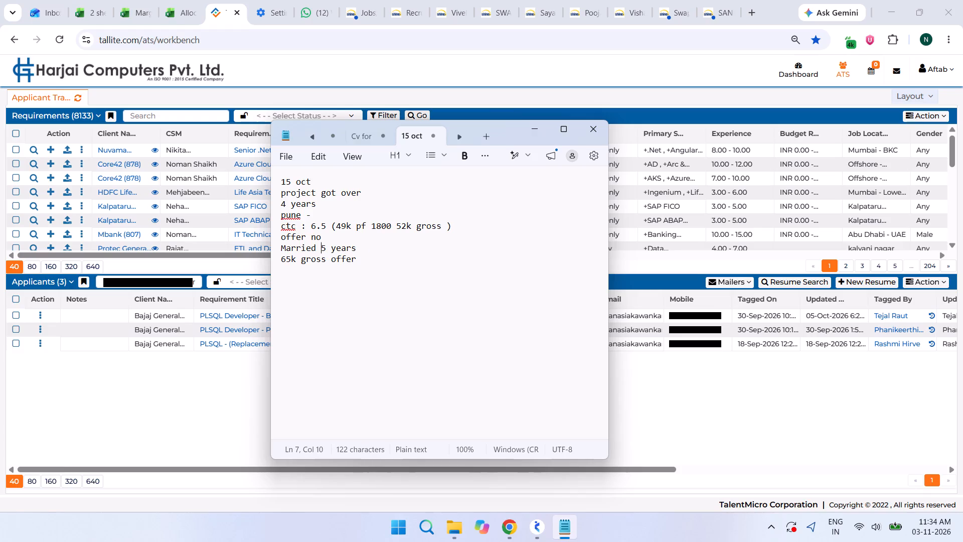
key(shift+parenleft)
key(Right)
key(Right)
key(Right)
key(Right)
key(Right)
key(Right)
key(Right)
key(Right)
key(BackSpace)
text(ol)
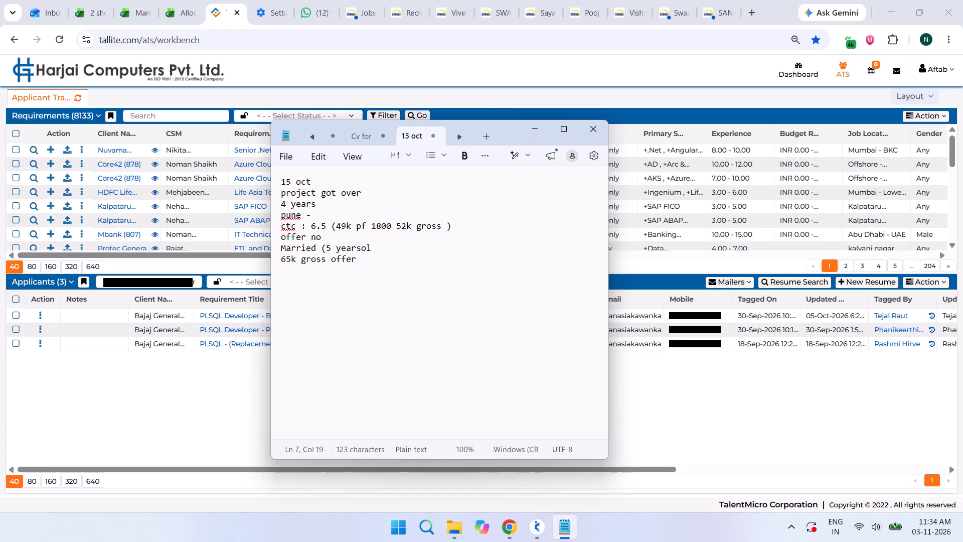
key(Left)
key(Left)
key(space)
key(Right)
key(Right)
text(d))
Label the "15 oct" line at the start of the notes with the prefix "LWD :".
click(280, 182)
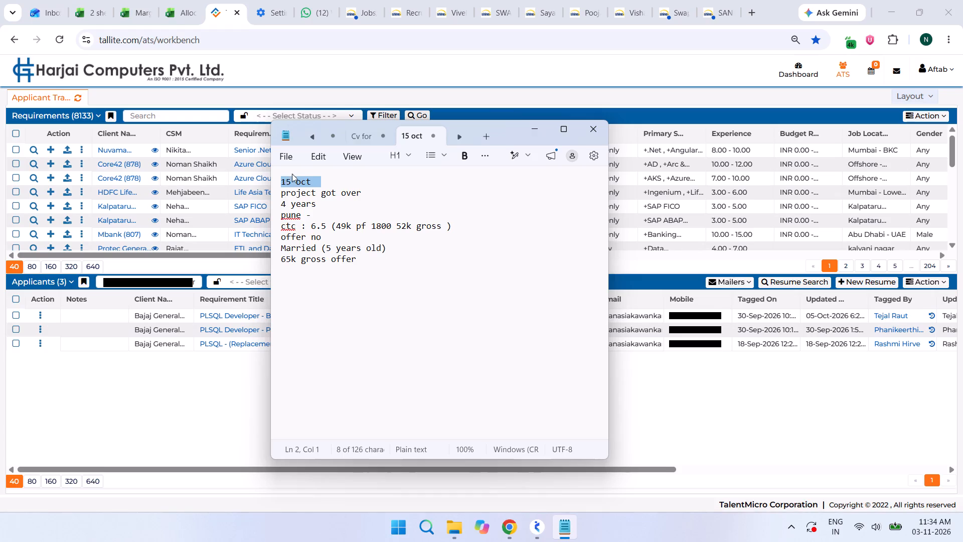
click(292, 173)
click(294, 172)
click(282, 181)
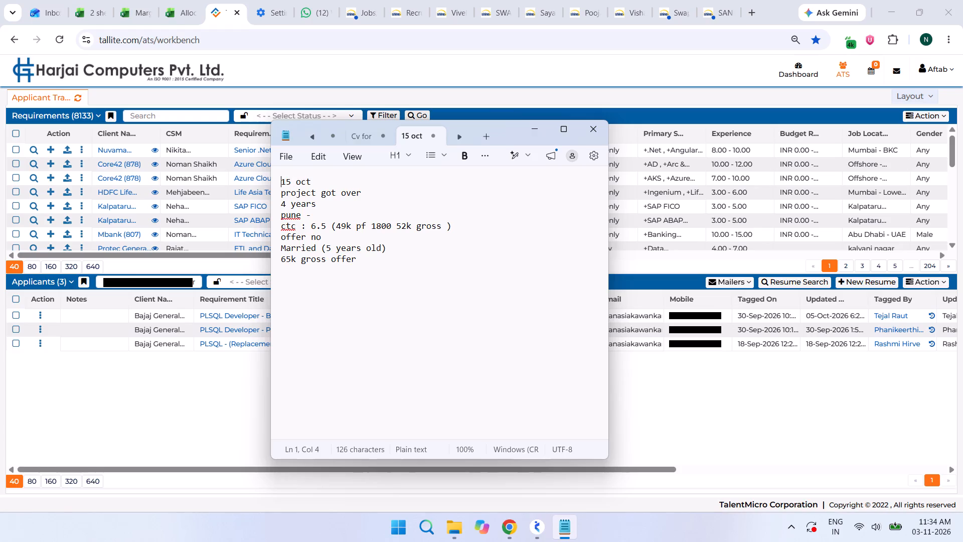
text(LEE)
key(shift+BackSpace)
key(shift+BackSpace)
text(WD :)
key(space)
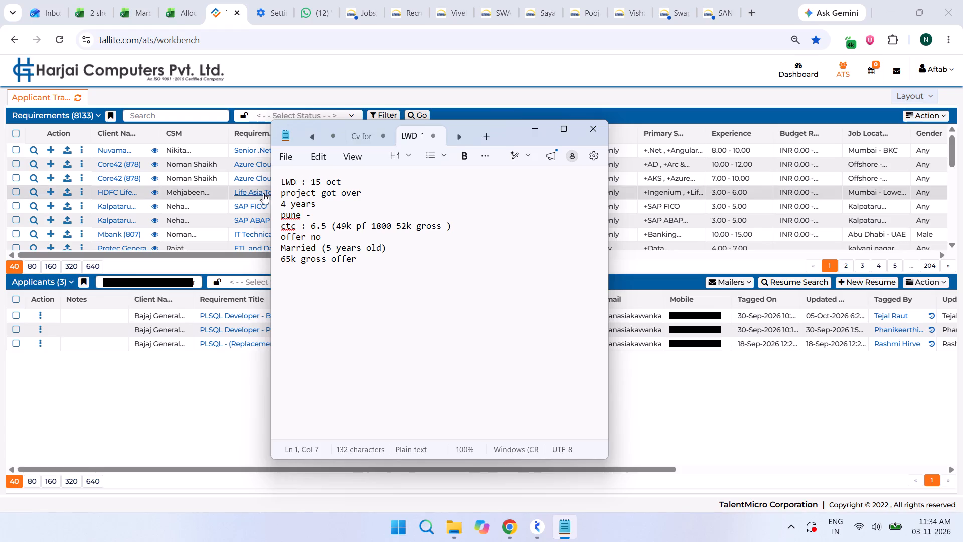
Add the prefix "Reason :" to the "project got over" line.
click(282, 196)
text(Reason)
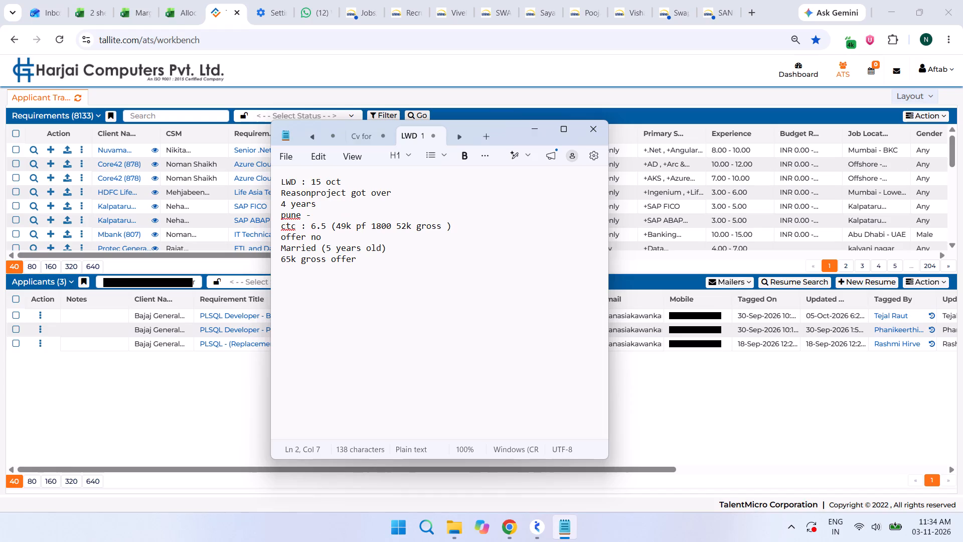
key(space)
text(:)
key(space)
key(Left)
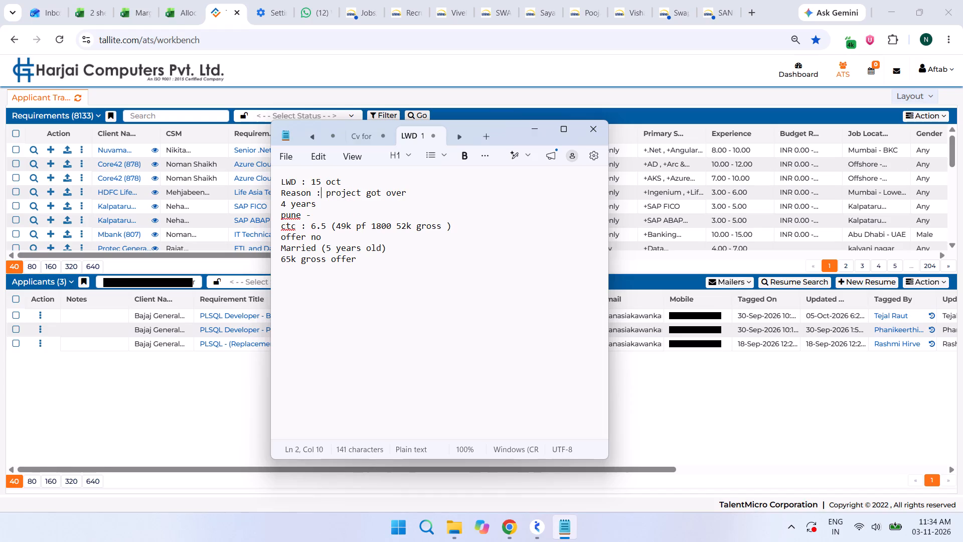
Add the prefix "Total Years :" to the "4 years" line.
click(280, 205)
click(284, 201)
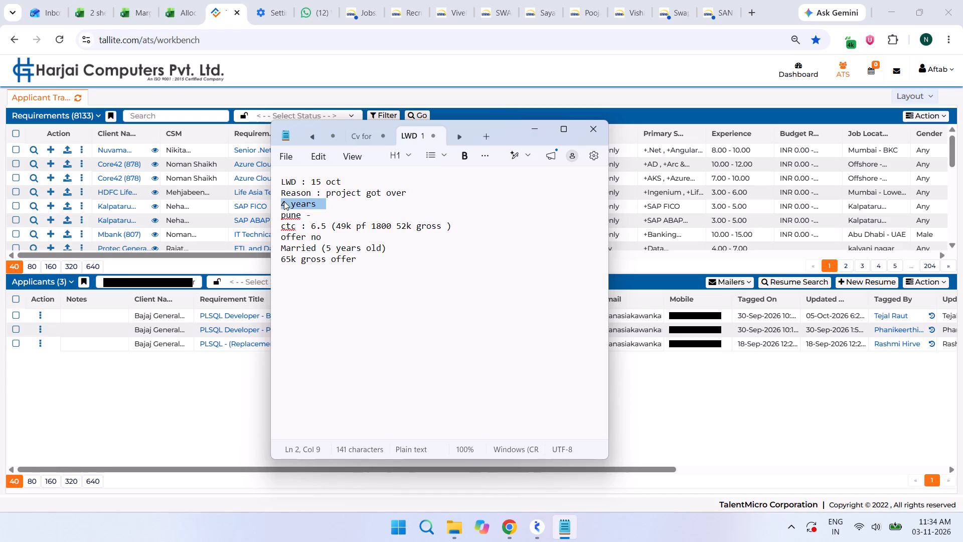
click(279, 204)
click(285, 201)
key(Left)
text(Total Years)
key(space)
text(:)
key(space)
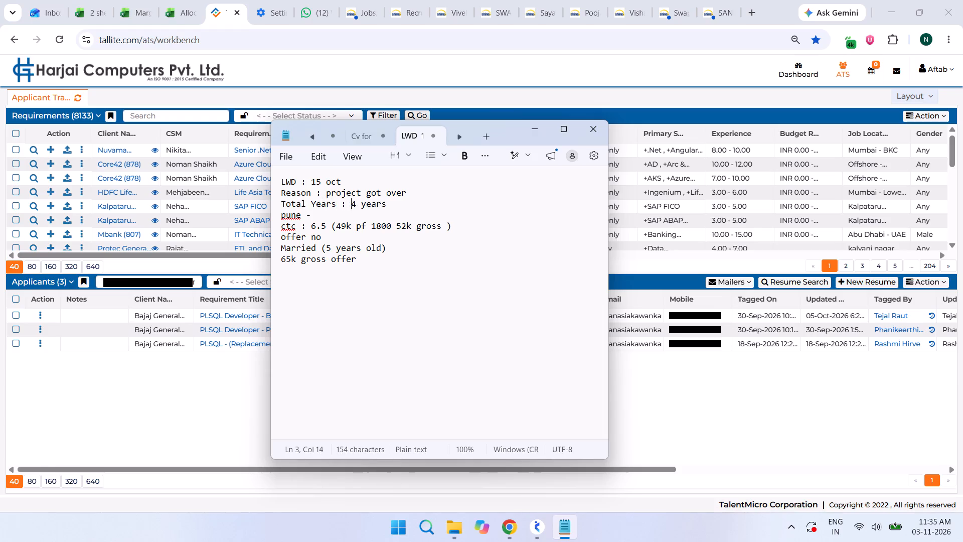
Add the lines "rev : 4 years" and "PLSQL : 4 years" below the Total Years line.
click(394, 208)
key(Return)
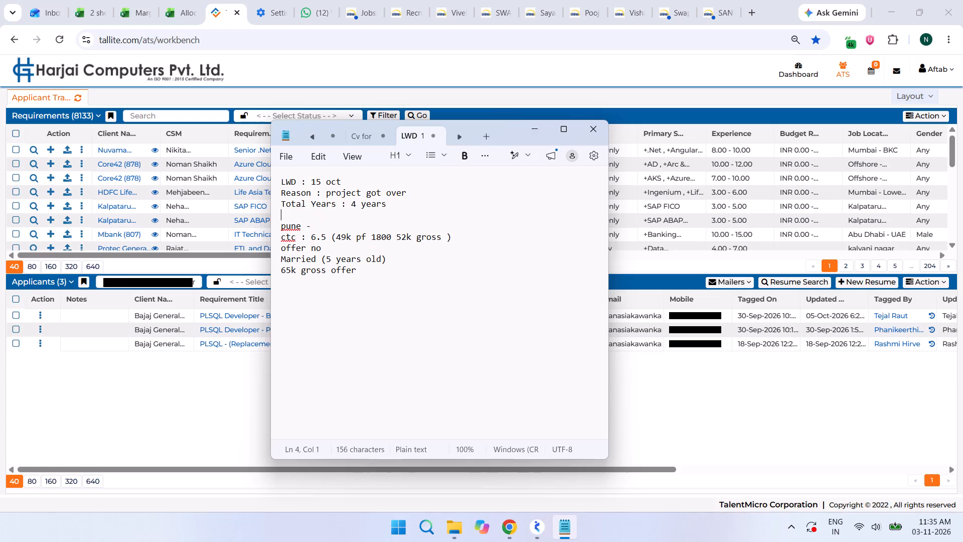
key(e)
key(BackSpace)
text(rev)
key(space)
text(:)
key(space)
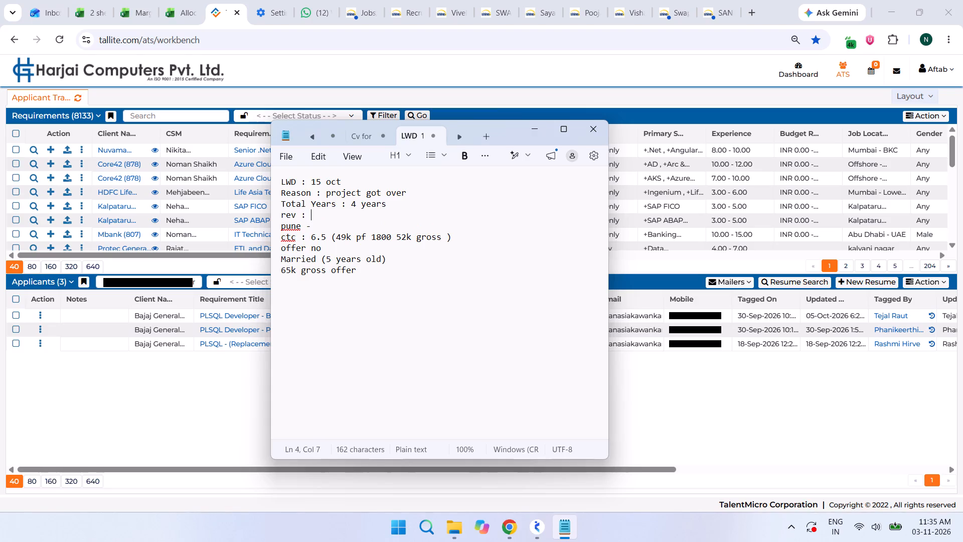
text(4 years)
key(space)
key(Return)
text(PLSQL : 4 years)
key(space)
Replace the "pune -" line with a "Current location : Pune" line directly below the Reason line.
drag(336, 238, 328, 238)
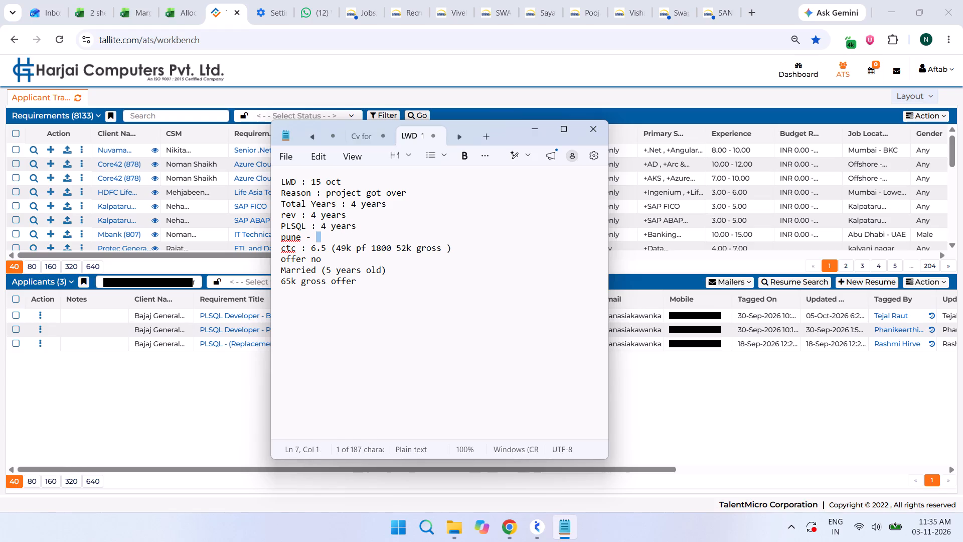
drag(328, 238, 276, 233)
key(ctrl+x)
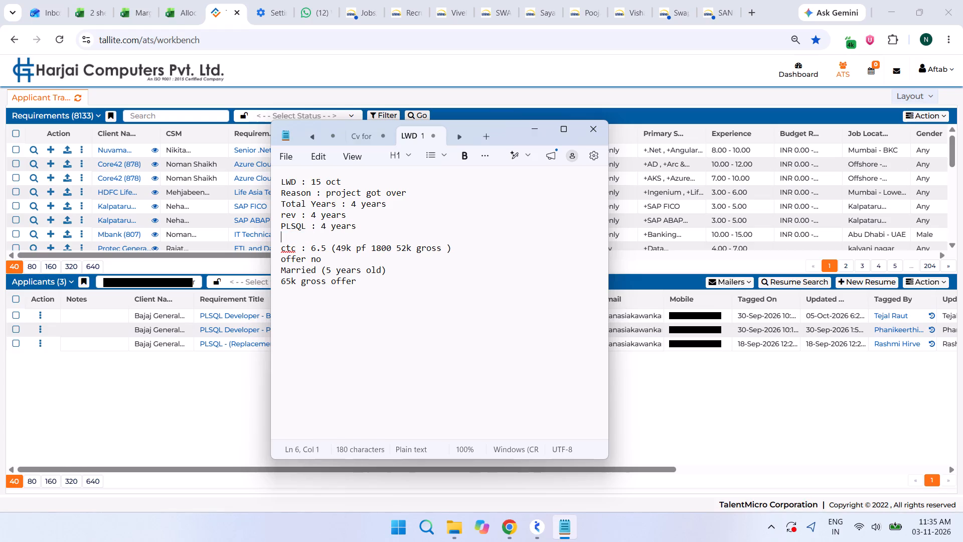
key(BackSpace)
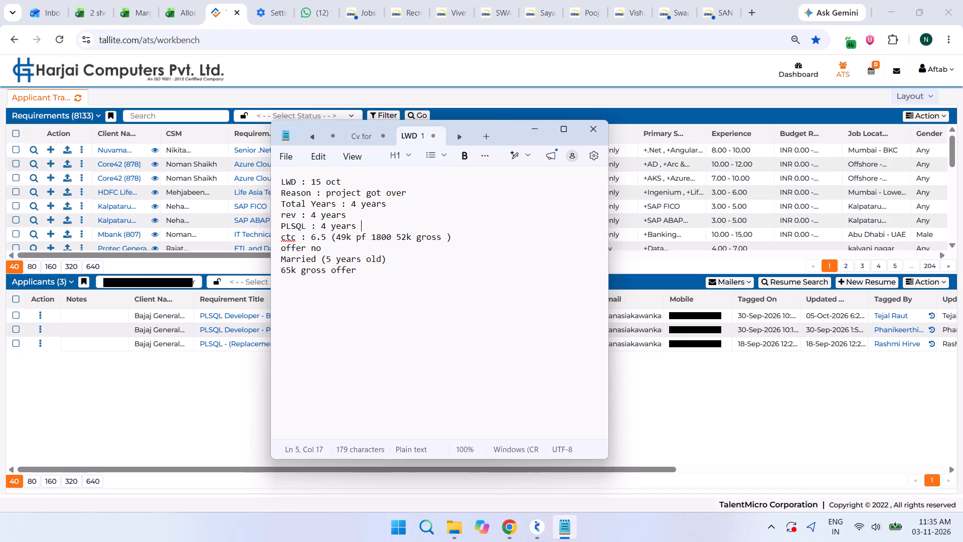
click(407, 189)
key(Return)
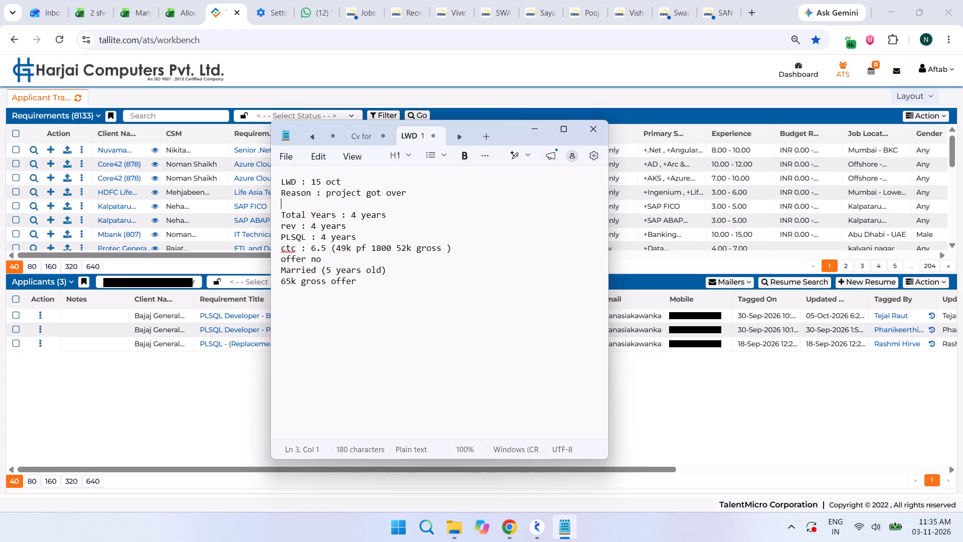
text(Current location)
key(space)
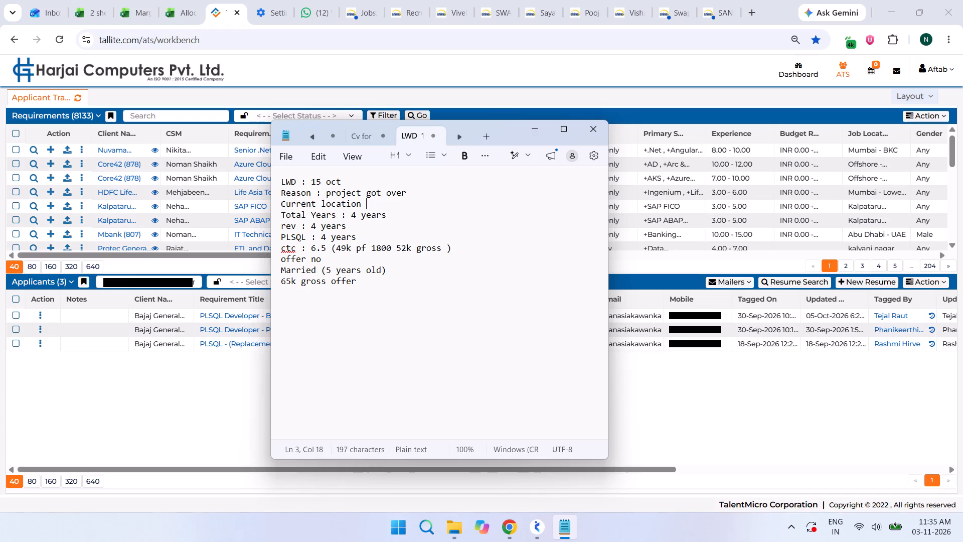
text(: Pune)
key(space)
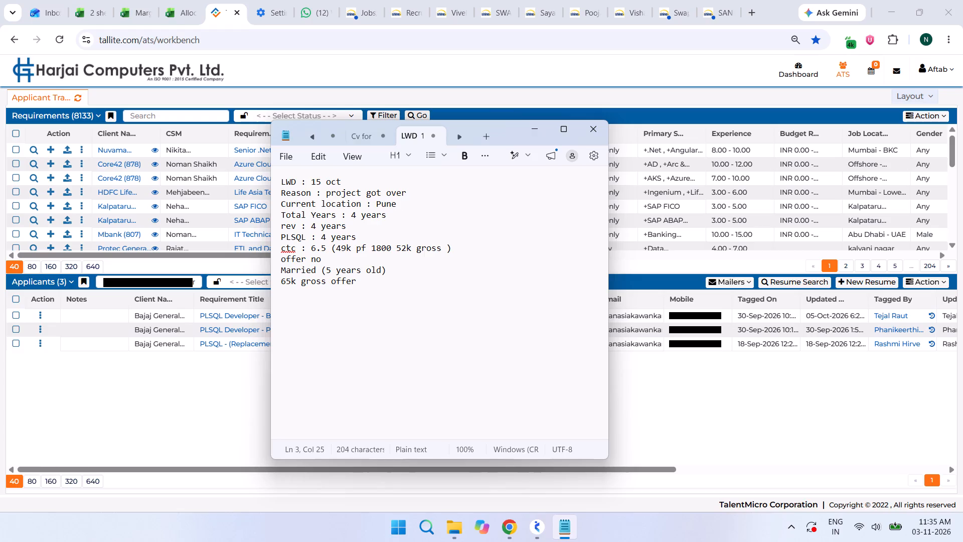
Move the "65k gross offer" line directly below the ctc line and reword it as "65k gross offered".
drag(360, 282, 348, 282)
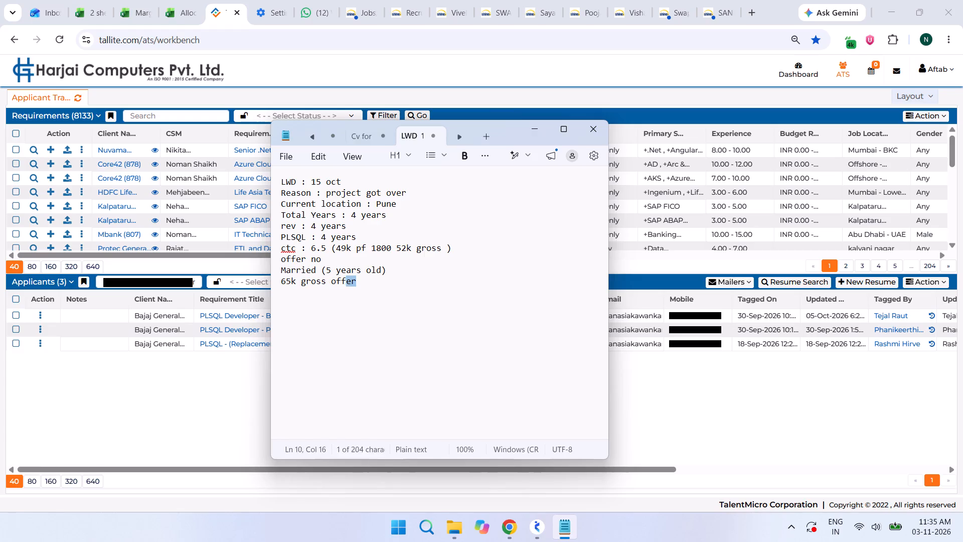
drag(348, 282, 282, 282)
key(ctrl+x)
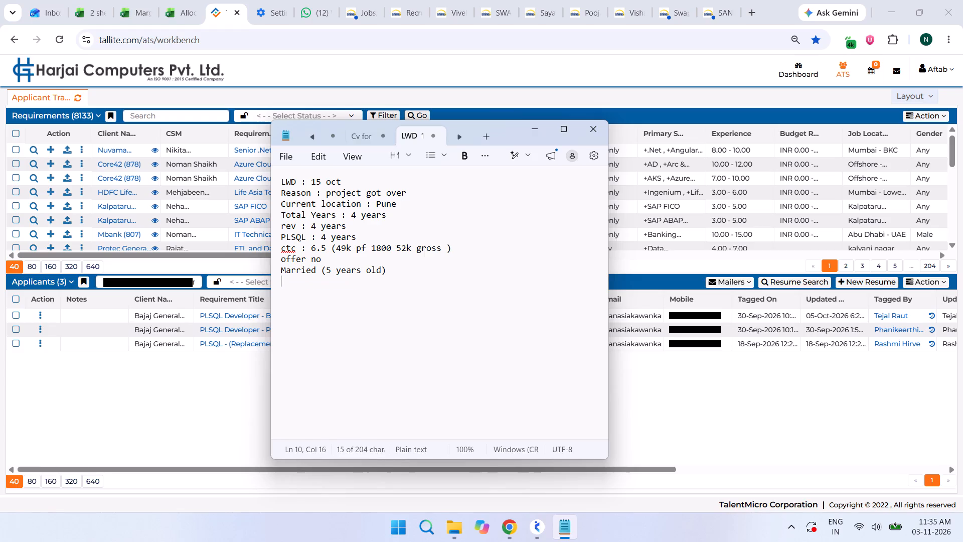
click(448, 246)
click(456, 246)
key(Return)
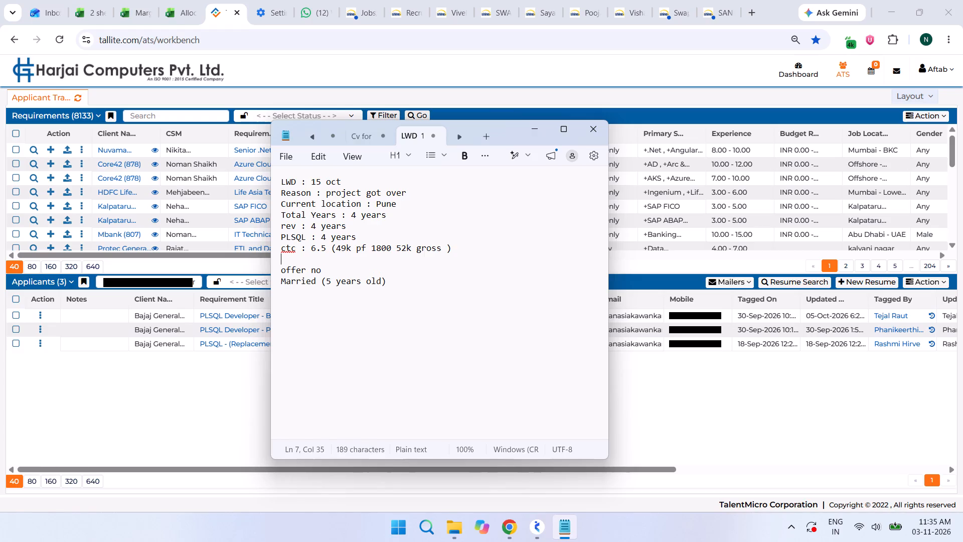
key(ctrl+v)
text(ed)
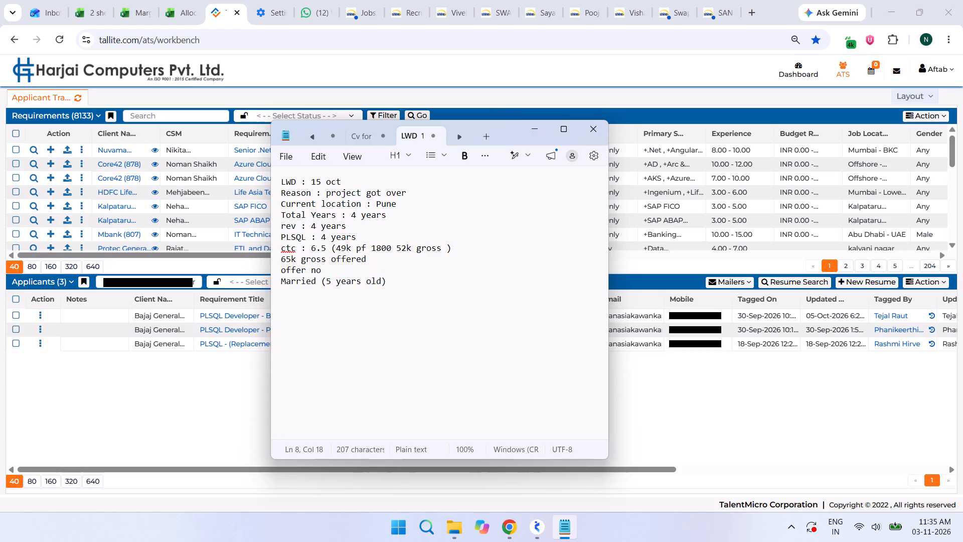
Move the "offer no" line directly below the Current location line.
drag(359, 270, 277, 269)
key(ctrl+x)
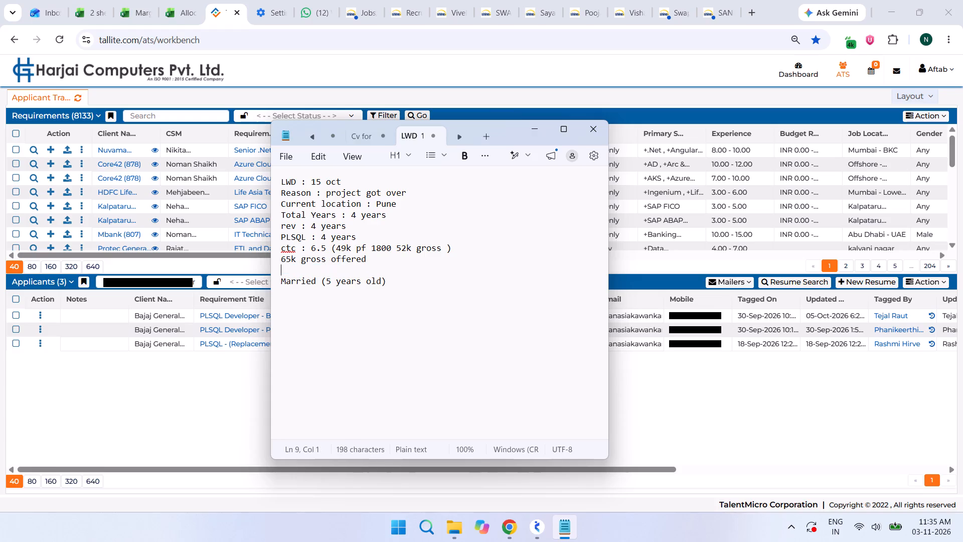
key(ctrl+x)
key(BackSpace)
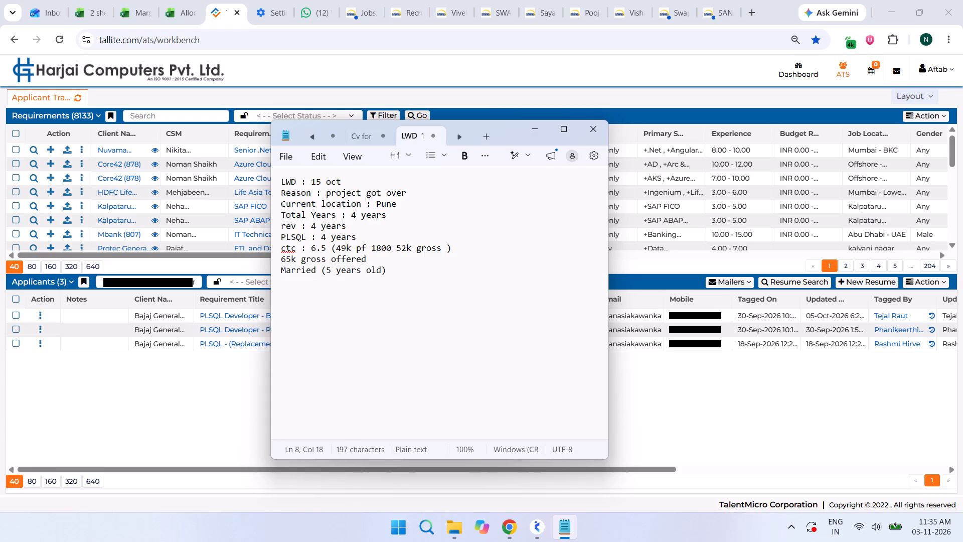
click(401, 206)
key(Return)
key(ctrl+v)
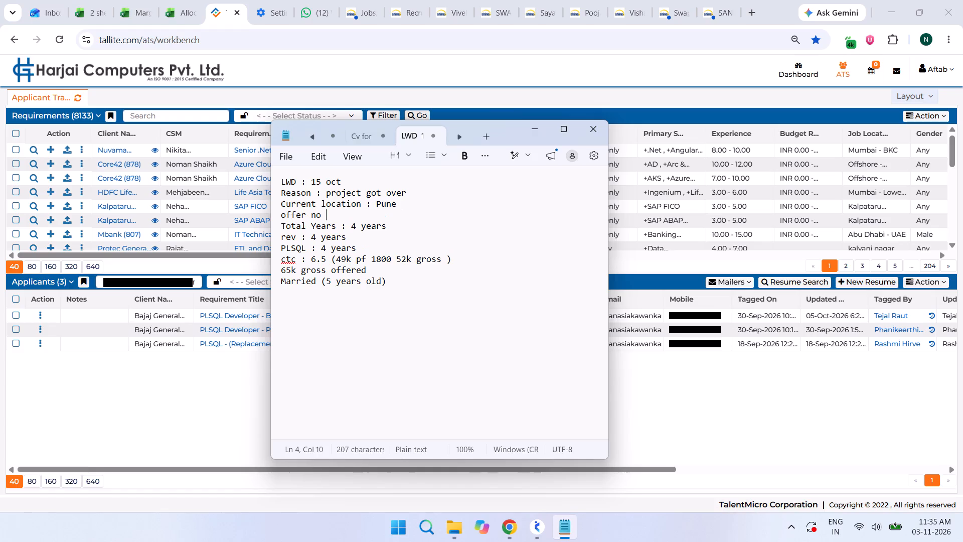
Add a colon to the offer line so it reads "offer : no".
click(307, 214)
key(space)
text(:)
Add a "Selling Point :" line below the Married line at the end of the notes.
click(428, 288)
text(Selling Pjin)
key(BackSpace)
key(BackSpace)
key(BackSpace)
text(oinr)
key(space)
key(BackSpace)
key(BackSpace)
text(t :)
key(space)
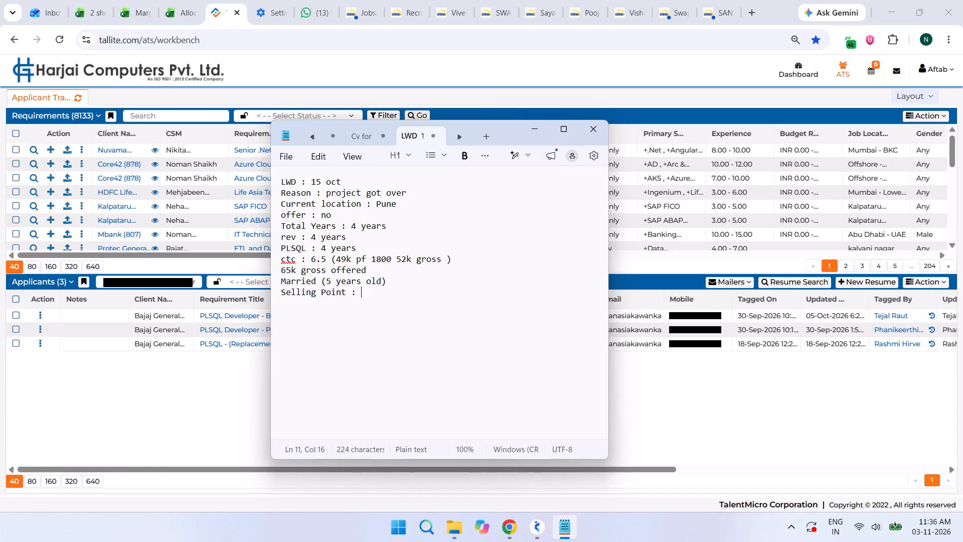
Switch to Tallite in Chrome and search the requirements list for job code 8787.
click(124, 437)
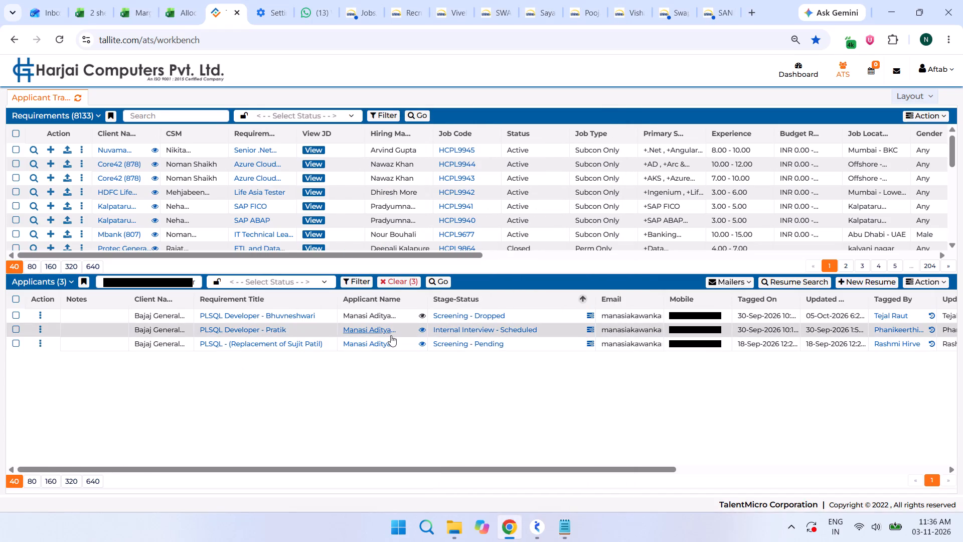
drag(491, 467, 677, 465)
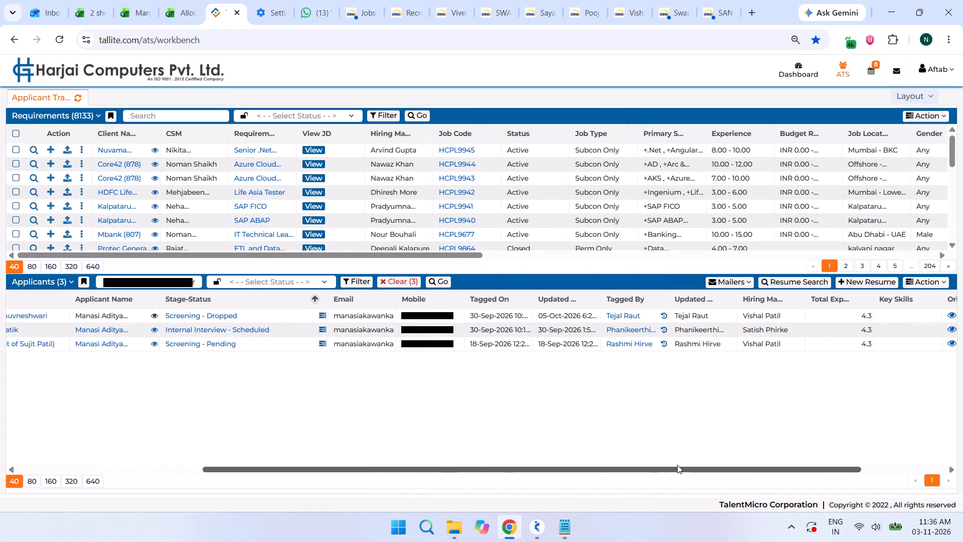
drag(677, 465, 154, 430)
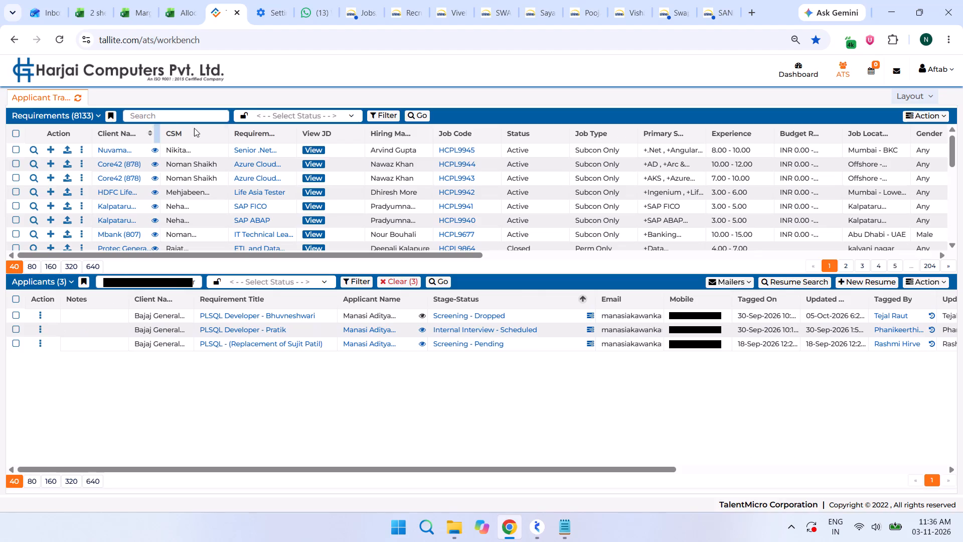
click(208, 112)
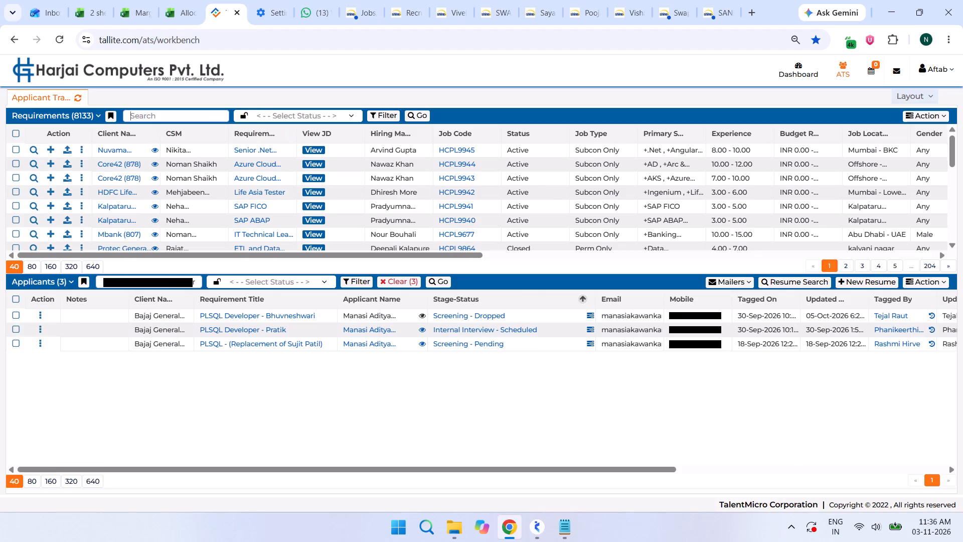
text(8787)
key(Return)
key(backslash)
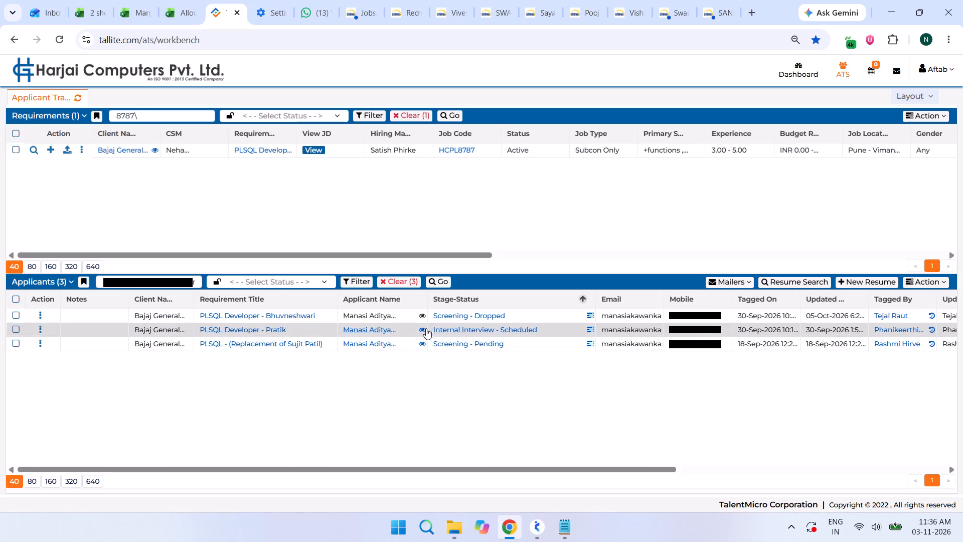
Download the resume document from the applicant record with status Screening - Dropped and open it in Adobe Acrobat.
click(421, 315)
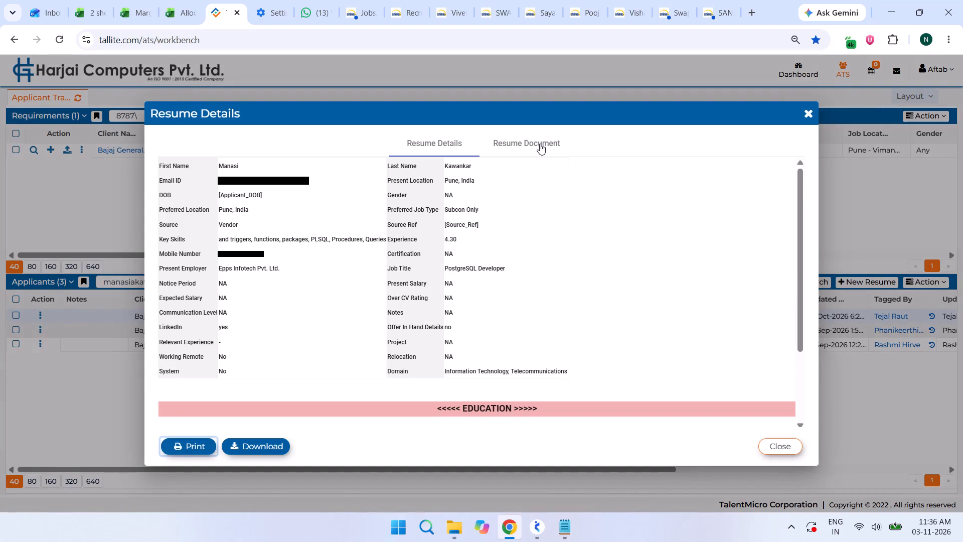
click(540, 144)
click(337, 164)
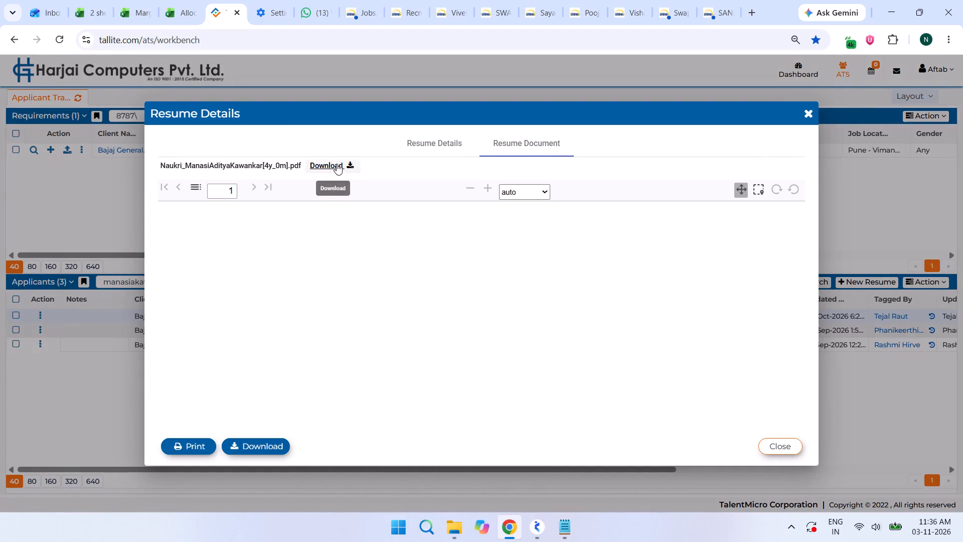
click(83, 326)
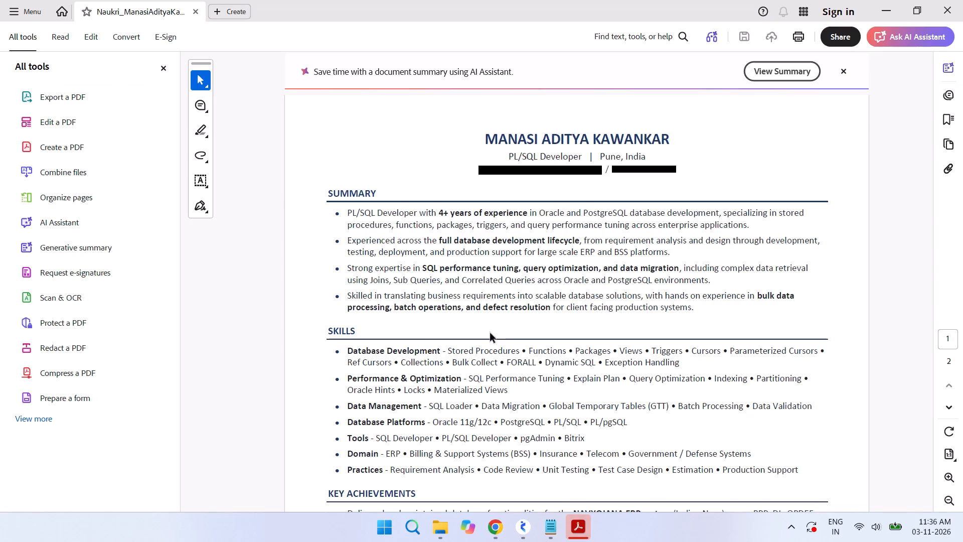
Highlight "PL/pgSQL functions, procedures, triggers, views, and database objects for a large scale defense" in the Epps Infotech experience.
scroll(490, 333, down, 2)
scroll(487, 331, up, 1)
scroll(472, 386, down, 4)
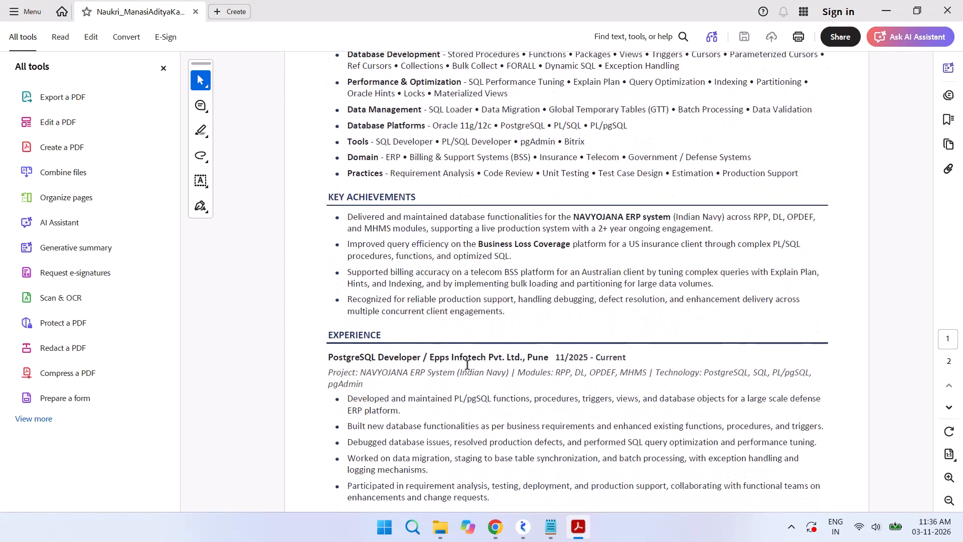
scroll(465, 366, down, 1)
scroll(465, 366, up, 1)
drag(454, 402, 807, 395)
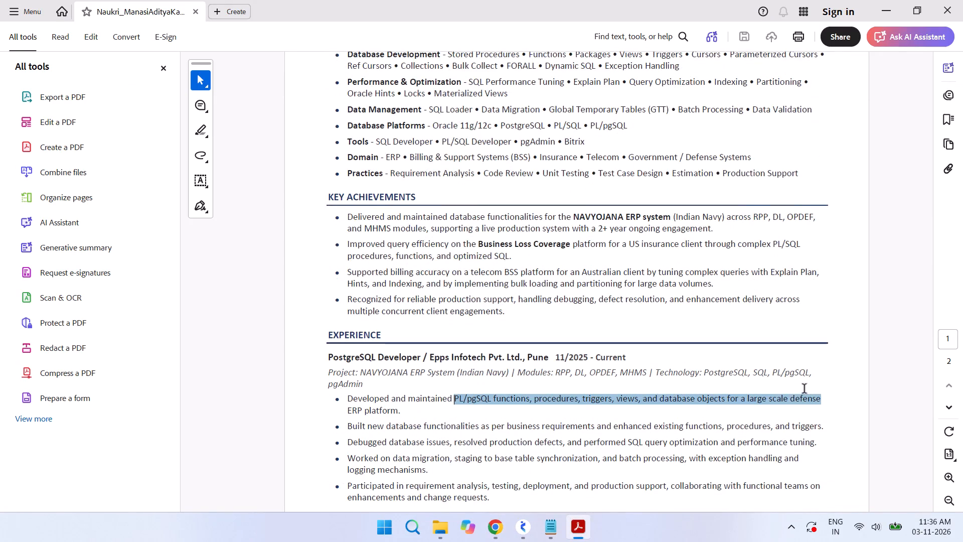
click(783, 222)
Highlight the phrases on testing, deployment and production support, and on production defects and SQL performance tuning, in the Epps Infotech experience.
scroll(526, 372, up, 1)
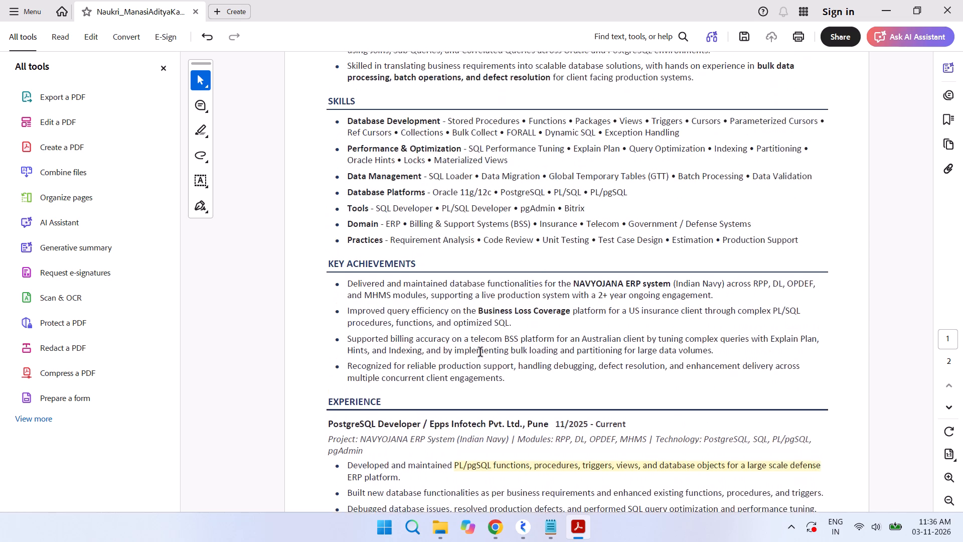
scroll(480, 353, down, 3)
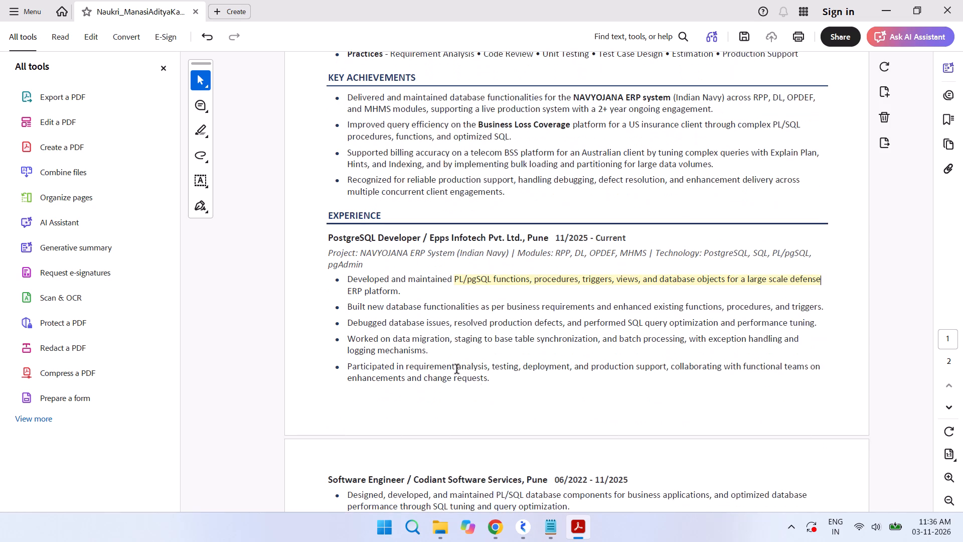
drag(494, 367, 783, 368)
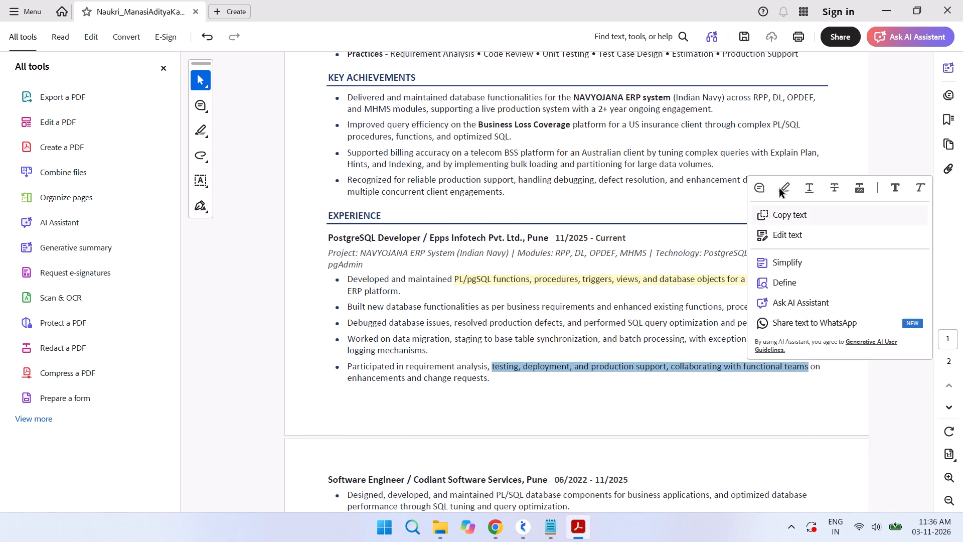
click(782, 187)
drag(471, 321, 814, 334)
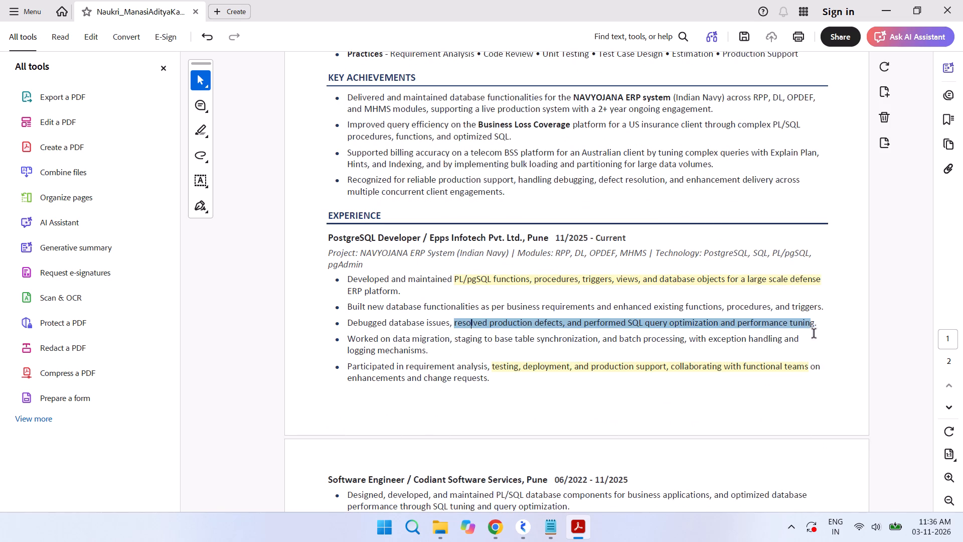
drag(814, 334, 825, 325)
click(787, 147)
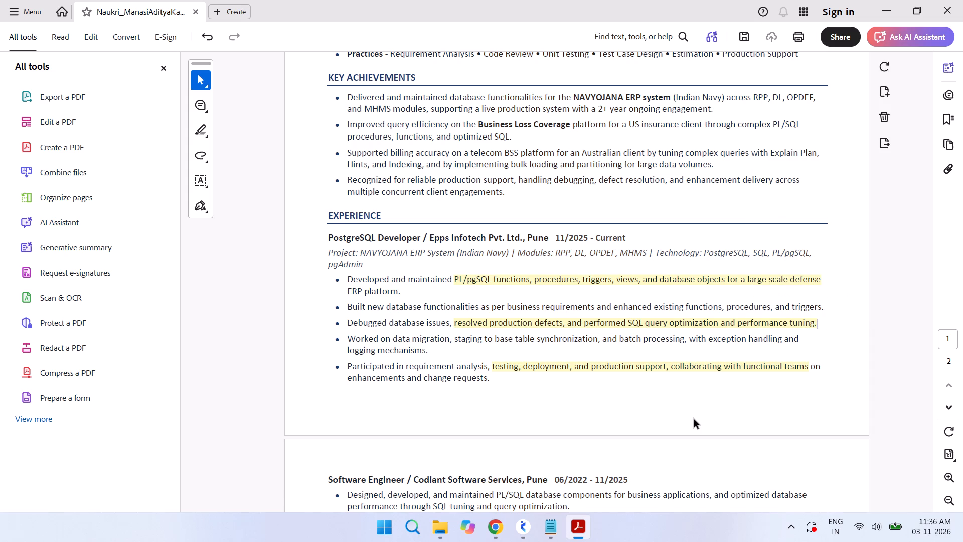
scroll(694, 419, down, 1)
scroll(694, 419, up, 1)
scroll(694, 419, down, 3)
scroll(694, 419, up, 1)
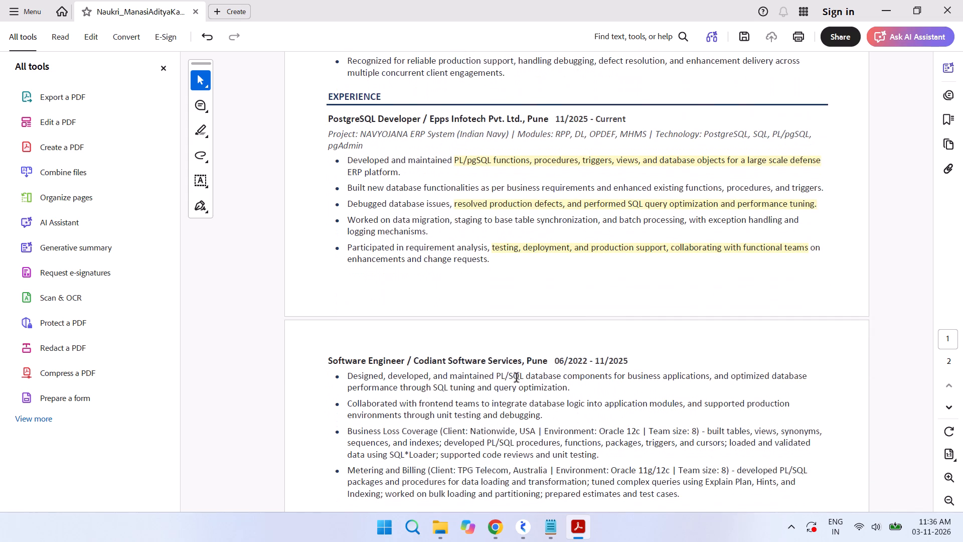
drag(492, 376, 731, 370)
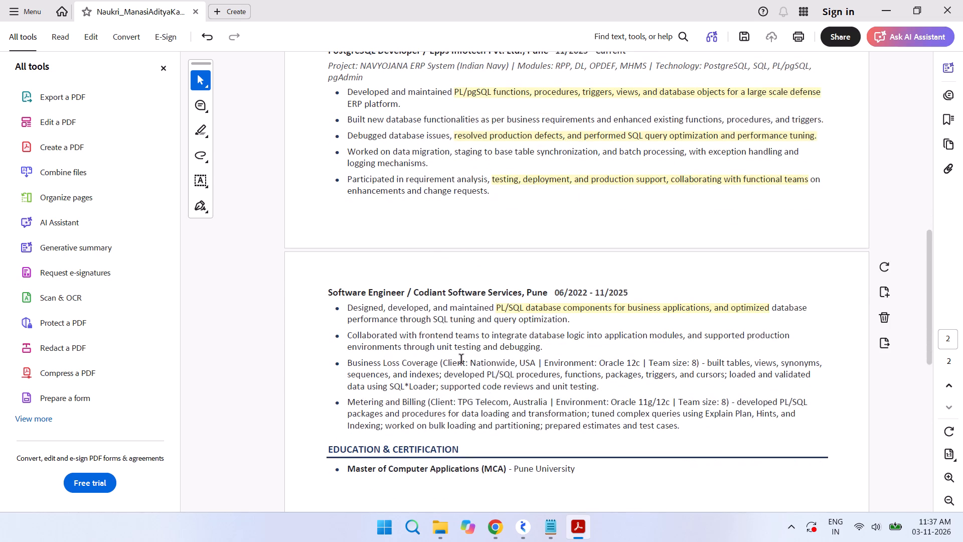
scroll(461, 360, up, 3)
scroll(461, 360, down, 3)
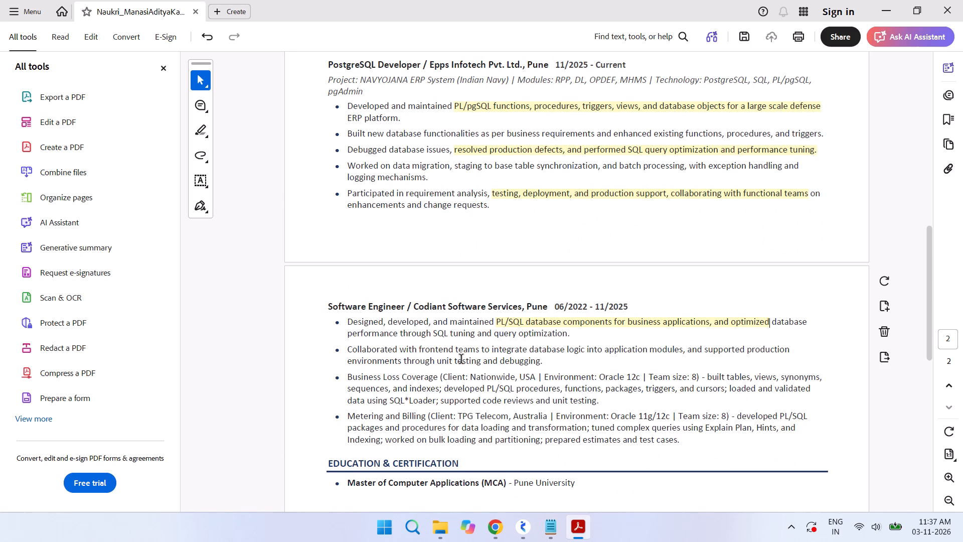
scroll(476, 351, down, 3)
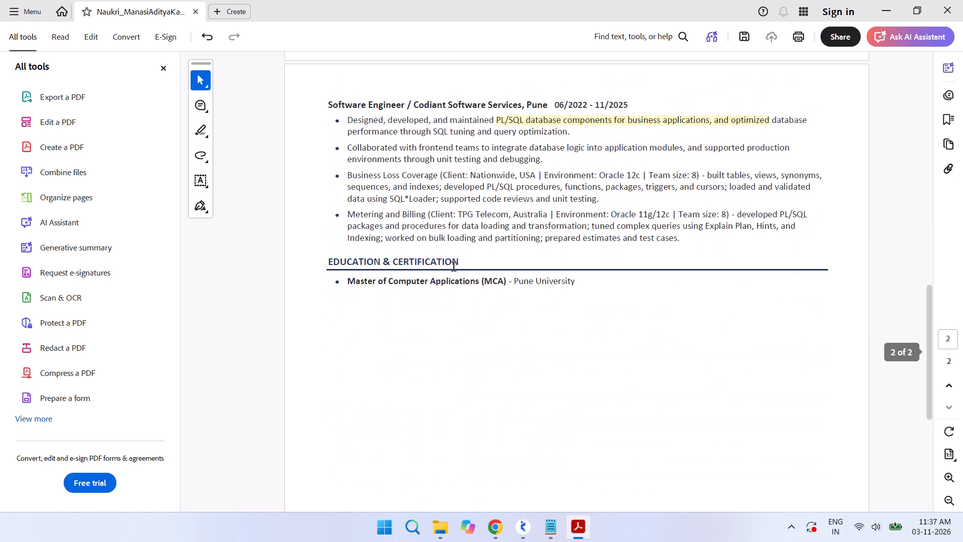
scroll(453, 259, up, 2)
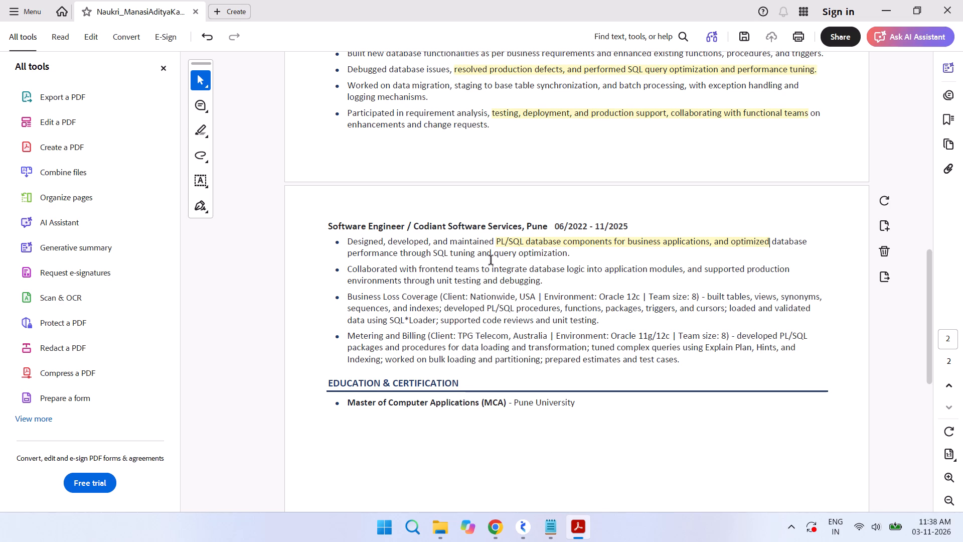
drag(439, 269, 598, 276)
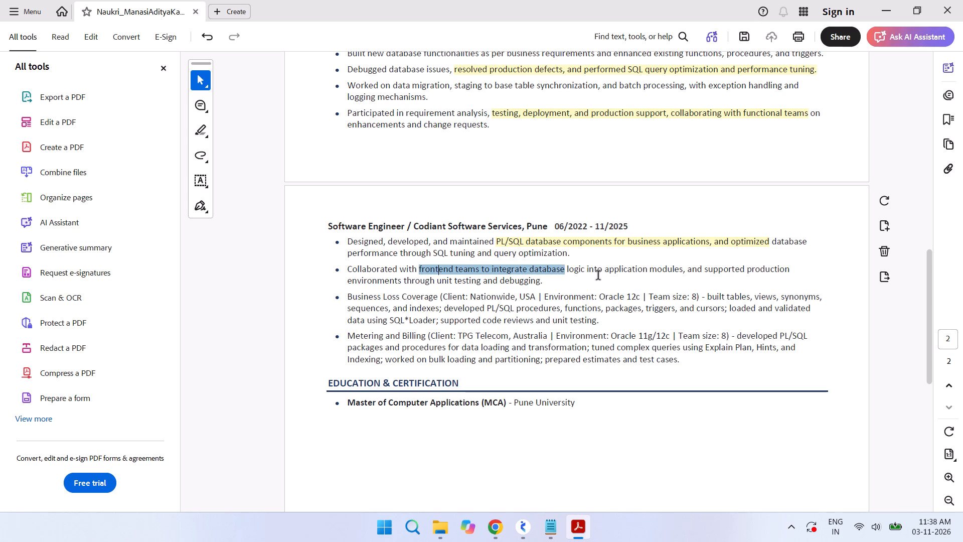
drag(598, 276, 760, 266)
click(760, 266)
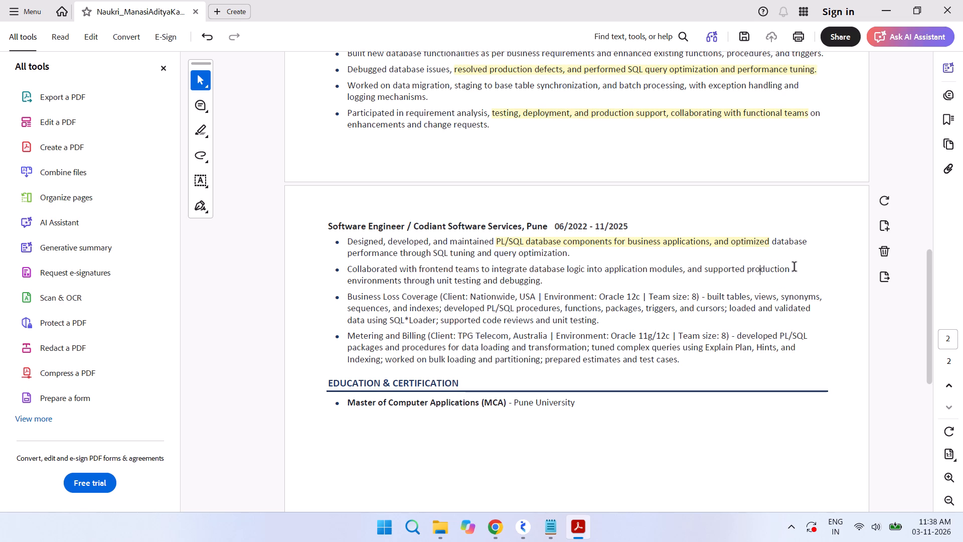
drag(791, 269, 444, 266)
click(484, 288)
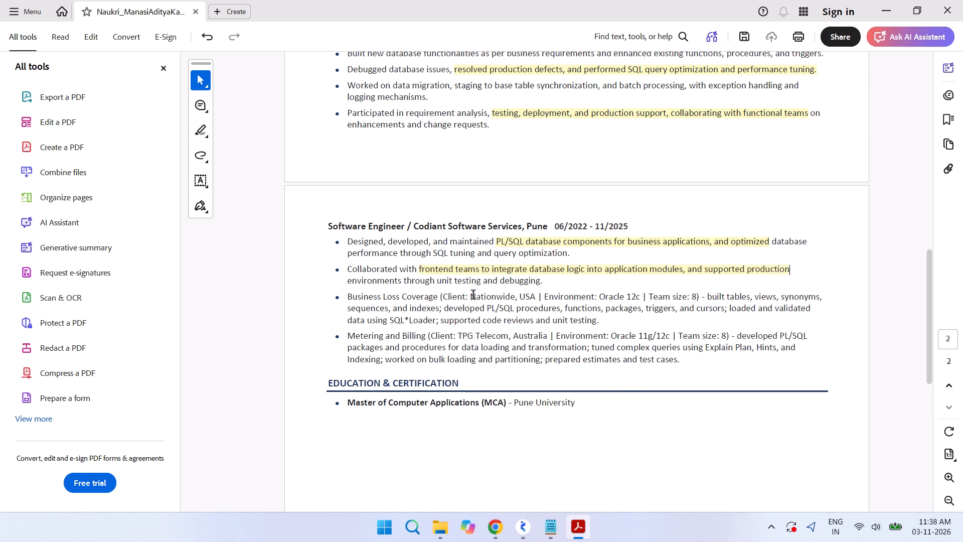
Highlight "business requirements and enhanced existing functions, procedures, and triggers." in the second Epps Infotech bullet.
scroll(434, 301, up, 4)
scroll(434, 301, down, 1)
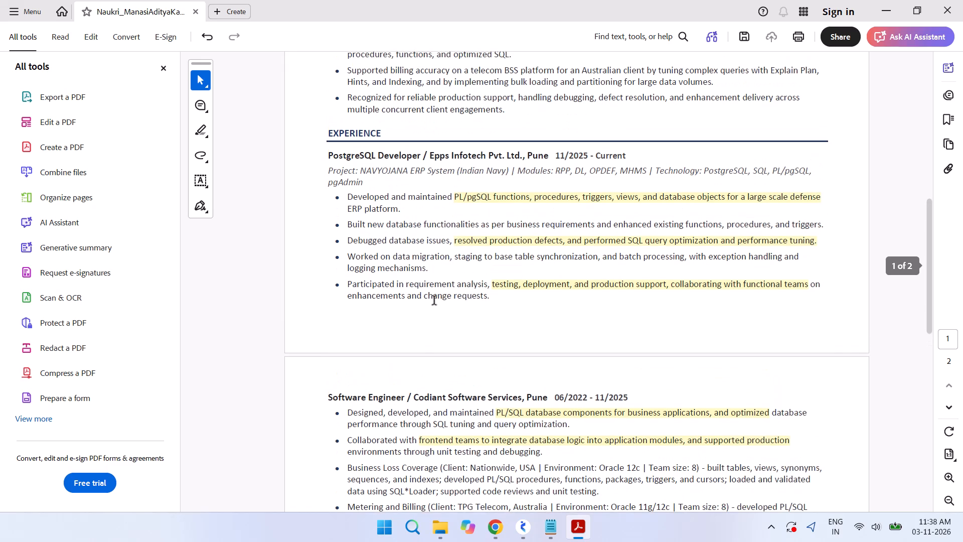
scroll(509, 231, up, 4)
scroll(509, 231, down, 1)
scroll(509, 231, up, 1)
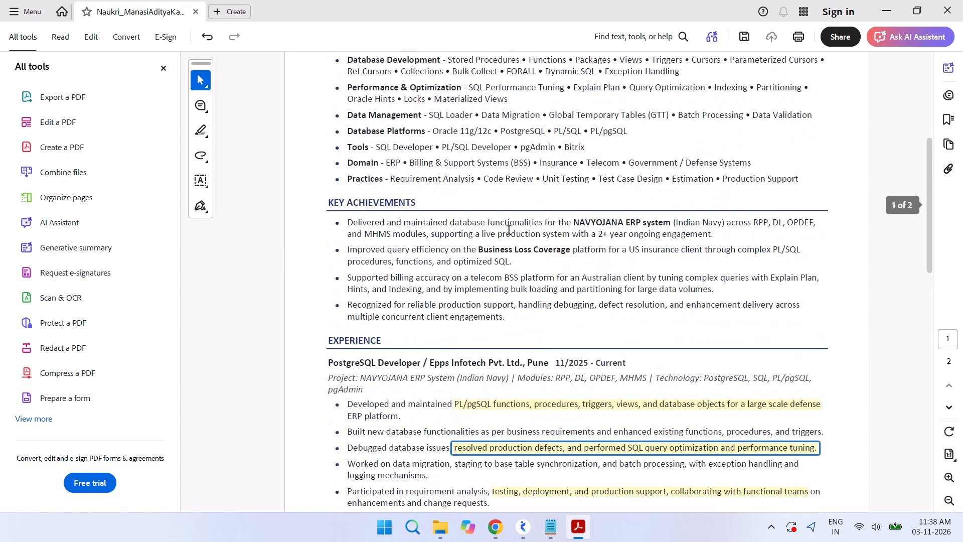
scroll(556, 285, down, 1)
drag(827, 429, 513, 435)
click(548, 249)
Highlight "data migration, staging to base table synchronization," in the fourth Epps Infotech bullet.
scroll(525, 340, up, 1)
scroll(525, 340, down, 3)
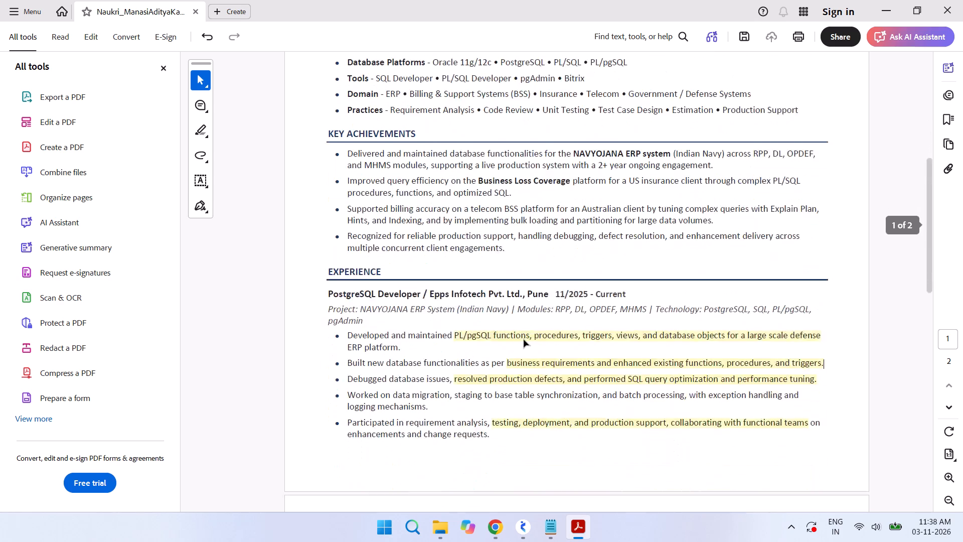
drag(390, 328, 597, 329)
click(639, 150)
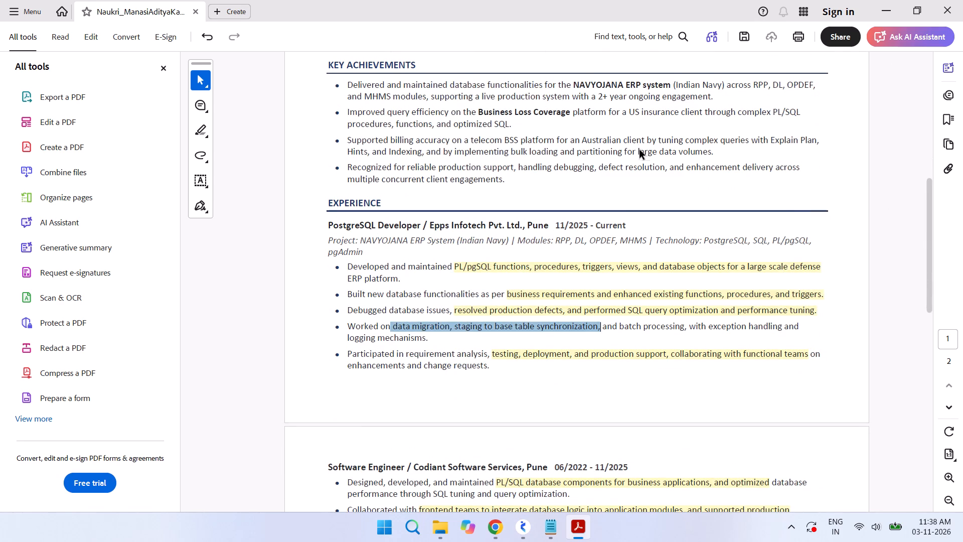
click(587, 431)
Save the highlighted resume as a PDF in Downloads with the "Naukri_" prefix removed from its file name, and close the document.
scroll(588, 424, down, 1)
scroll(588, 424, up, 1)
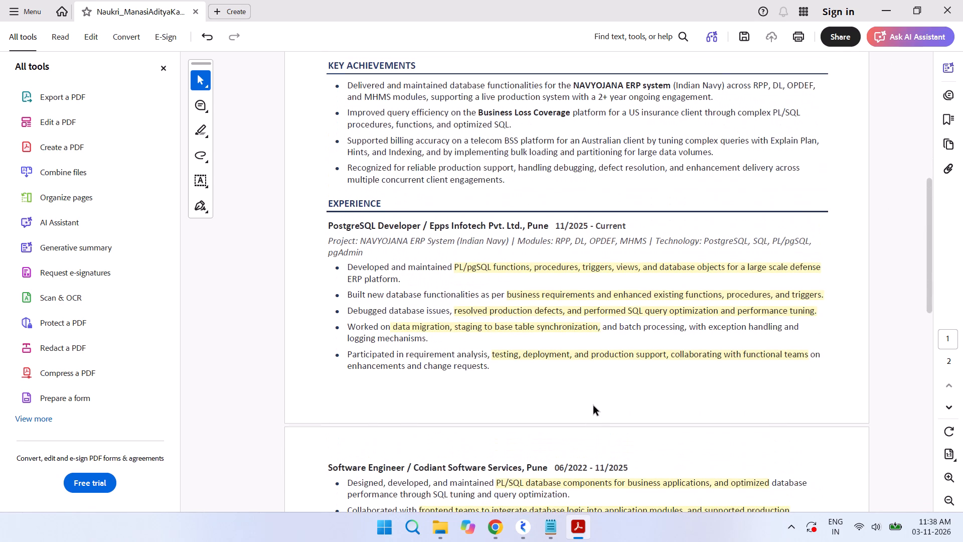
key(ctrl+s)
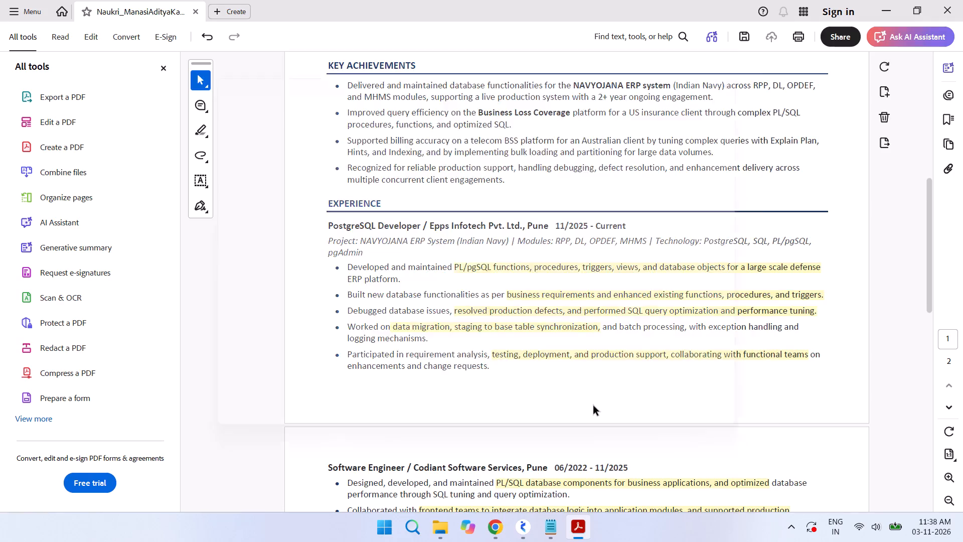
click(454, 175)
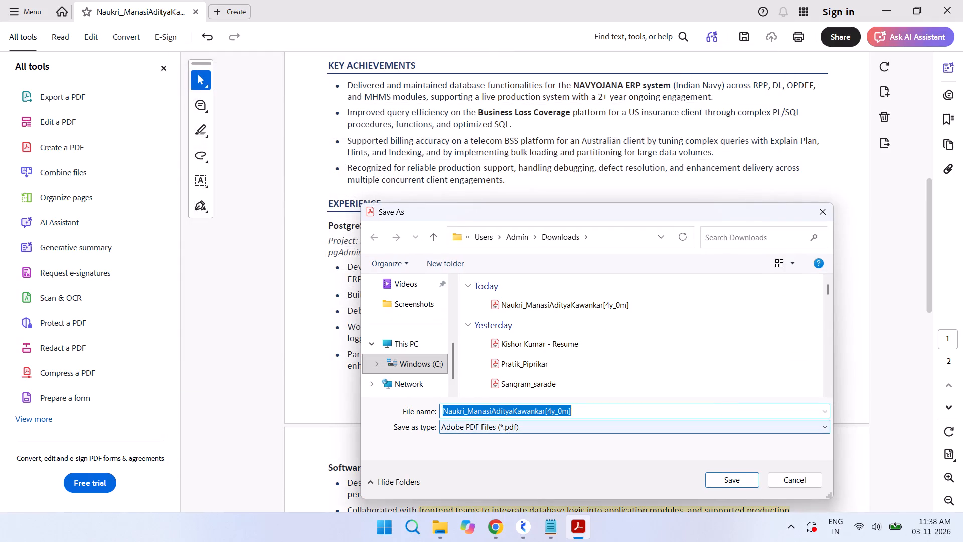
drag(468, 412, 419, 411)
key(BackSpace)
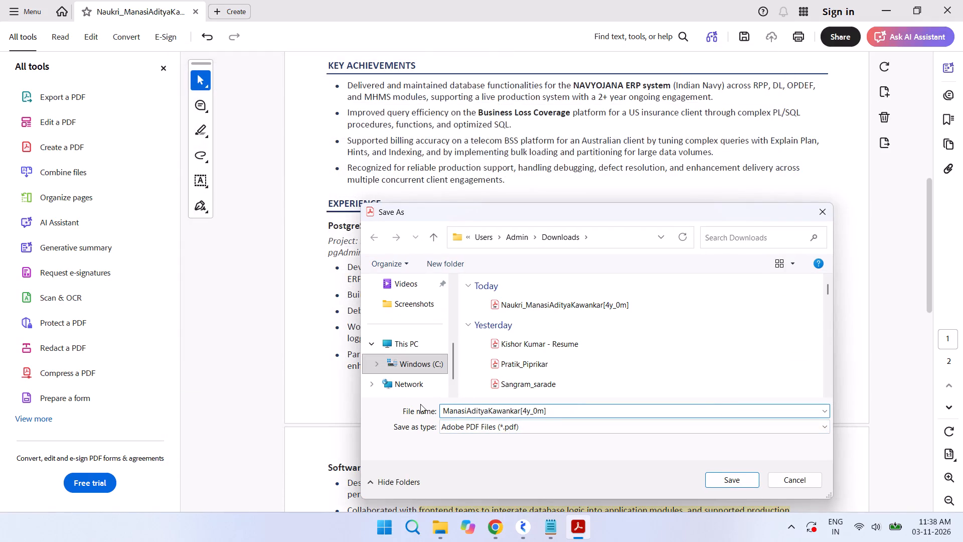
click(725, 479)
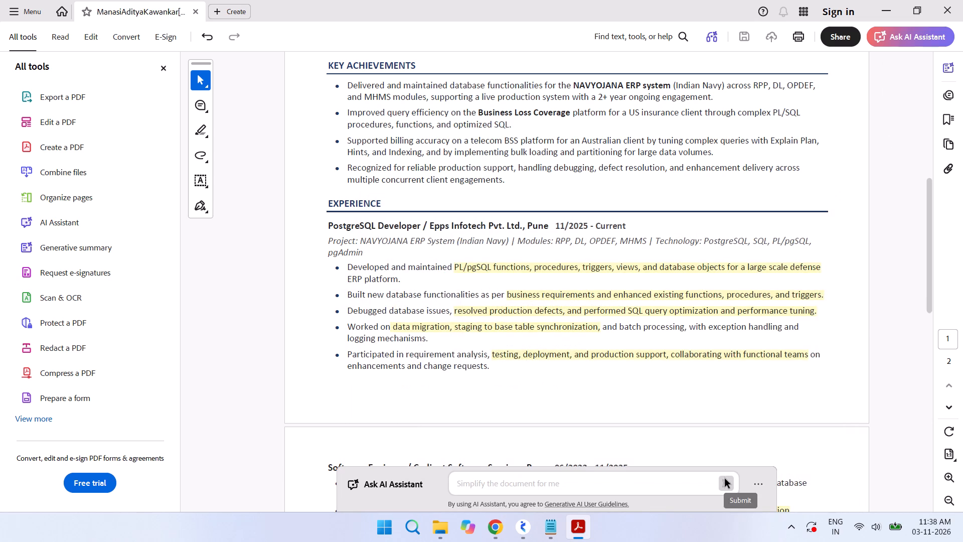
click(953, 10)
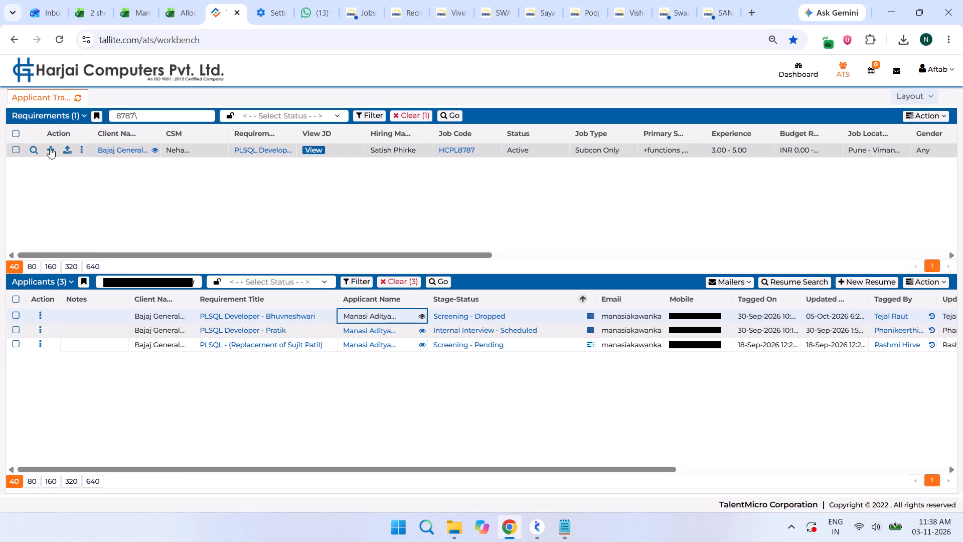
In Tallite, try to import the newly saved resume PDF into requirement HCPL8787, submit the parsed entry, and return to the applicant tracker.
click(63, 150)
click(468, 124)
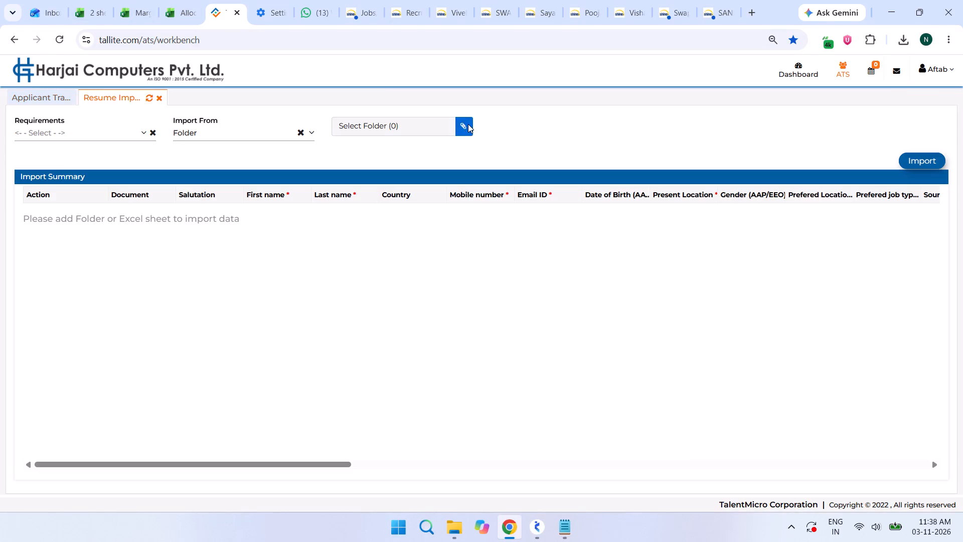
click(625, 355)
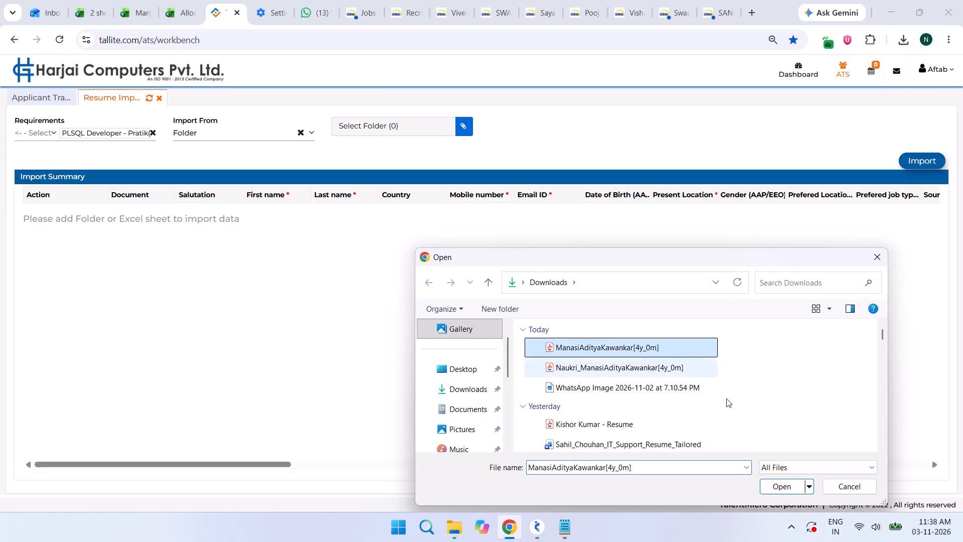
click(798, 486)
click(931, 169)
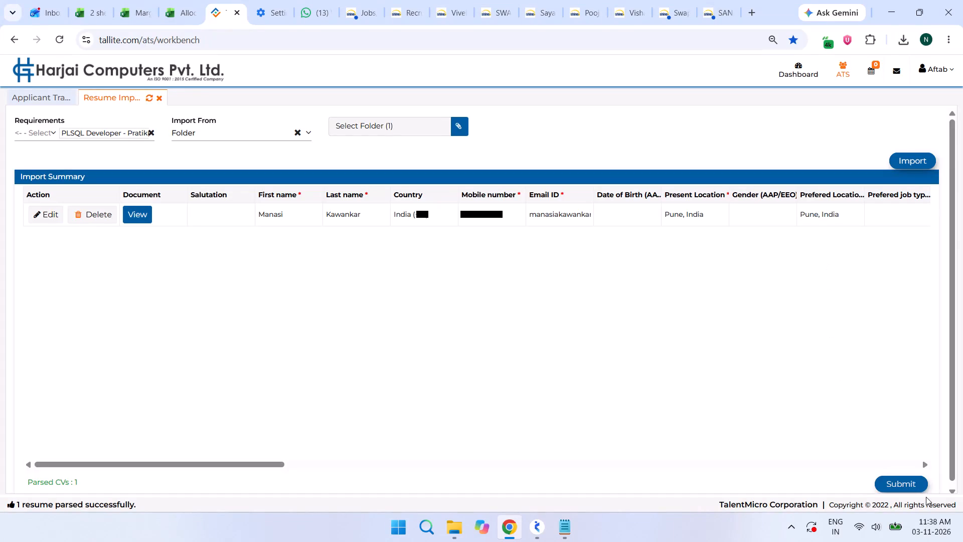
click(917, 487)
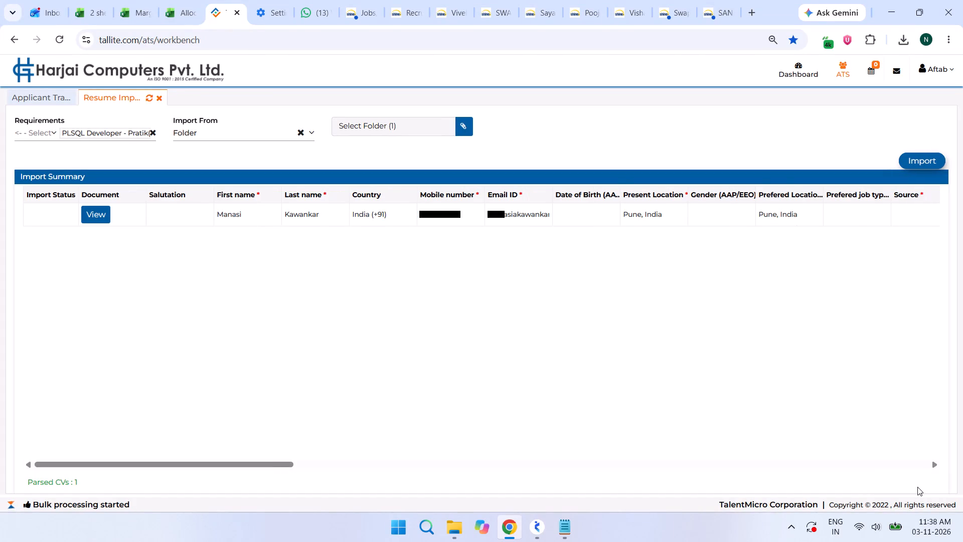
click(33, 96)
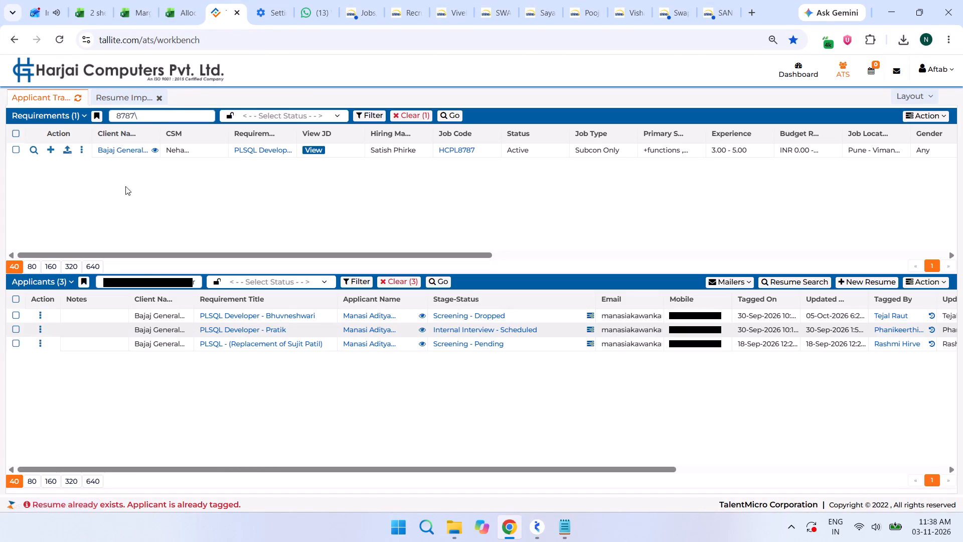
Select requirement HCPL8787 and look through the columns of the applicant records.
double_click(16, 145)
click(16, 150)
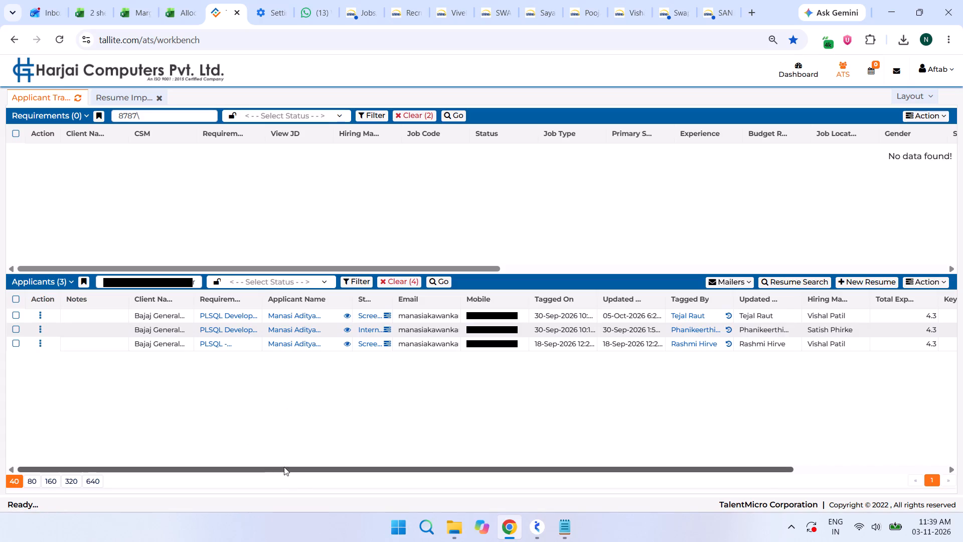
drag(278, 461, 387, 456)
drag(383, 467, 165, 489)
click(169, 439)
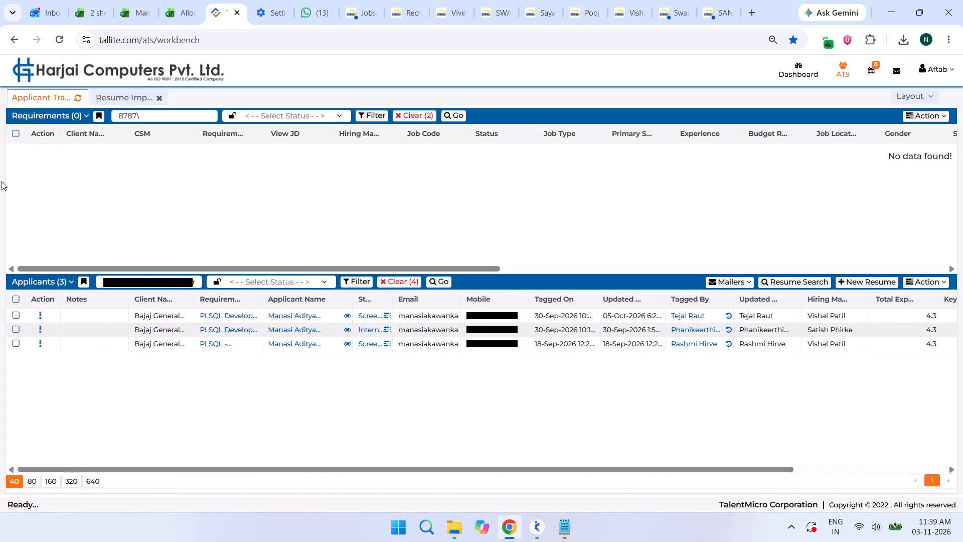
Correct the requirements search term to 8787 by removing the trailing backslash.
click(151, 110)
key(BackSpace)
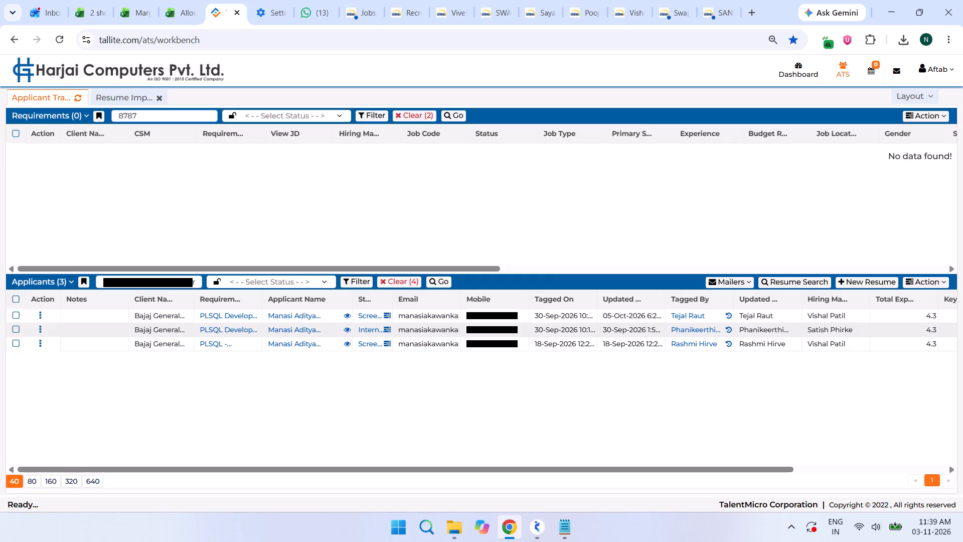
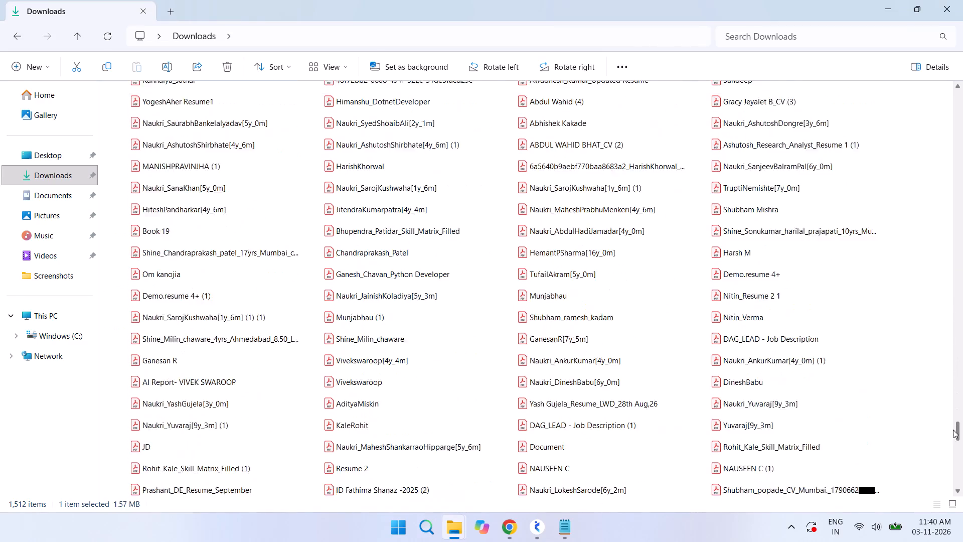
Open the PL/SQL candidate's newly saved resume PDF, the copy without the "Naukri_" prefix, from the Downloads folder.
drag(953, 430, 940, 478)
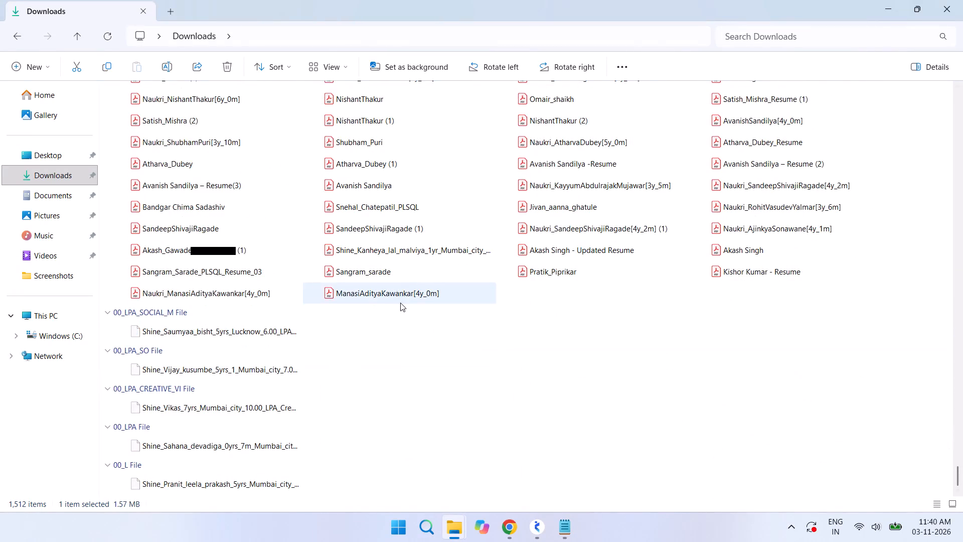
double_click(400, 303)
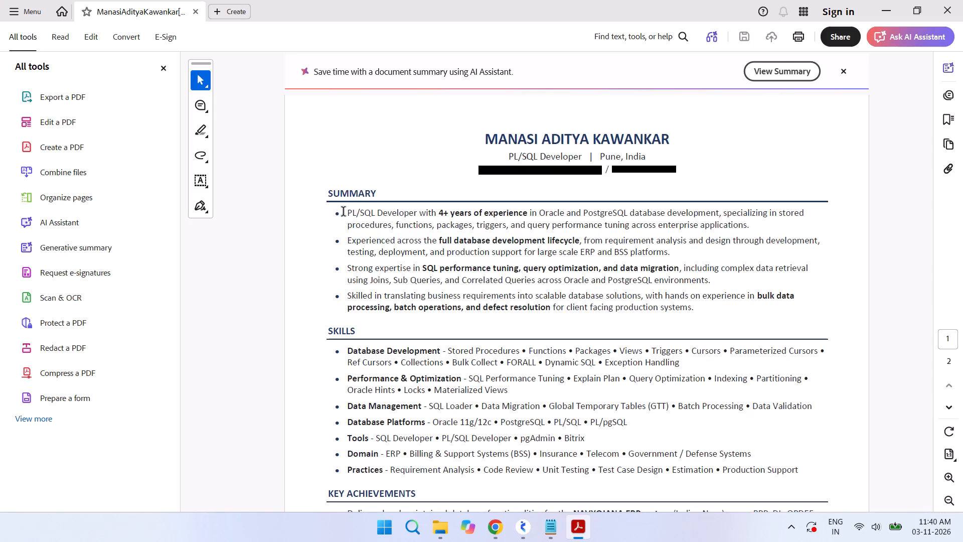
Select the resume's Summary text starting at "PL/SQL Developer with 4+ years of experience" in the first bullet.
drag(344, 212, 758, 235)
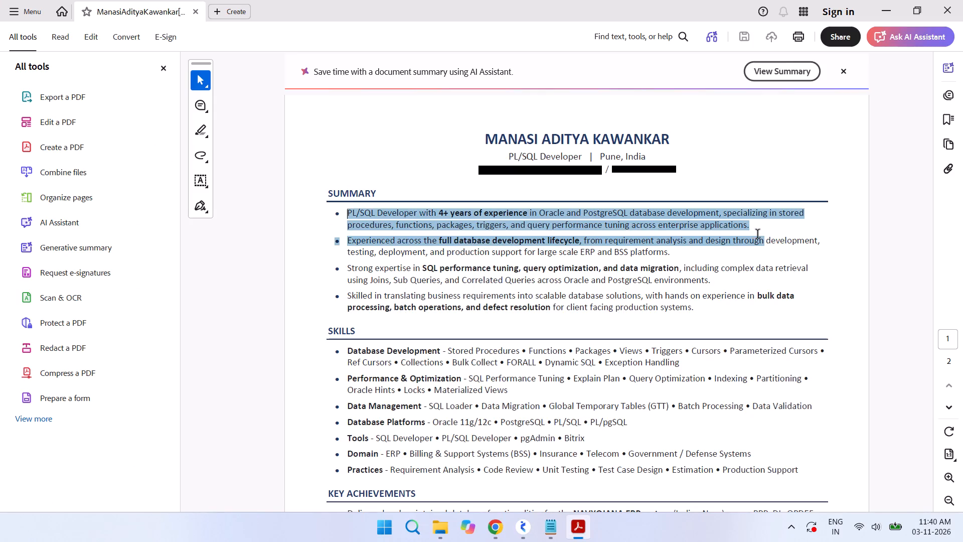
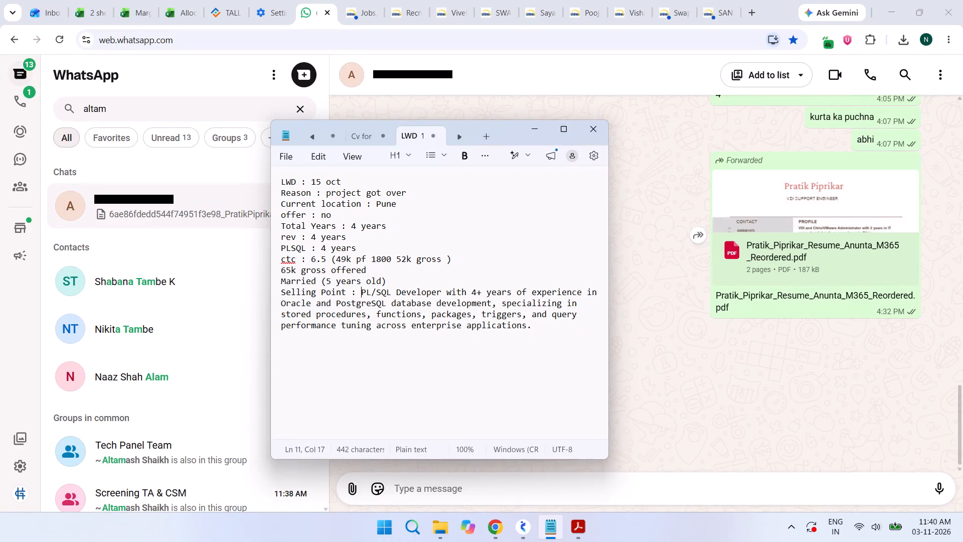
Add a new line reading "imm" above the LWD line in the candidate's screening notes in Notepad.
drag(553, 333, 309, 217)
click(285, 172)
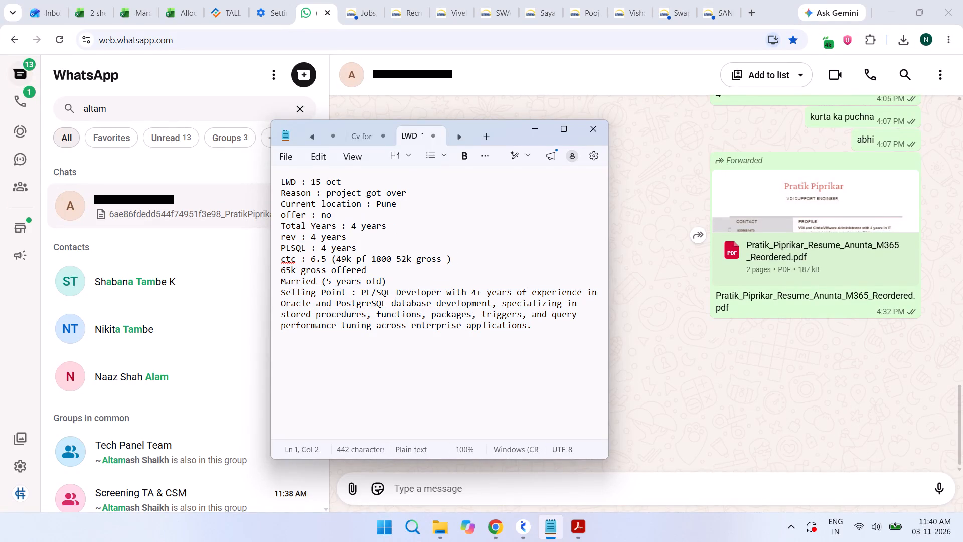
click(281, 180)
key(Return)
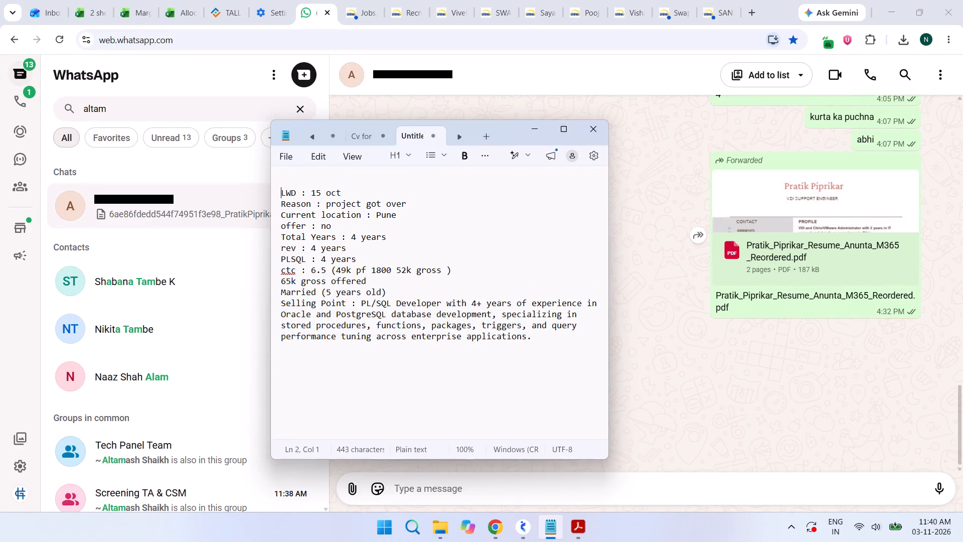
key(Up)
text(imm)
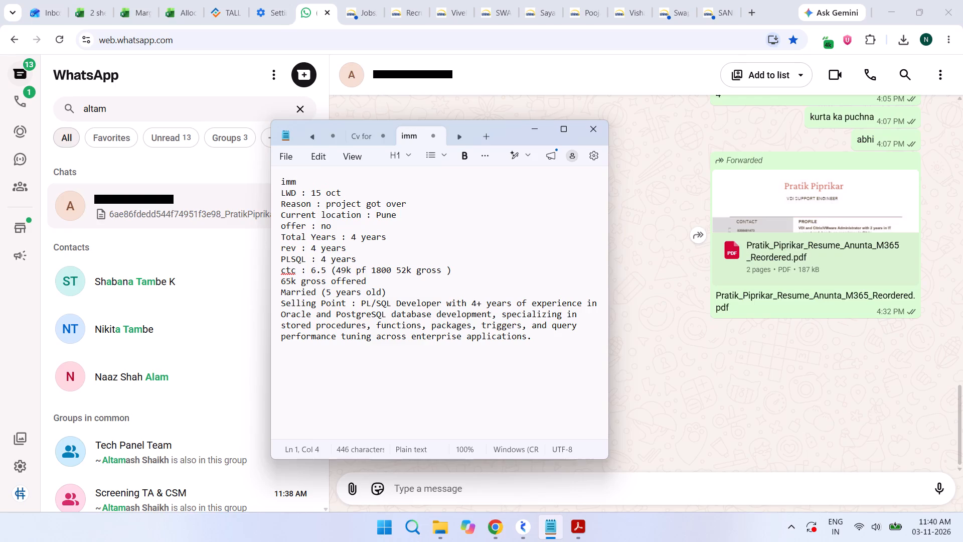
Insert the heading line "CV for BAGIC PLSQL" above the "imm" line of the candidate notes.
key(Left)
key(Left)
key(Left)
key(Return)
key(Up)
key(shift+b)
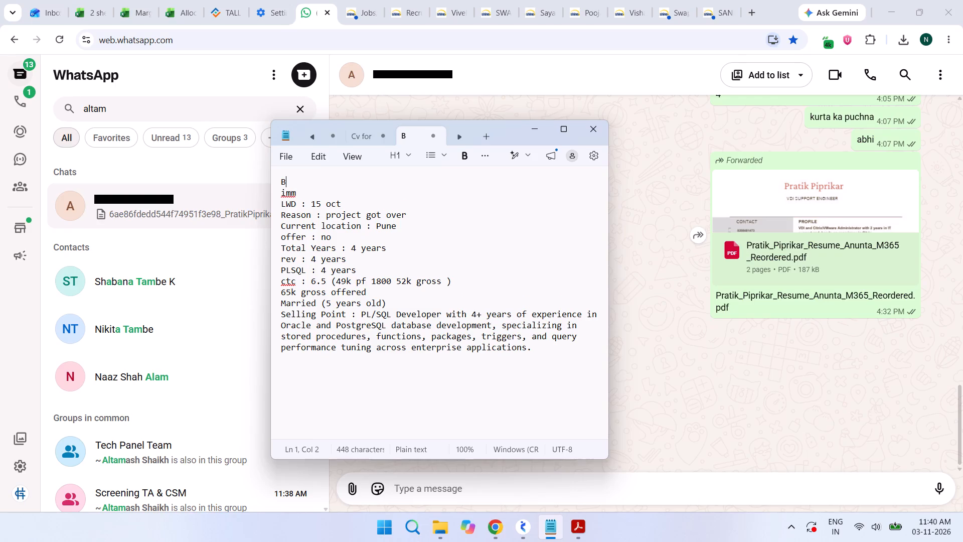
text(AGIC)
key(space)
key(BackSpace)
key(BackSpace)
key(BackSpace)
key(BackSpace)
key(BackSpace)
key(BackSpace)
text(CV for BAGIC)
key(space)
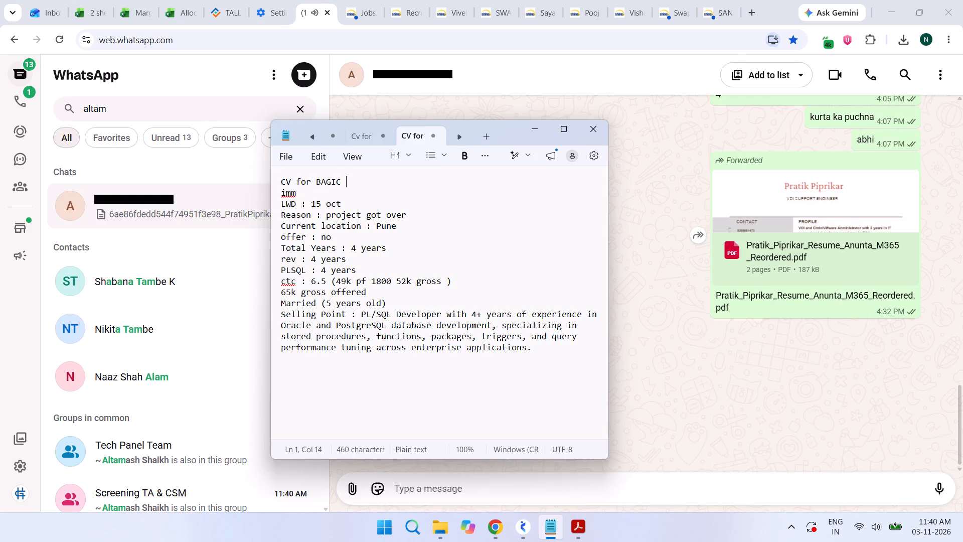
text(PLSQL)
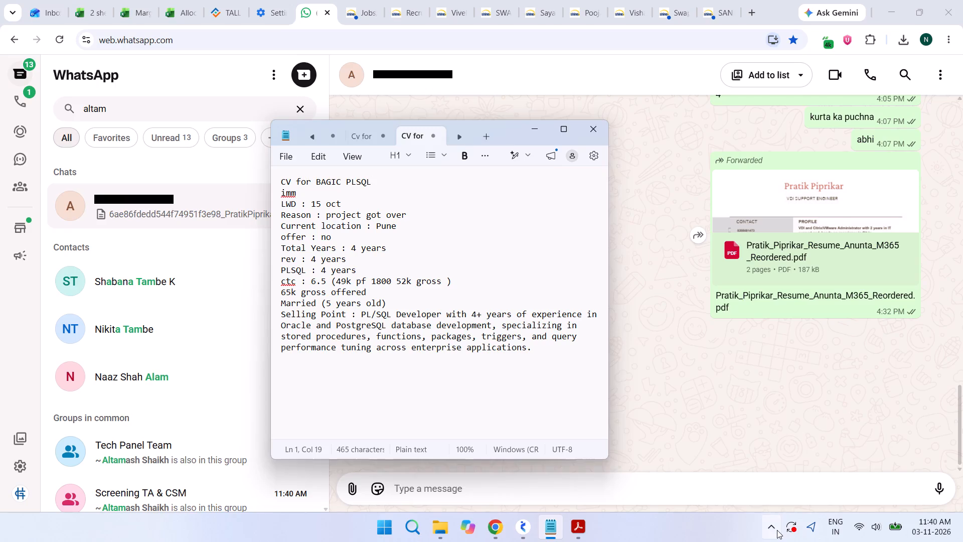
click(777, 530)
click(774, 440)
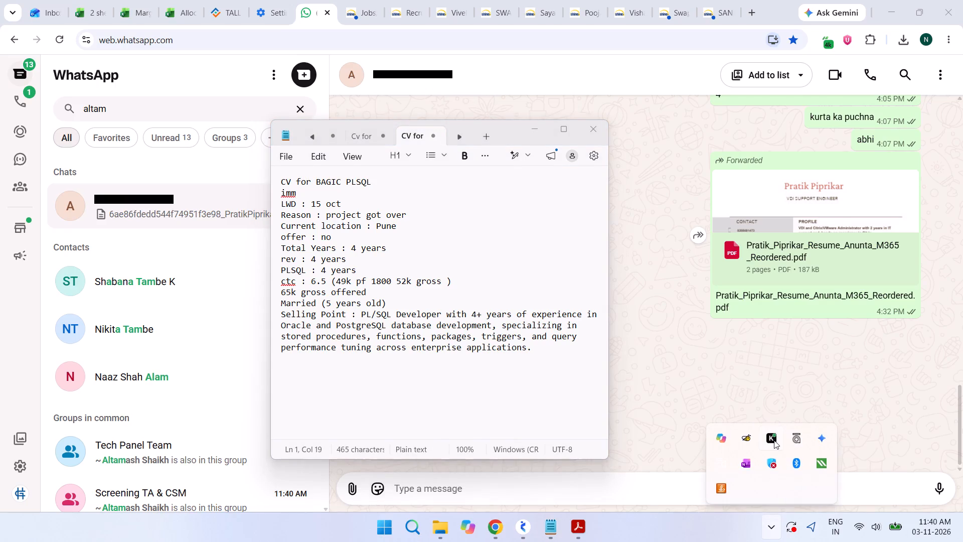
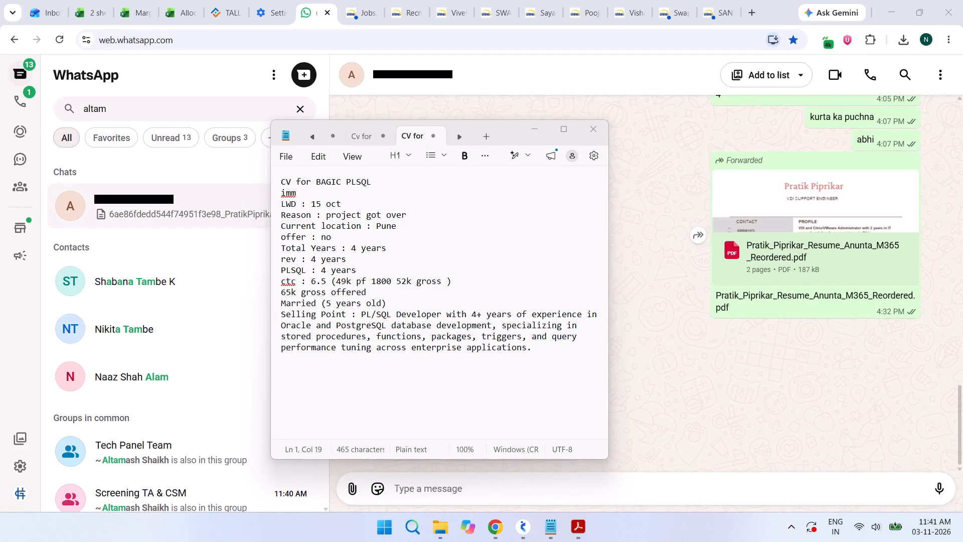
Select the entire "CV for BAGIC PLSQL" candidate note, from its heading through the end of the Selling Point paragraph.
drag(540, 345, 282, 181)
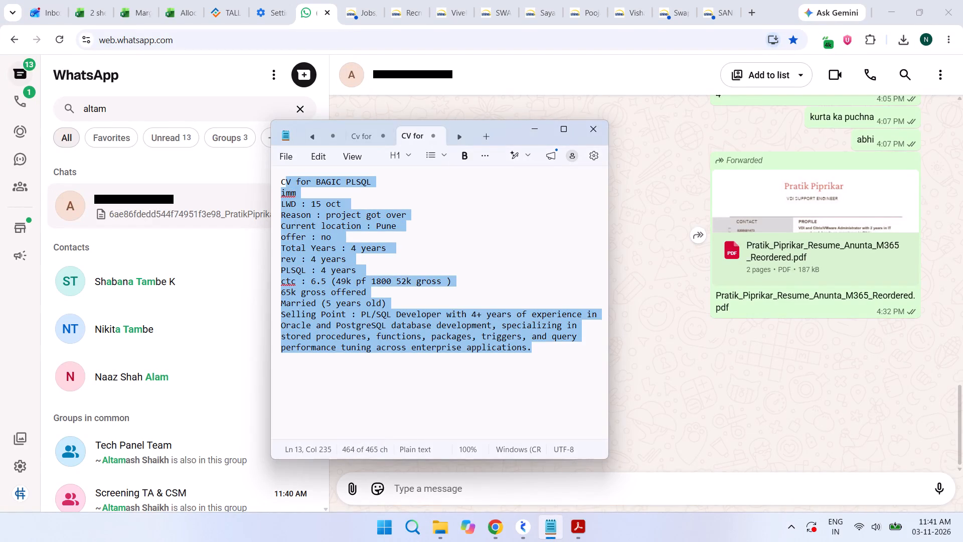
drag(282, 181, 278, 180)
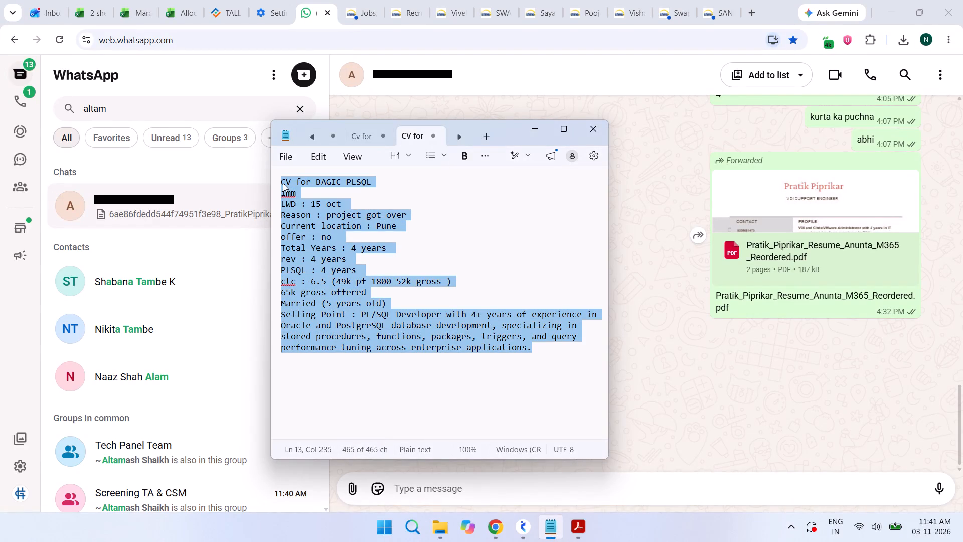
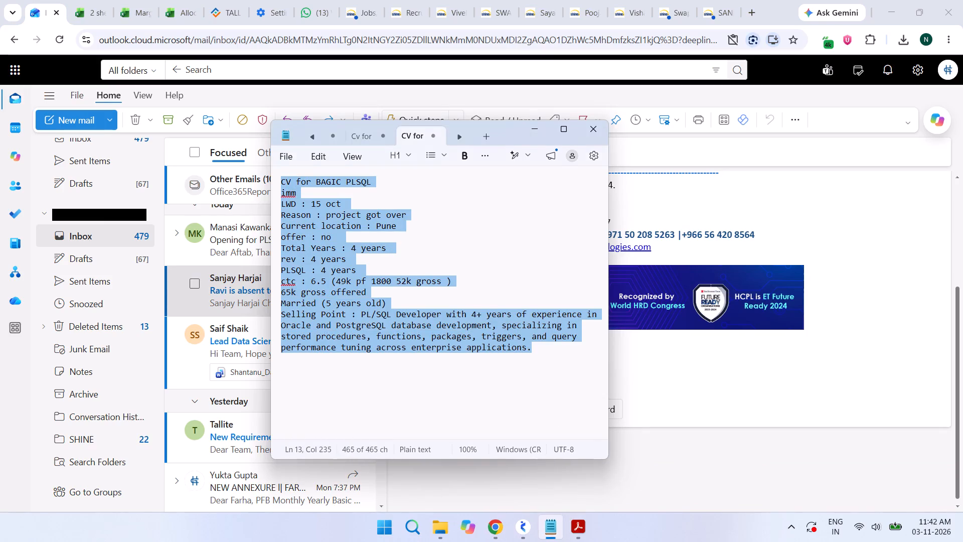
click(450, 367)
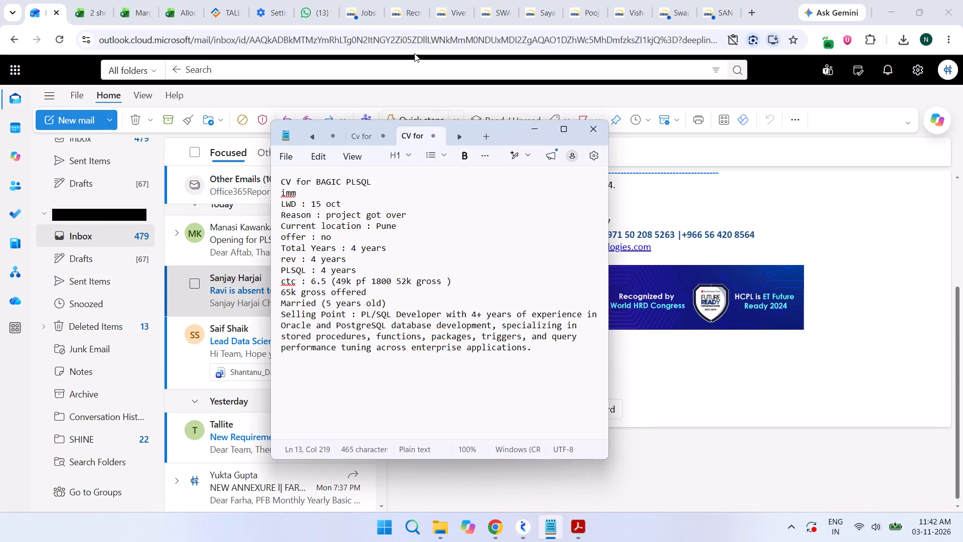
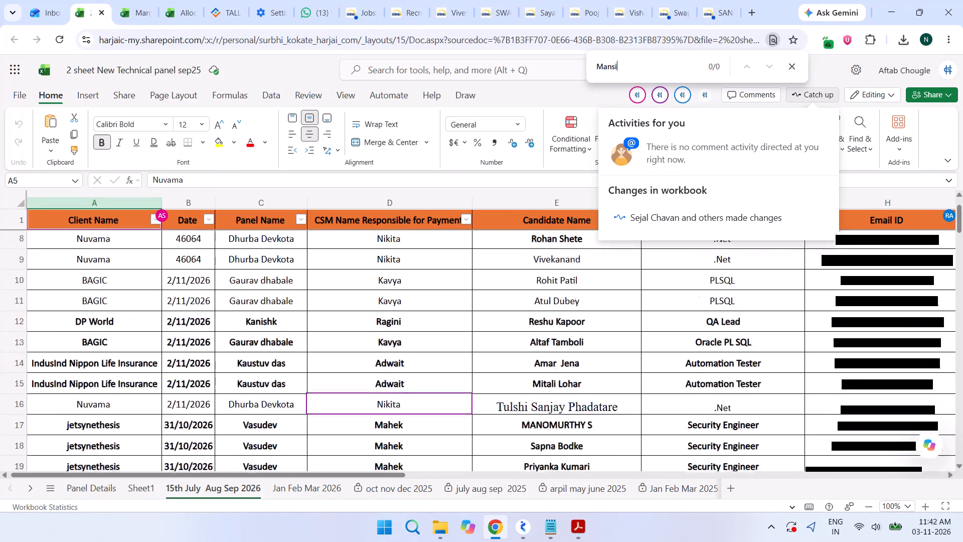
Copy the applicant's full name from the Tallite applicant list and search the "15th July Aug Sep 2026" technical panel sheet for it.
scroll(430, 333, up, 1)
scroll(430, 333, down, 1)
scroll(430, 333, up, 10)
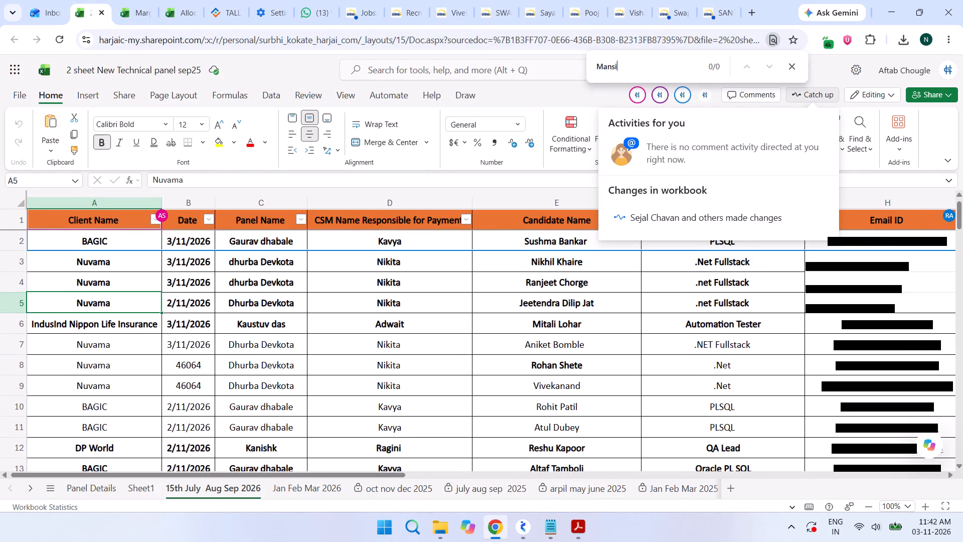
click(231, 0)
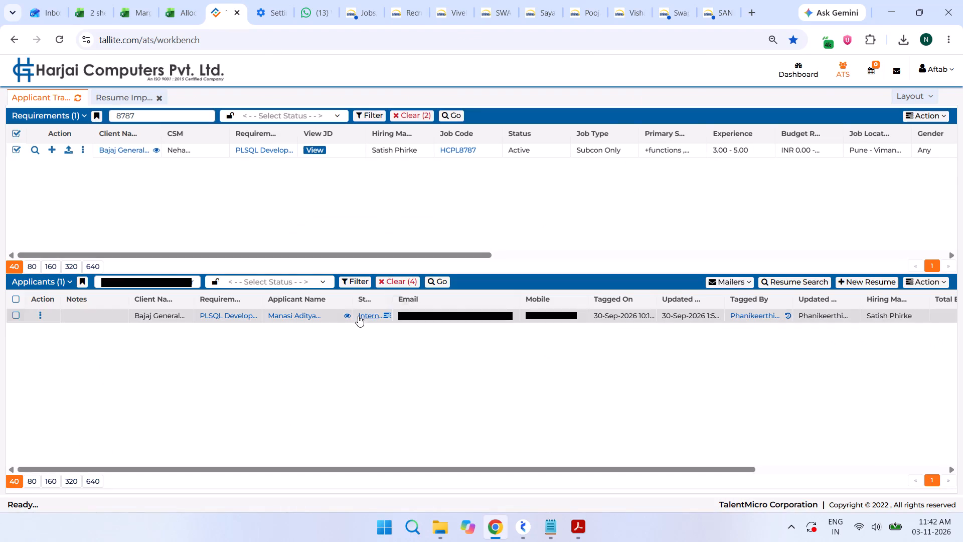
click(350, 294)
drag(350, 294, 382, 289)
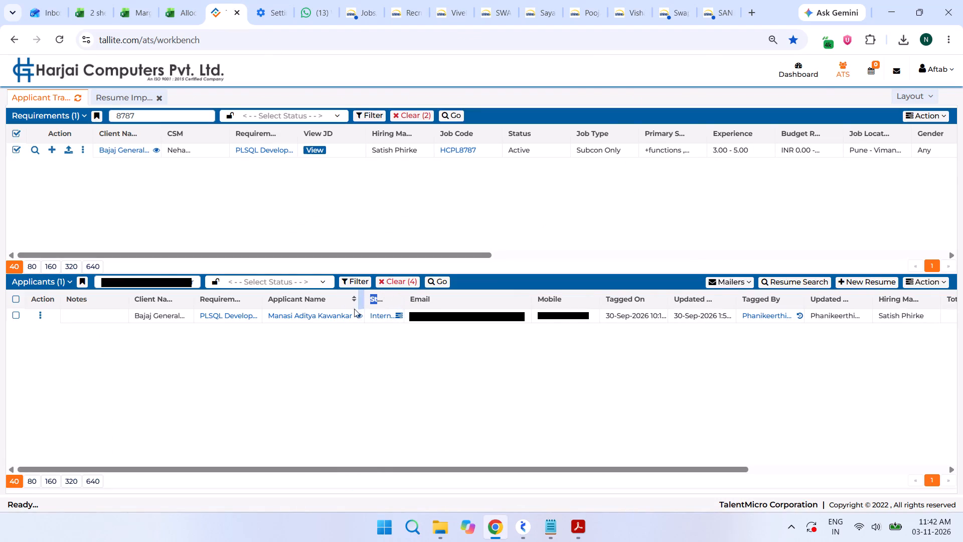
drag(352, 313, 271, 317)
key(ctrl+c)
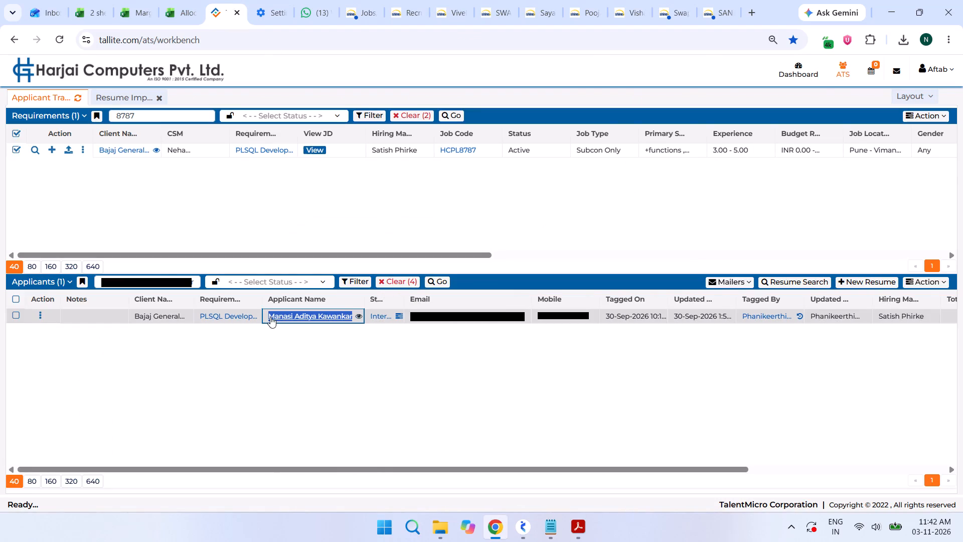
key(ctrl+c)
key(ctrl+c)
click(90, 0)
drag(191, 26, 588, 97)
drag(633, 68, 543, 65)
key(ctrl+v)
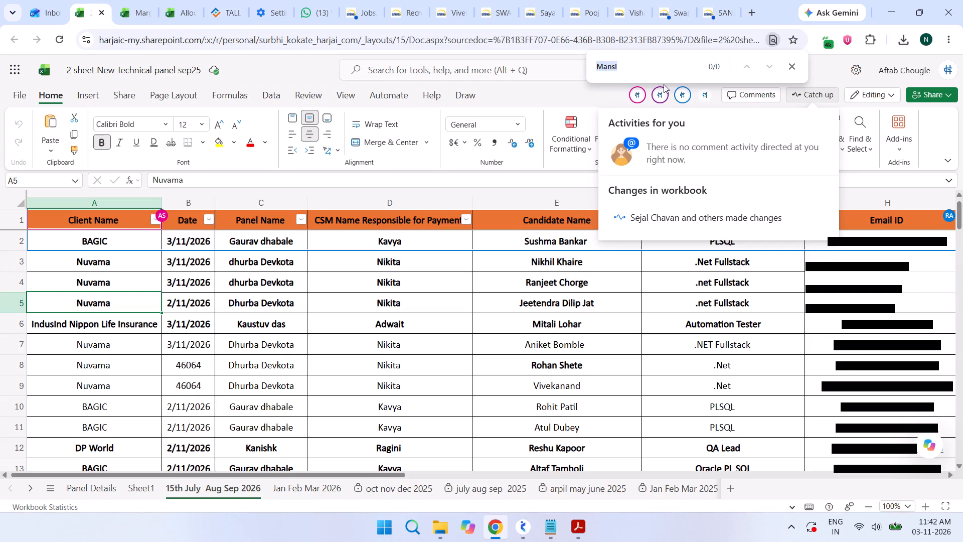
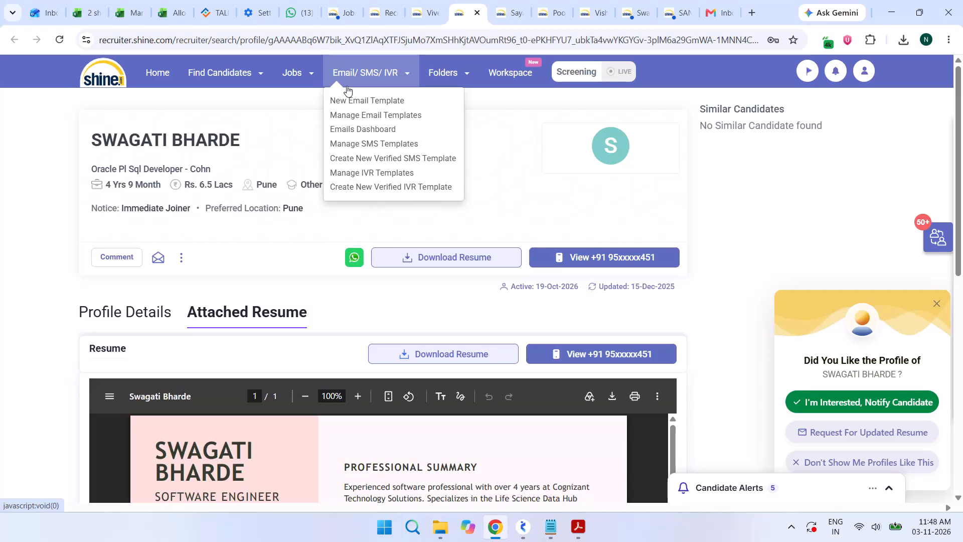
Open the newly saved resume PDF from Downloads and review its summary, skills, highlighted experience and education across both pages.
click(220, 0)
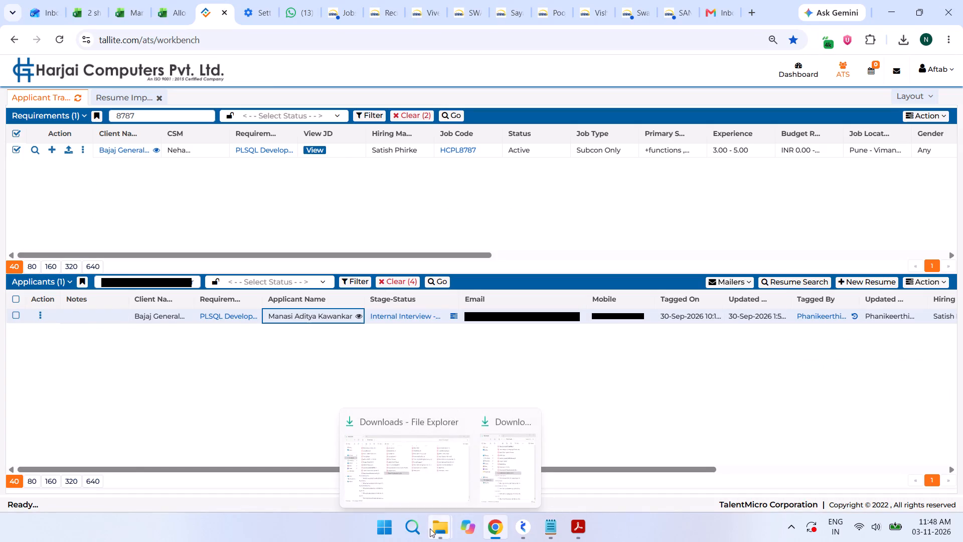
click(430, 528)
click(462, 478)
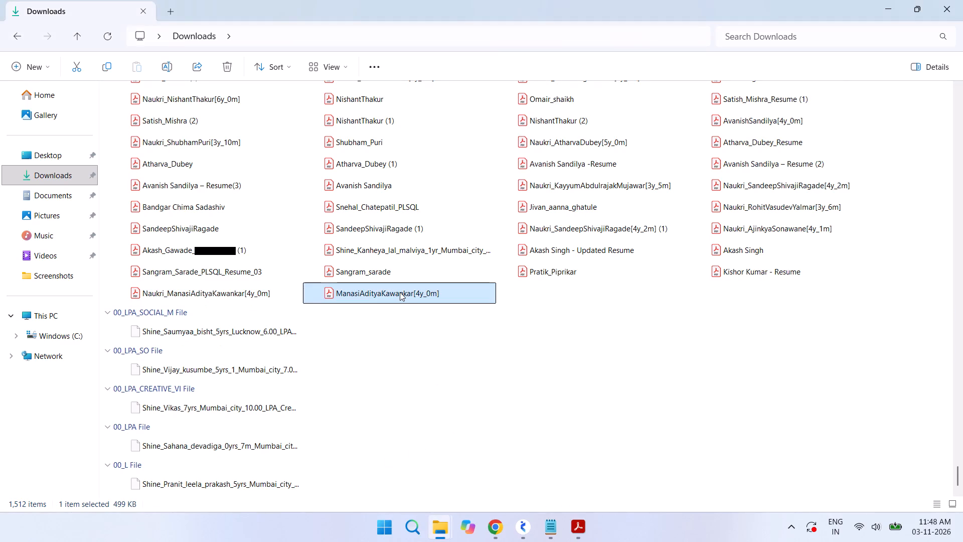
double_click(400, 292)
scroll(599, 349, down, 1)
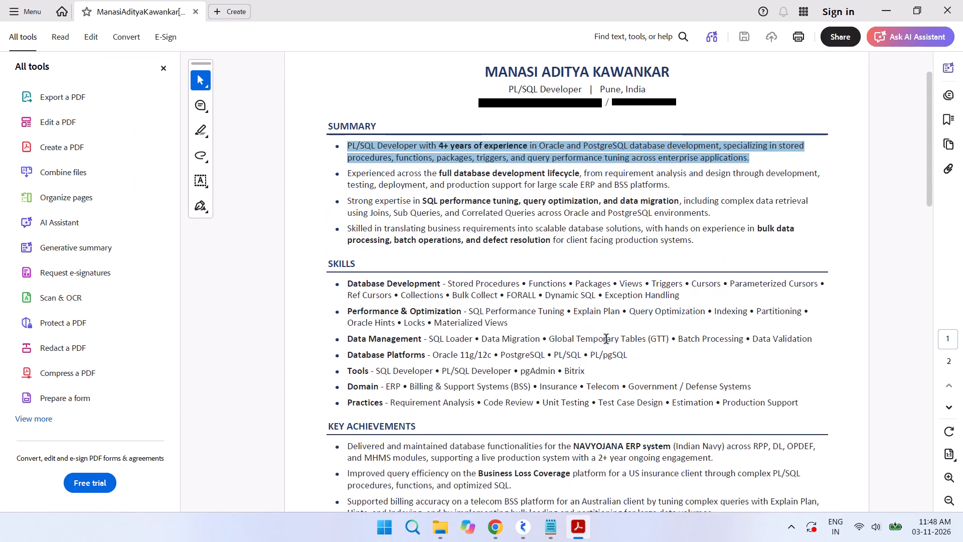
scroll(606, 340, up, 1)
scroll(606, 340, down, 6)
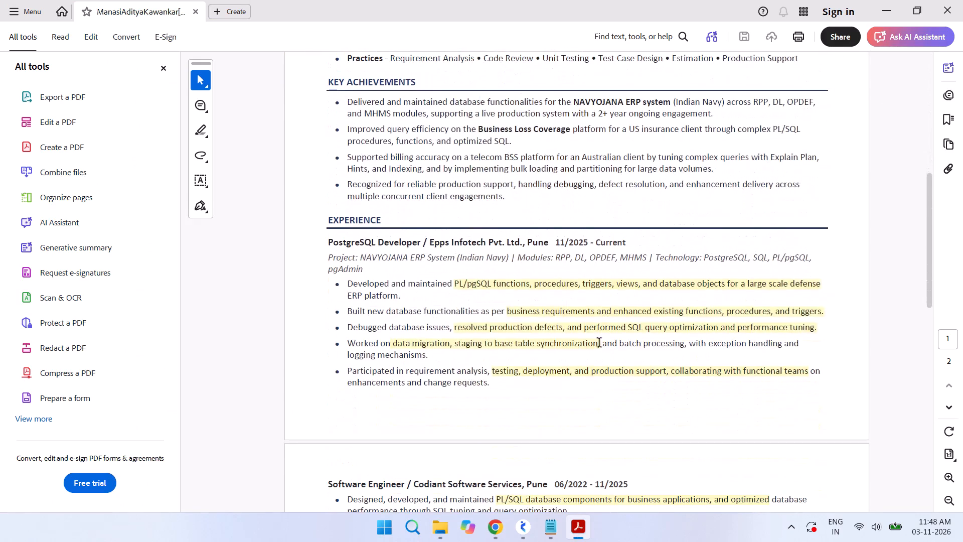
scroll(596, 342, down, 3)
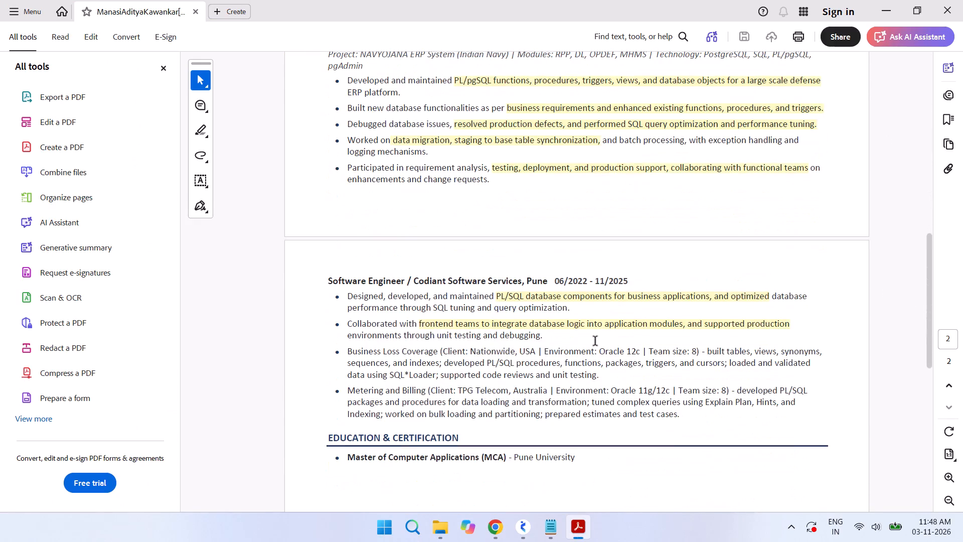
scroll(595, 342, down, 3)
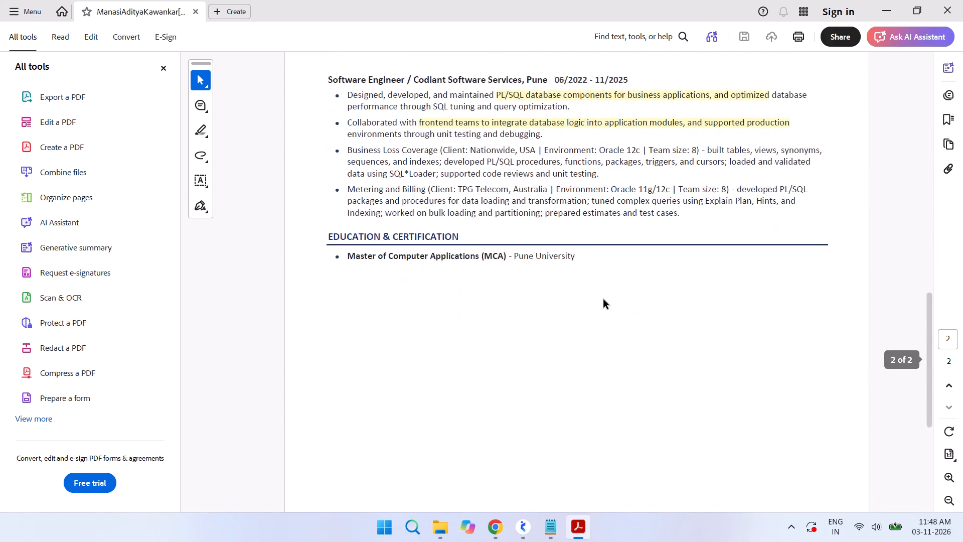
scroll(603, 300, down, 2)
scroll(603, 300, up, 9)
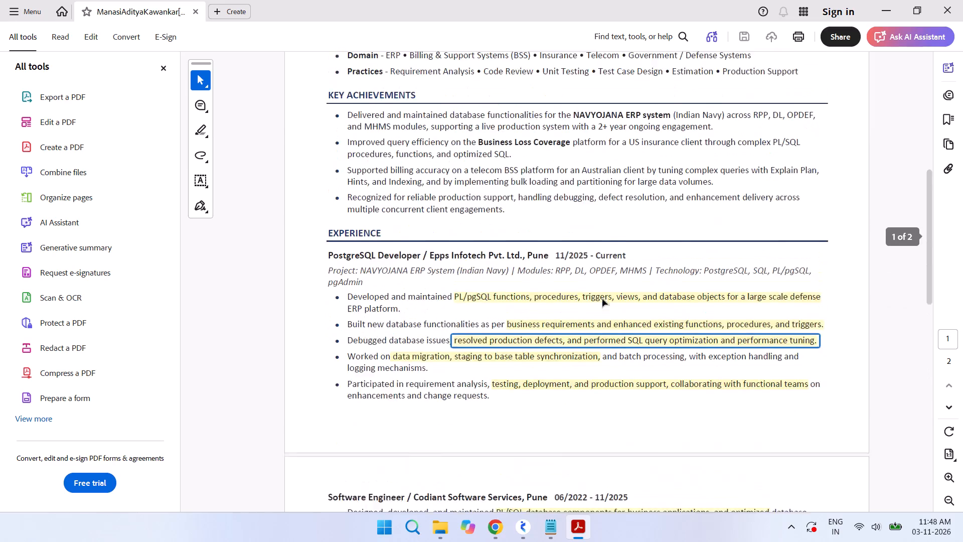
scroll(603, 300, up, 4)
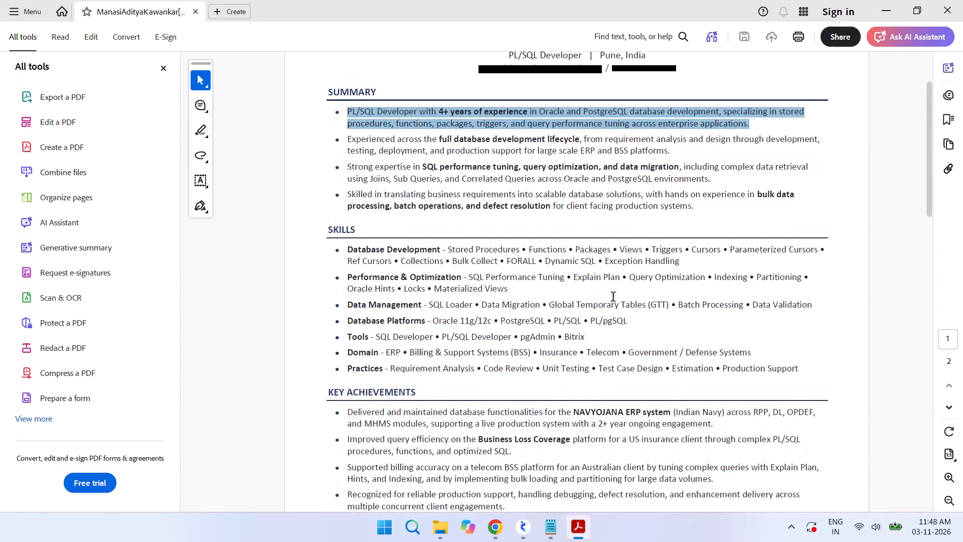
scroll(608, 301, down, 1)
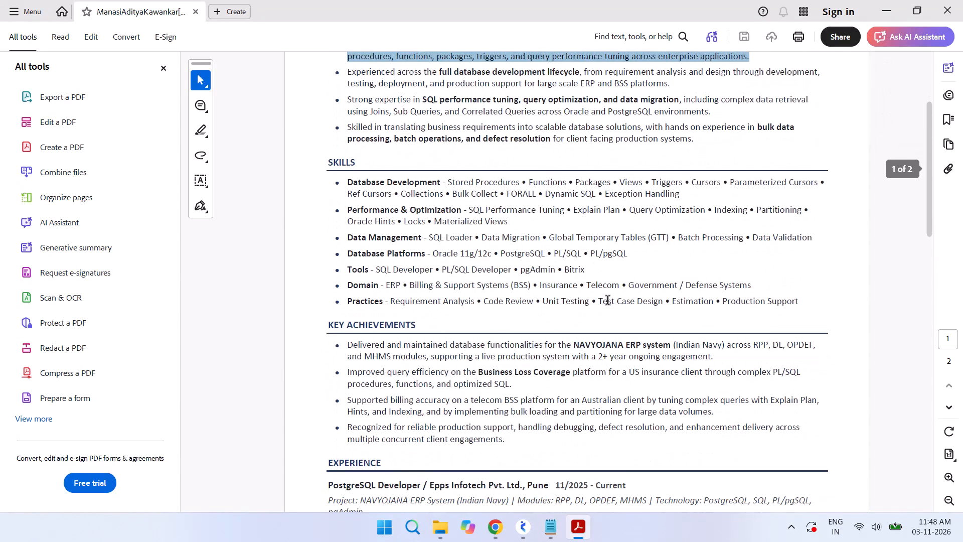
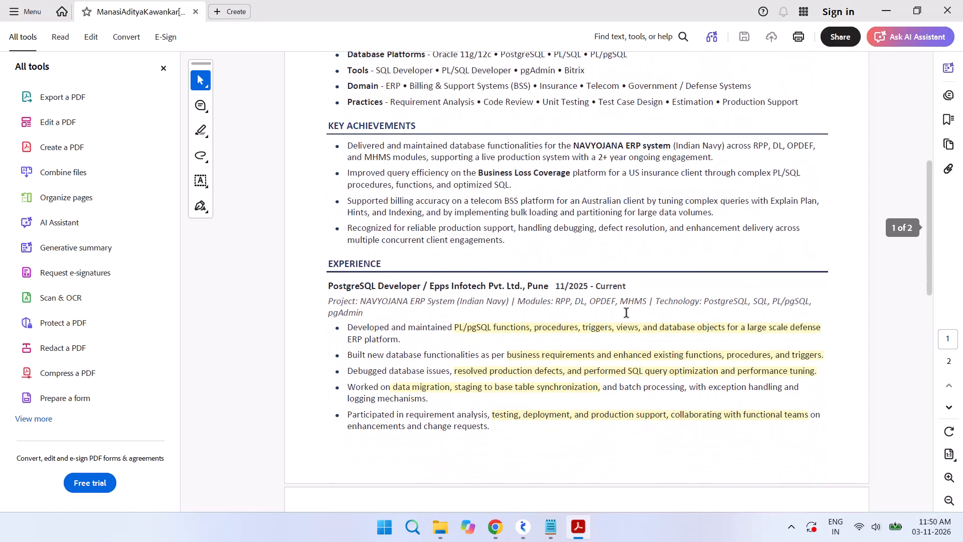
Examine the resume's highlighted Epps Infotech and Codiant experience and education, and recheck its summary and skills.
scroll(626, 314, down, 2)
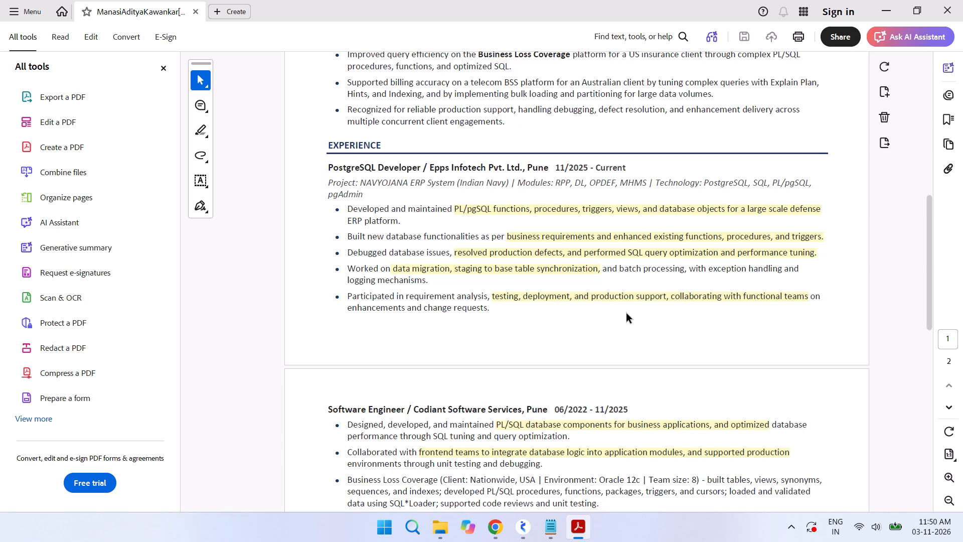
scroll(629, 315, down, 1)
scroll(629, 315, up, 1)
scroll(629, 315, down, 2)
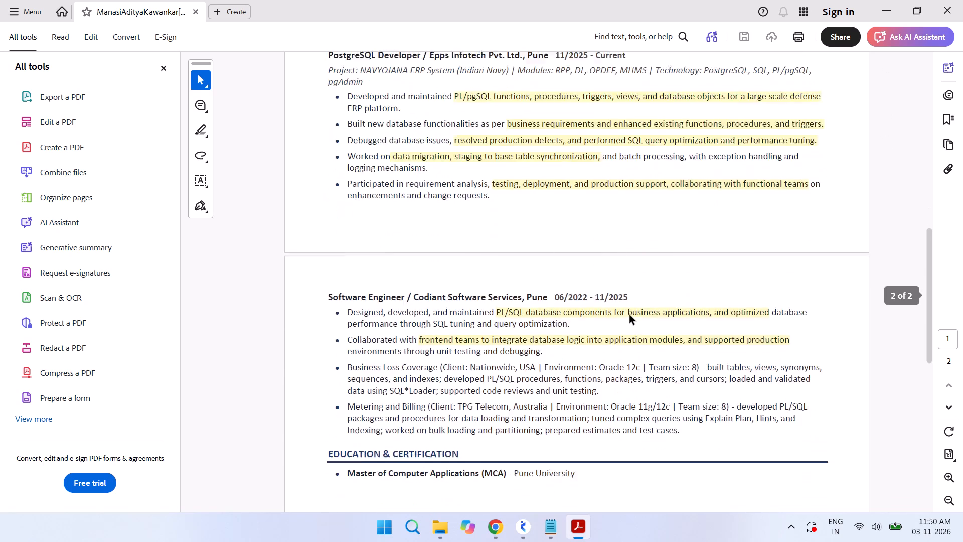
scroll(629, 315, down, 13)
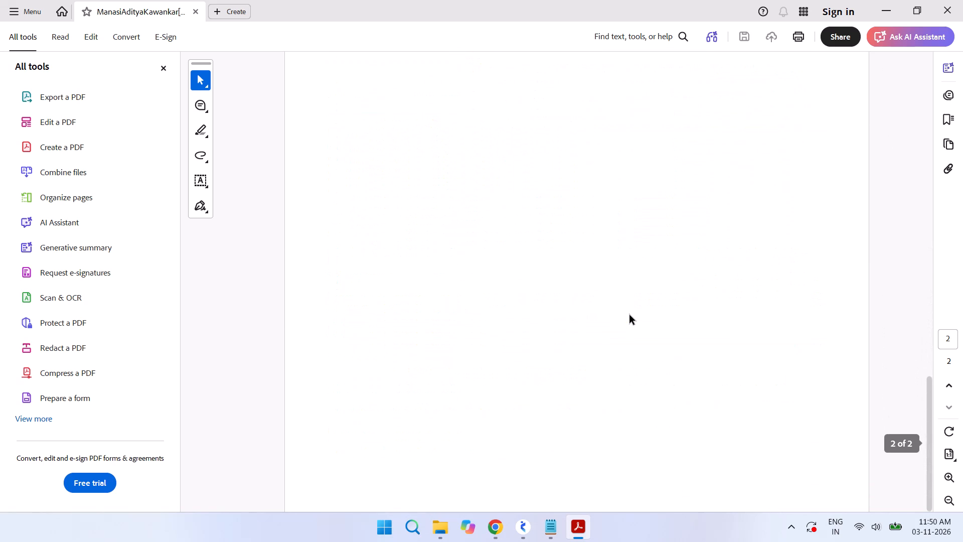
scroll(629, 315, up, 1)
scroll(629, 315, down, 4)
scroll(629, 315, up, 8)
scroll(629, 315, down, 1)
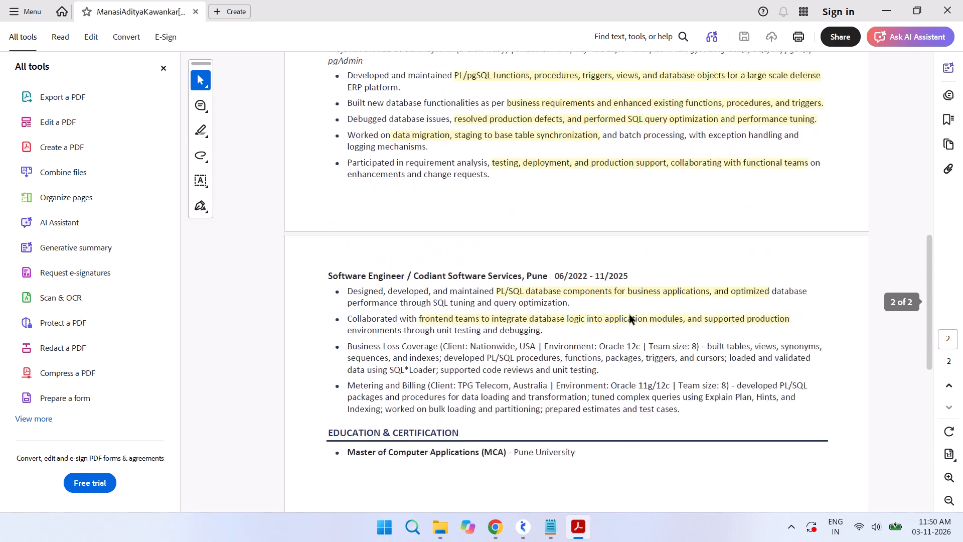
scroll(629, 315, up, 8)
scroll(628, 315, down, 1)
scroll(628, 315, up, 1)
scroll(628, 315, down, 1)
scroll(628, 315, up, 8)
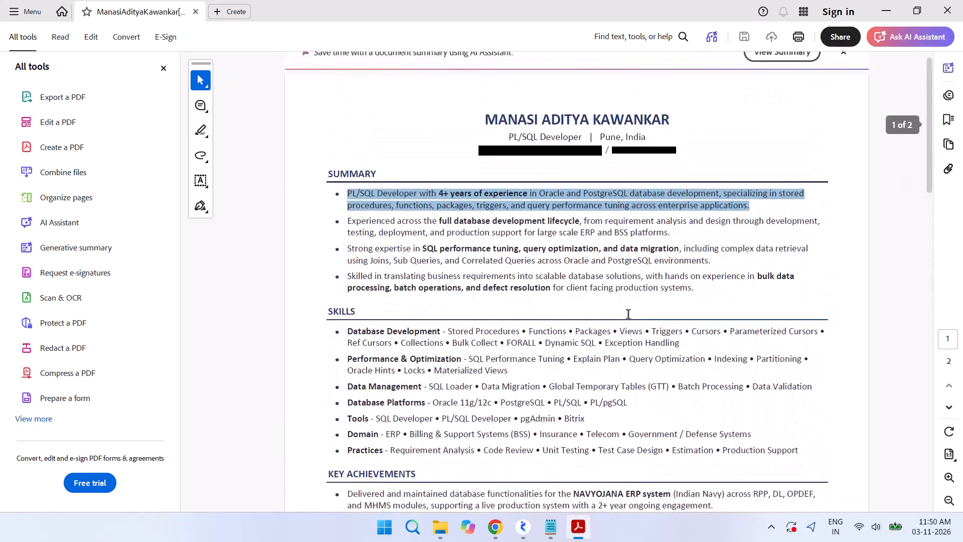
scroll(628, 315, up, 4)
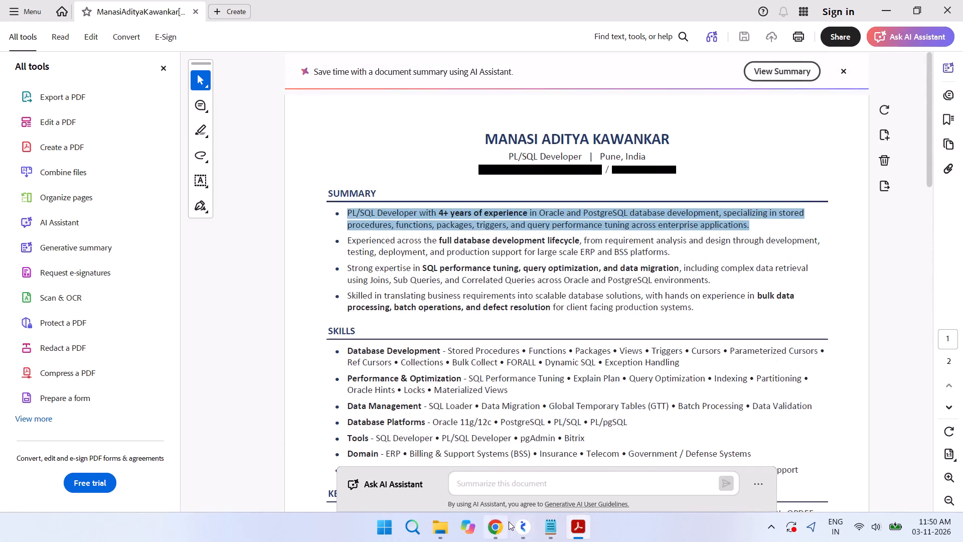
Switch from the resume PDF to the Tallite applicant tracker in Chrome.
click(509, 521)
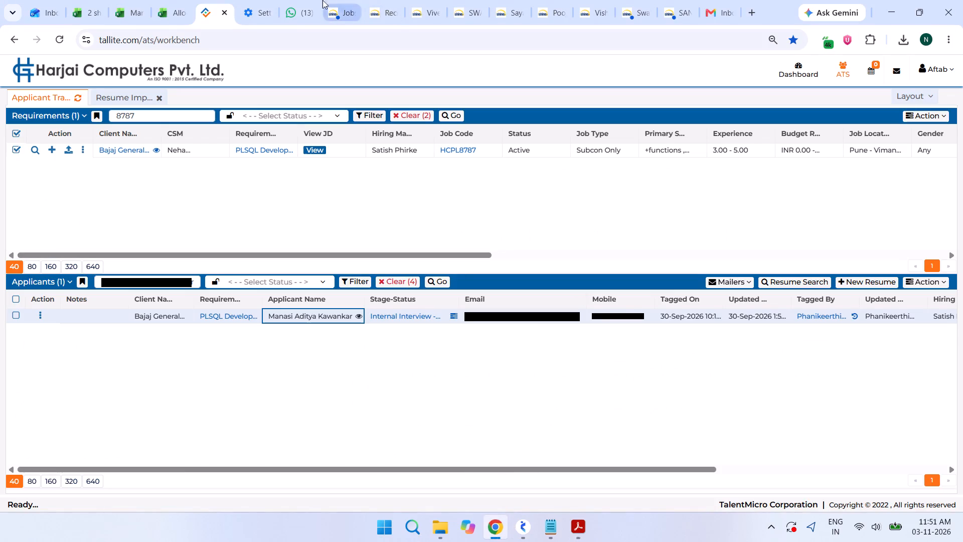
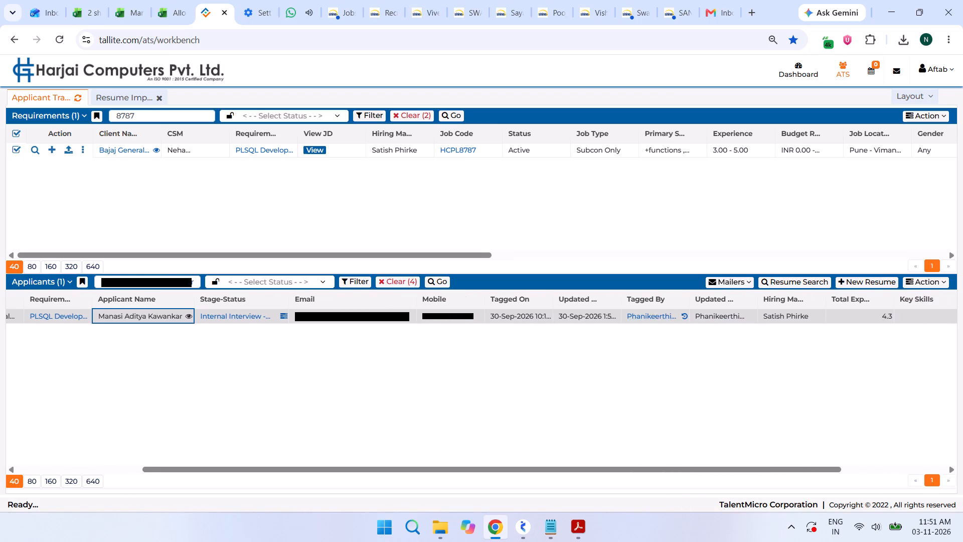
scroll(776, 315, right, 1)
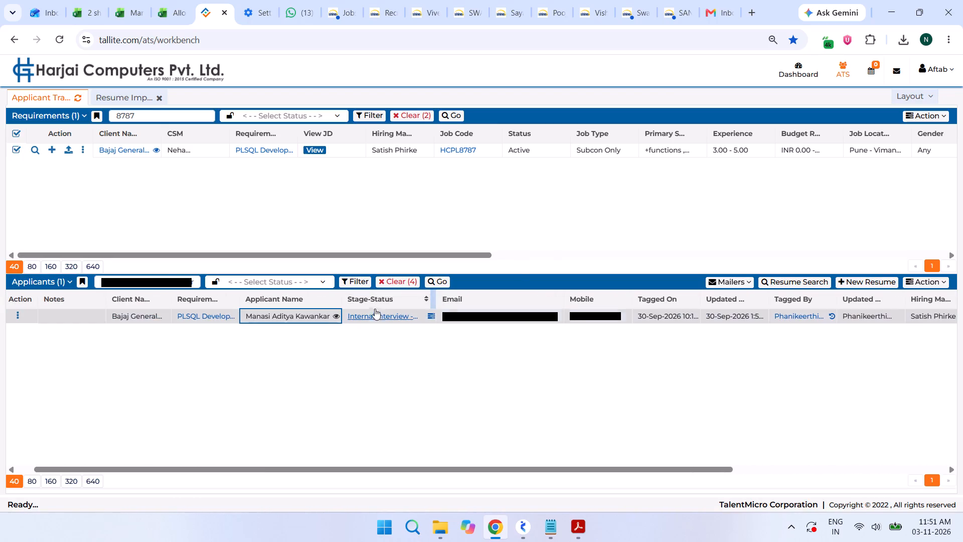
Review the matched applicant's stage, tagging, experience and location columns in the requirement's applicant list.
scroll(425, 316, down, 1)
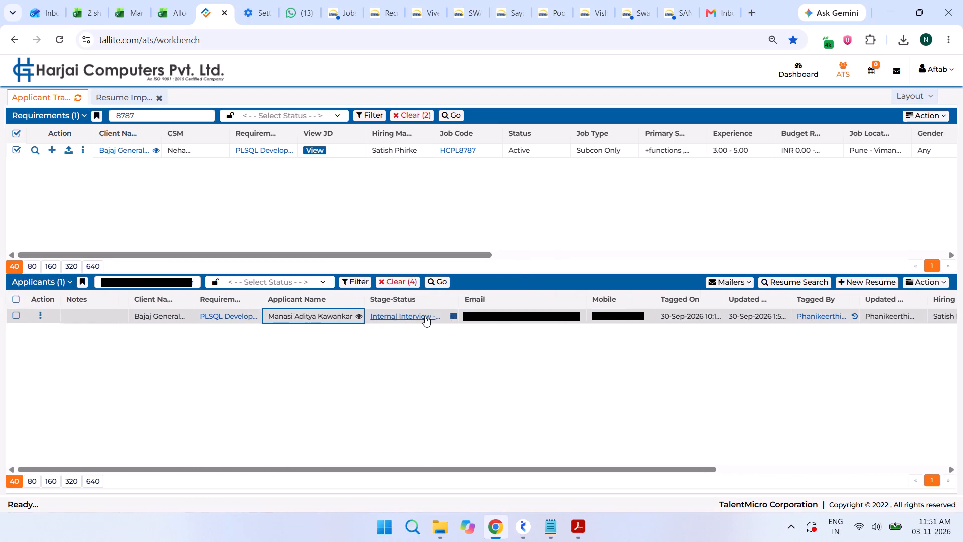
scroll(425, 316, down, 1)
scroll(425, 316, left, 3)
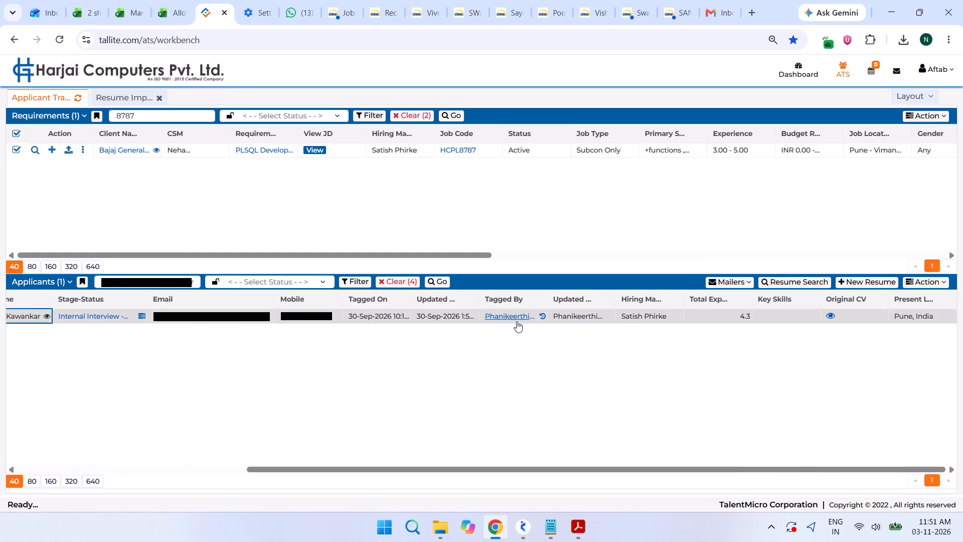
scroll(517, 321, left, 2)
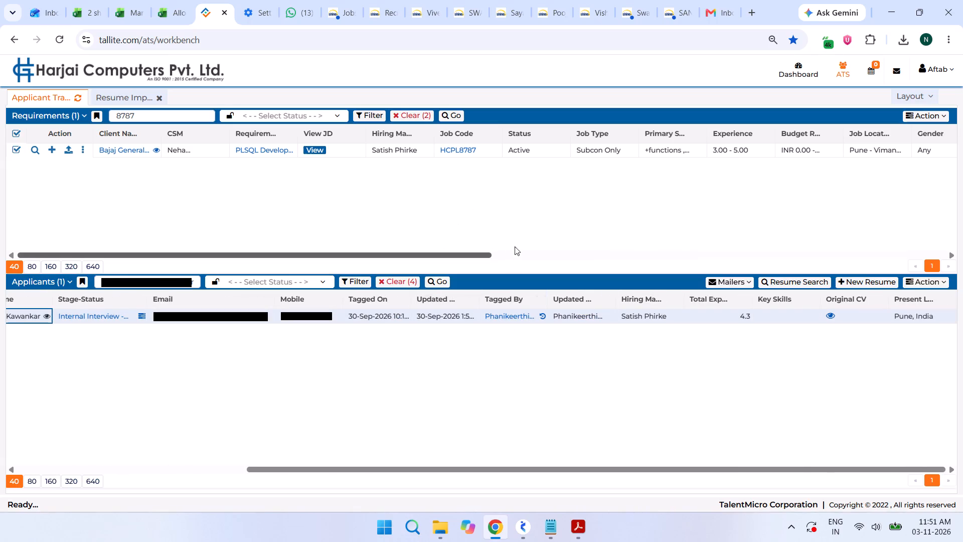
Switch to the technical panel workbook and look through the interview rows on the 15th July Aug Sep 2026 sheet.
double_click(88, 4)
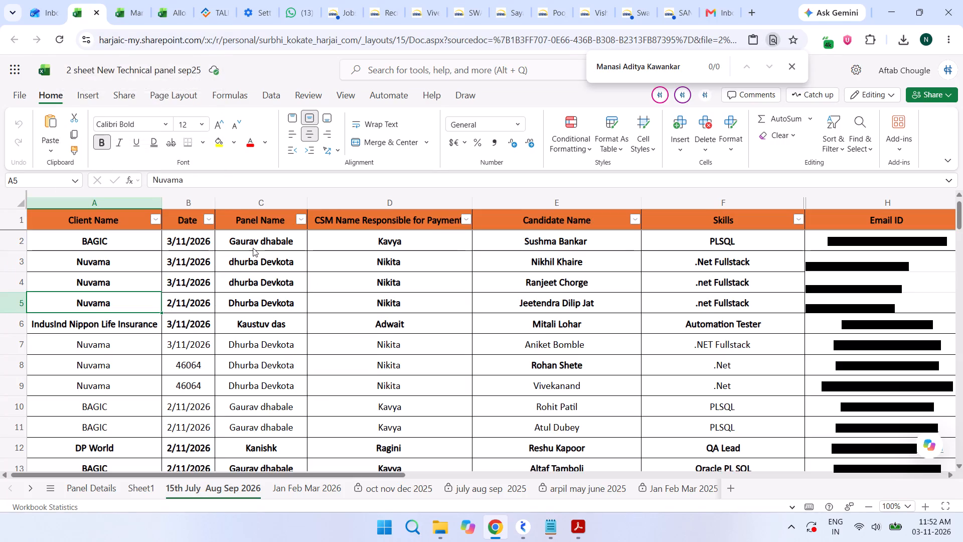
scroll(308, 335, down, 1)
click(355, 351)
scroll(349, 351, down, 1)
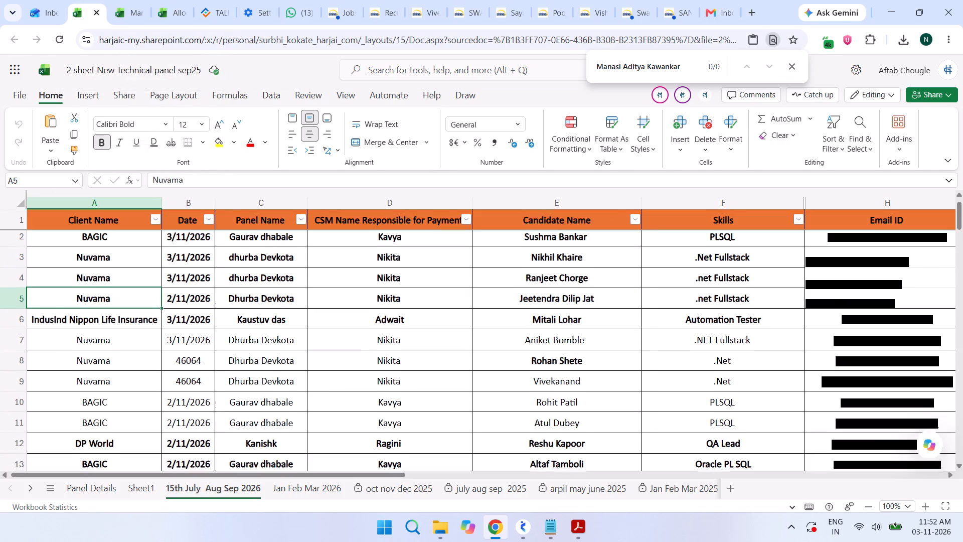
scroll(349, 351, down, 2)
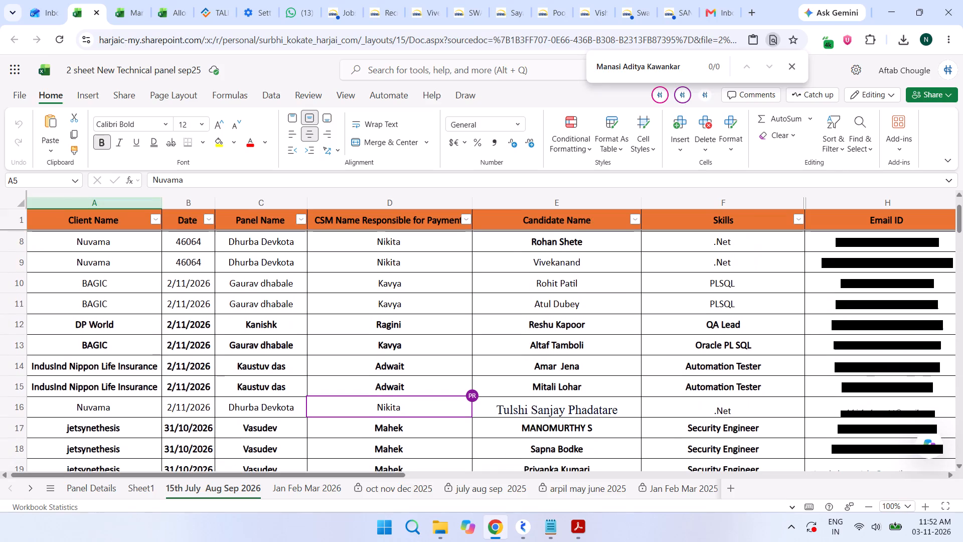
click(281, 349)
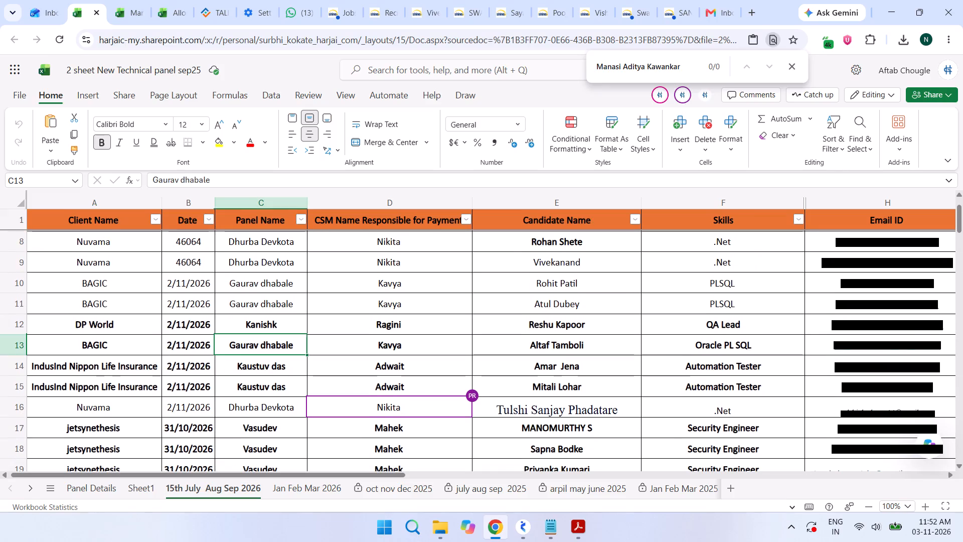
scroll(330, 388, down, 1)
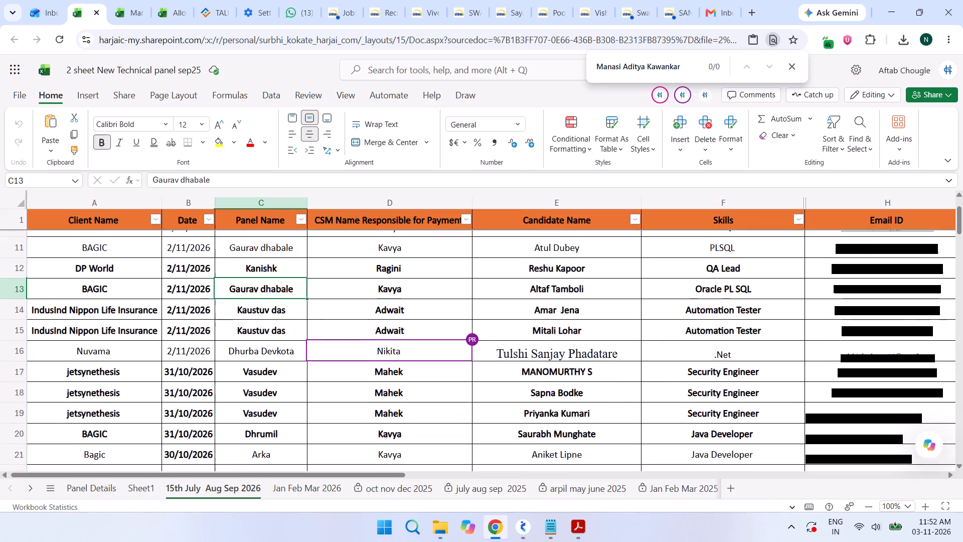
scroll(330, 388, down, 1)
Filter the Panel Name column to show only the panelist Gaurav who takes the BAGIC PLSQL interviews.
click(301, 219)
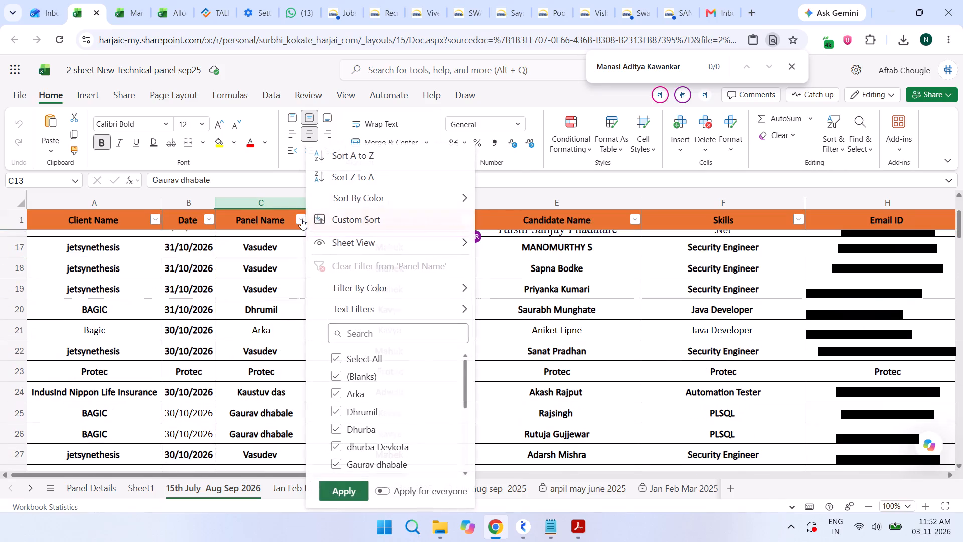
click(340, 357)
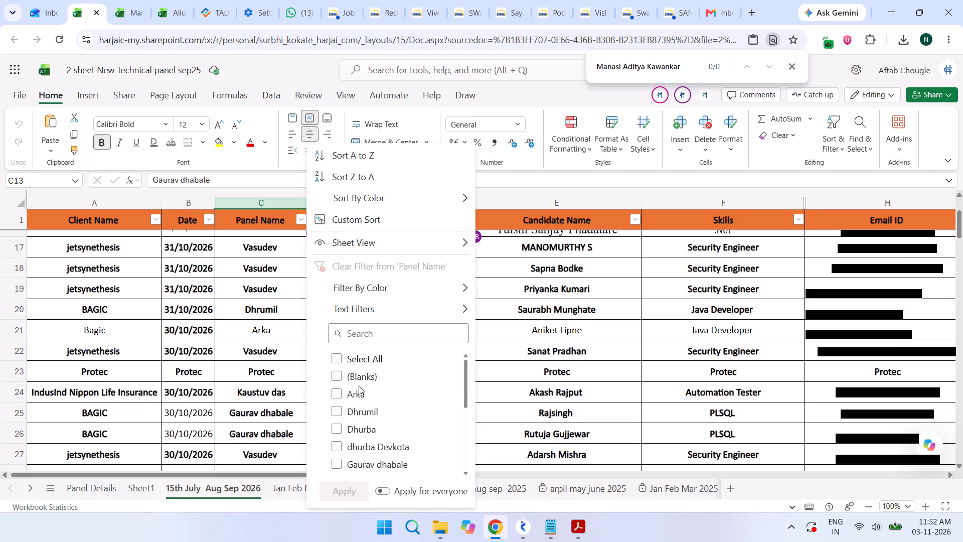
scroll(364, 401, down, 1)
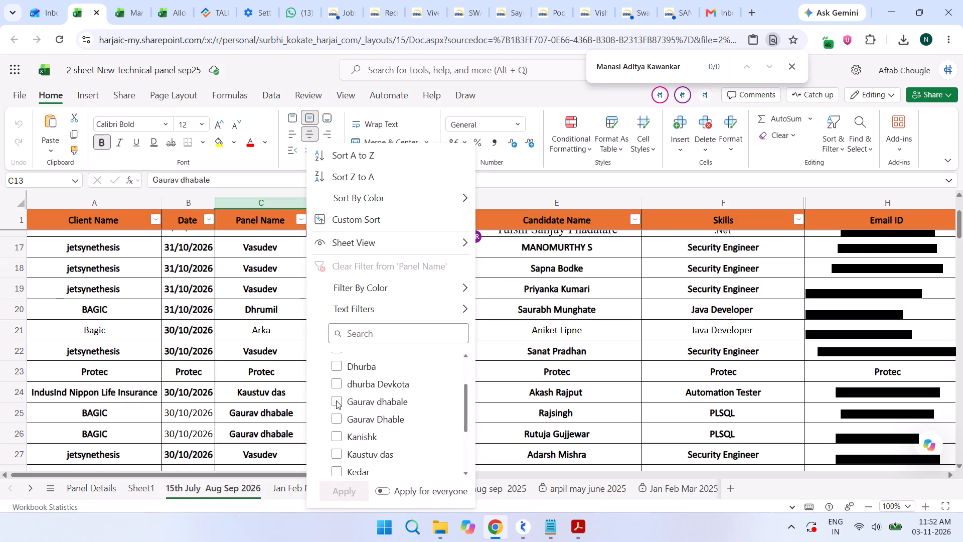
click(336, 400)
click(349, 487)
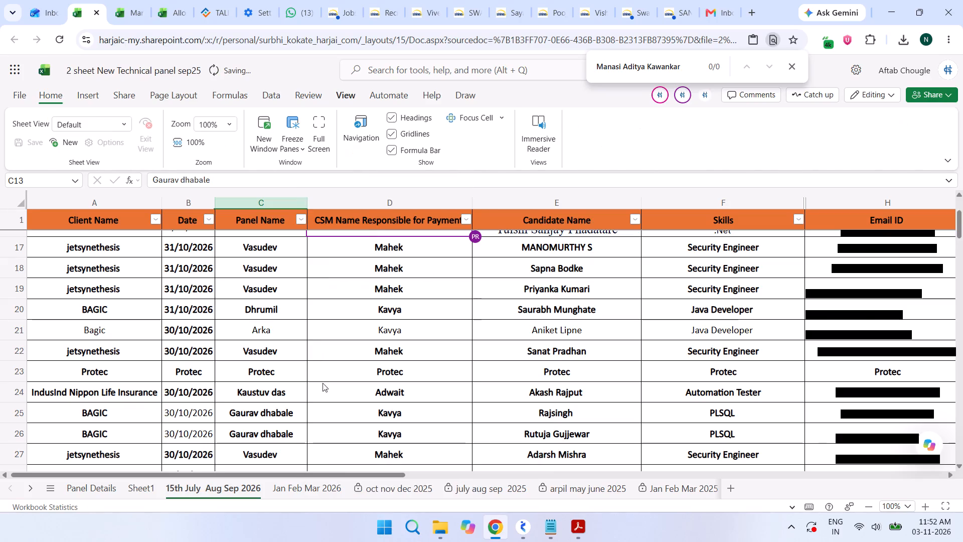
Examine the filtered panel rows, comparing dates, candidate names and skills to look for the applicant's PLSQL interview.
scroll(412, 344, up, 4)
scroll(605, 272, up, 7)
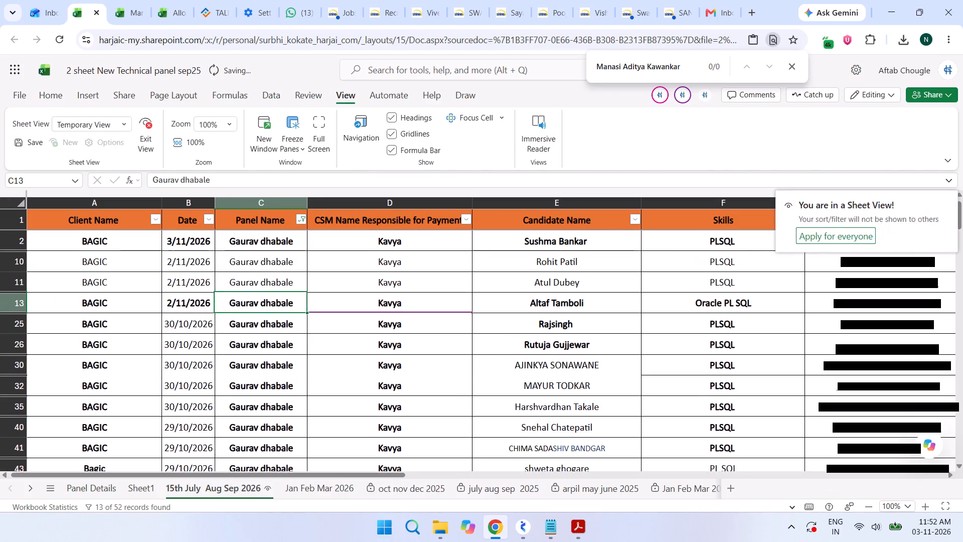
scroll(605, 272, up, 7)
scroll(605, 272, down, 7)
scroll(609, 280, up, 1)
scroll(609, 280, down, 1)
scroll(609, 280, up, 1)
scroll(609, 280, down, 4)
scroll(609, 280, up, 1)
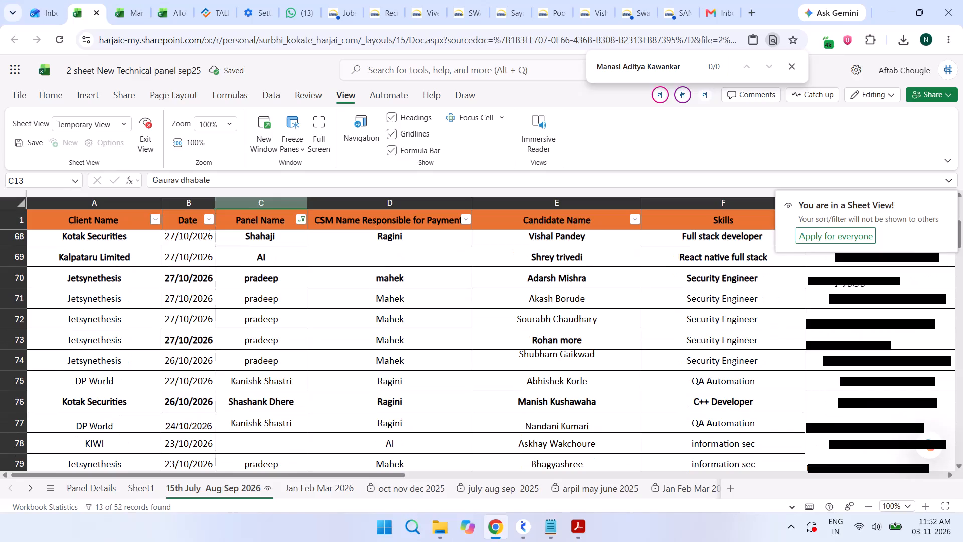
scroll(609, 280, down, 4)
scroll(435, 308, up, 1)
scroll(434, 307, down, 5)
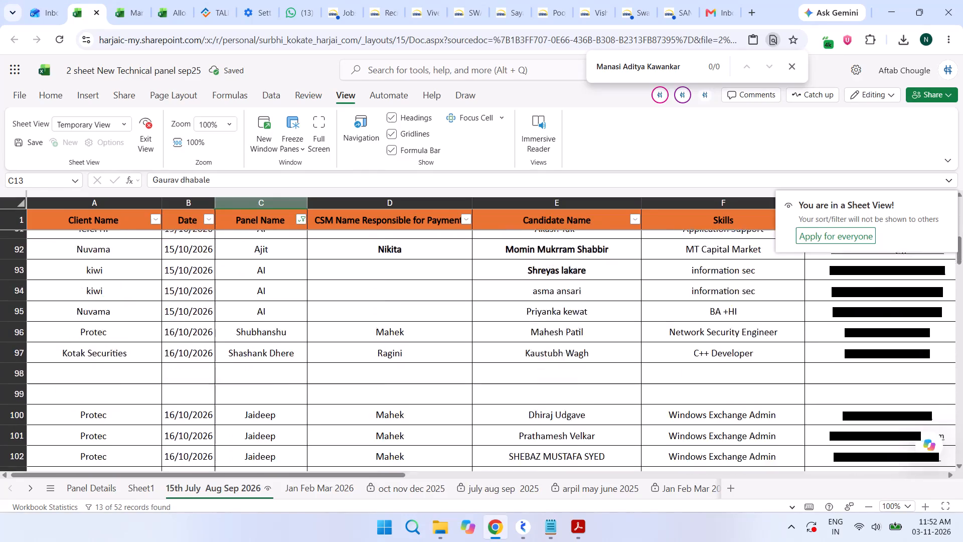
scroll(433, 306, up, 1)
scroll(433, 306, down, 5)
click(961, 274)
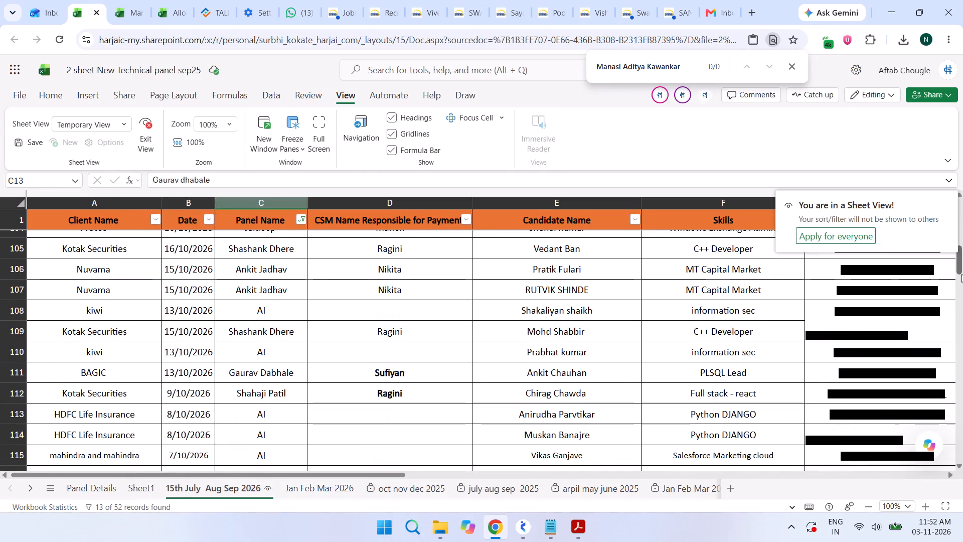
scroll(448, 336, down, 1)
scroll(448, 336, up, 4)
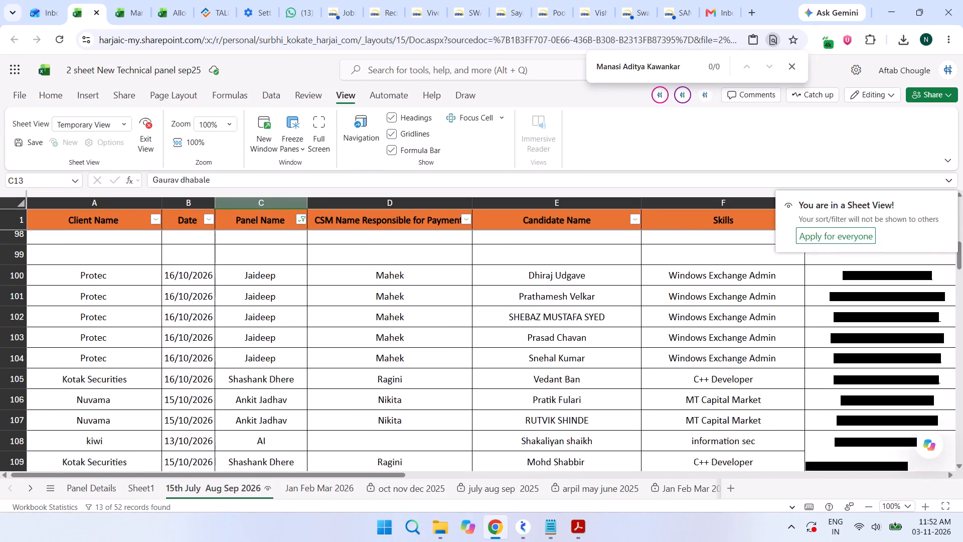
scroll(444, 336, up, 8)
scroll(444, 336, down, 1)
scroll(444, 336, up, 4)
scroll(444, 336, down, 1)
scroll(444, 336, up, 1)
scroll(444, 336, down, 1)
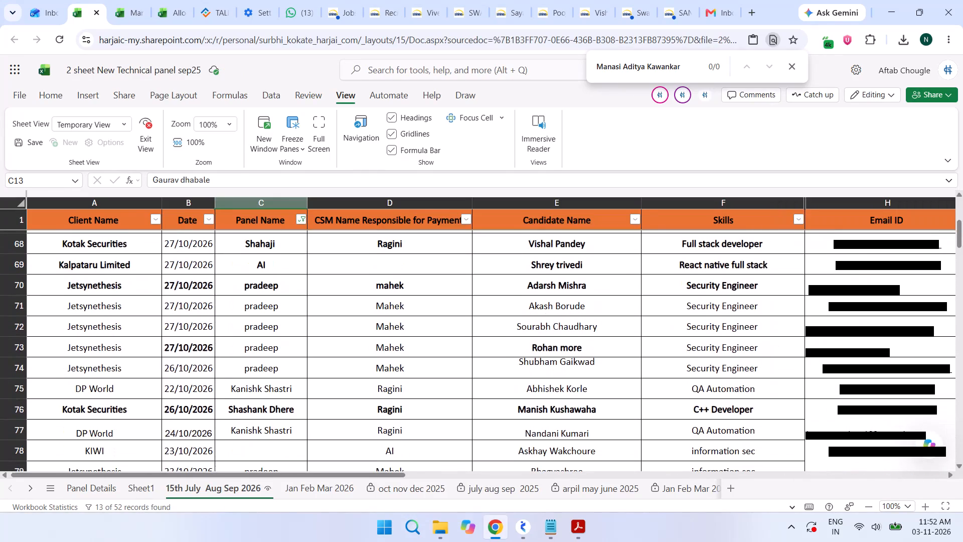
scroll(587, 220, up, 5)
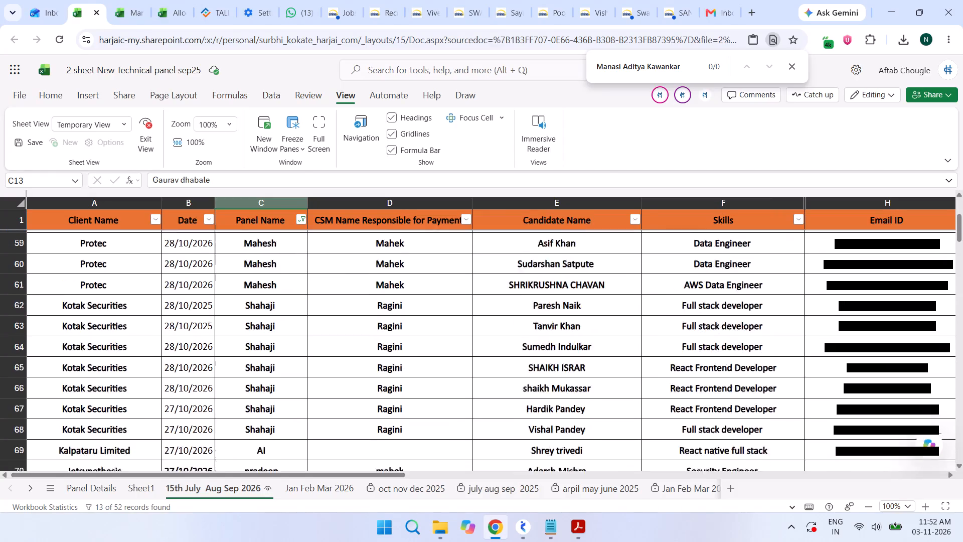
scroll(460, 360, up, 3)
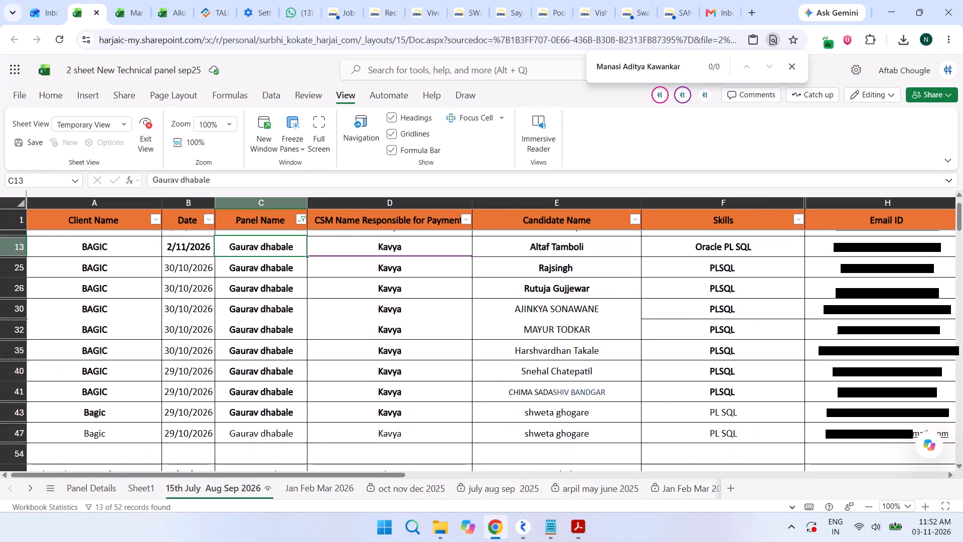
scroll(535, 362, up, 3)
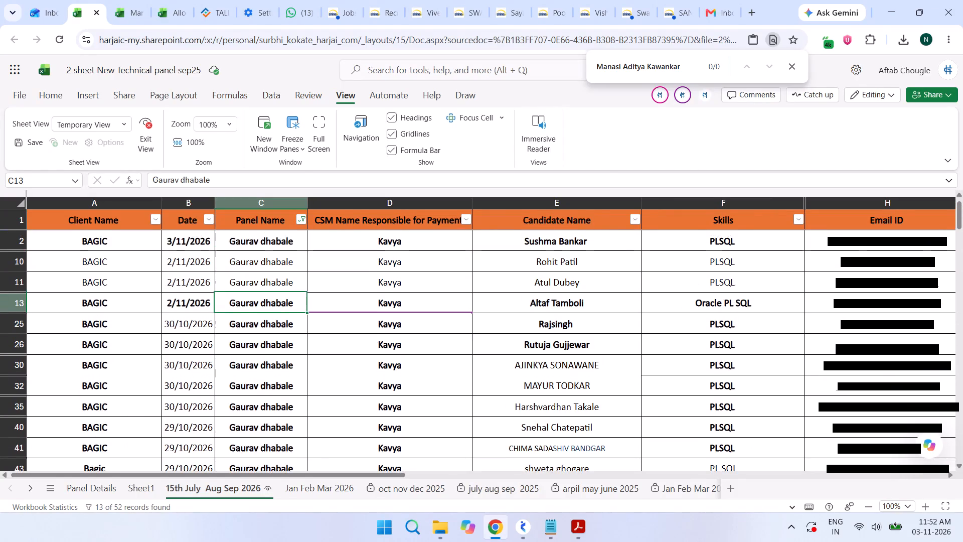
scroll(522, 353, down, 1)
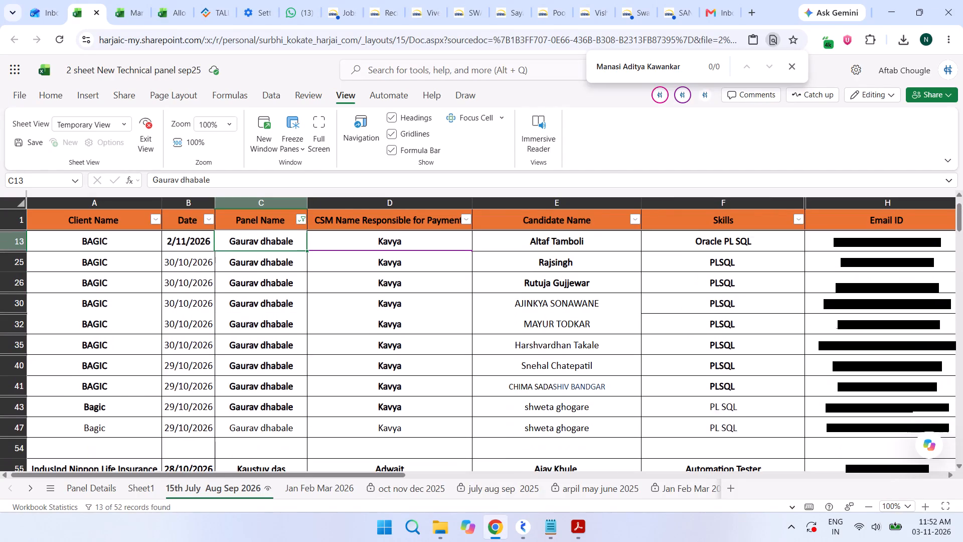
scroll(586, 331, down, 1)
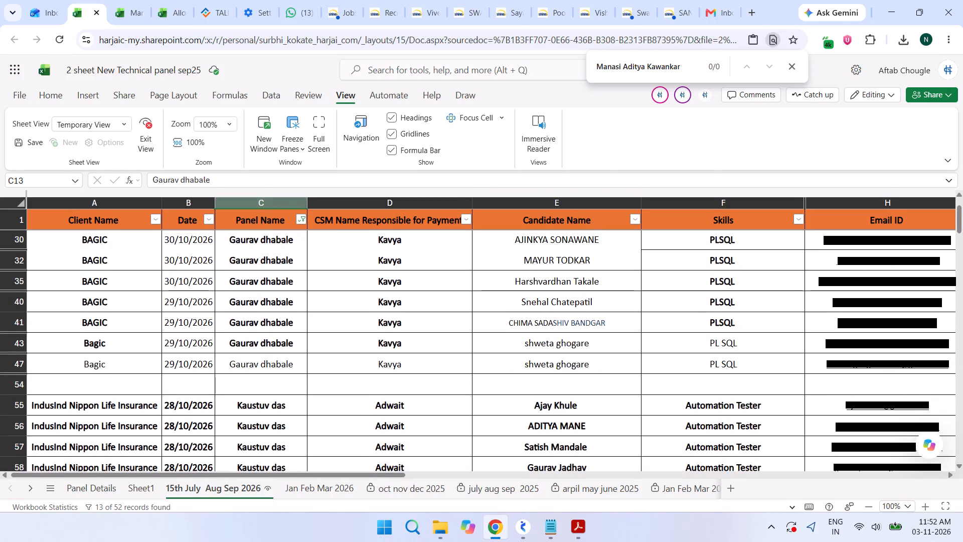
Cross-check the applicant's name and stage in Tallite against the filtered interview rows in the panel workbook.
click(201, 0)
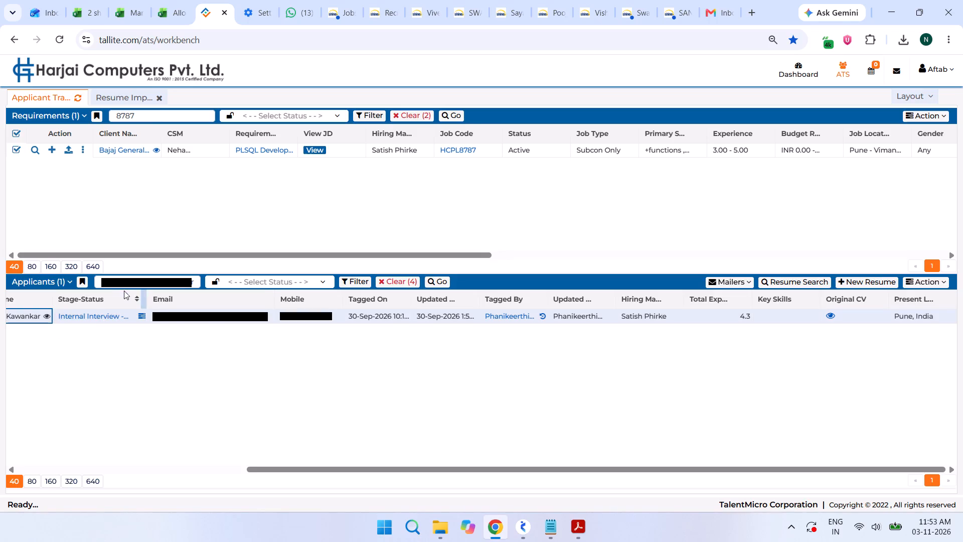
drag(399, 472, 158, 468)
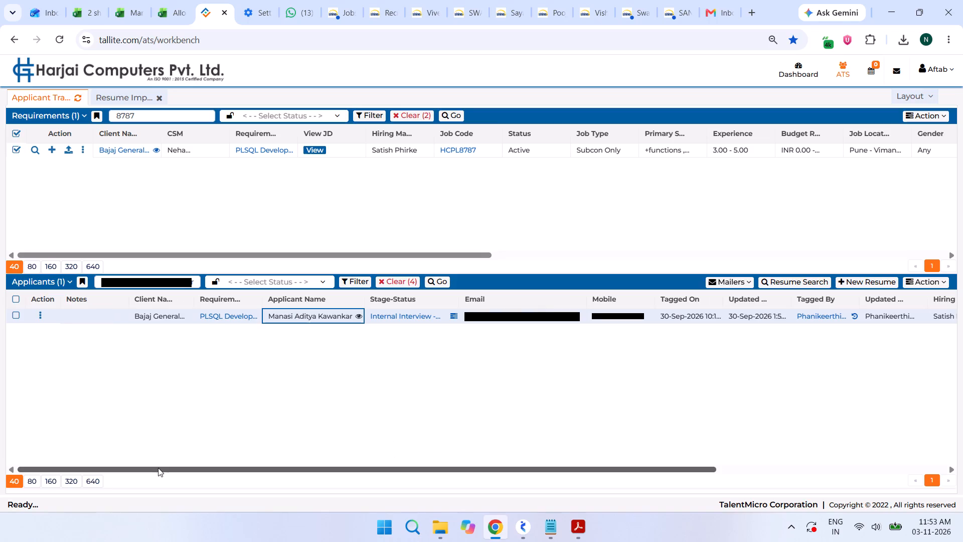
click(158, 468)
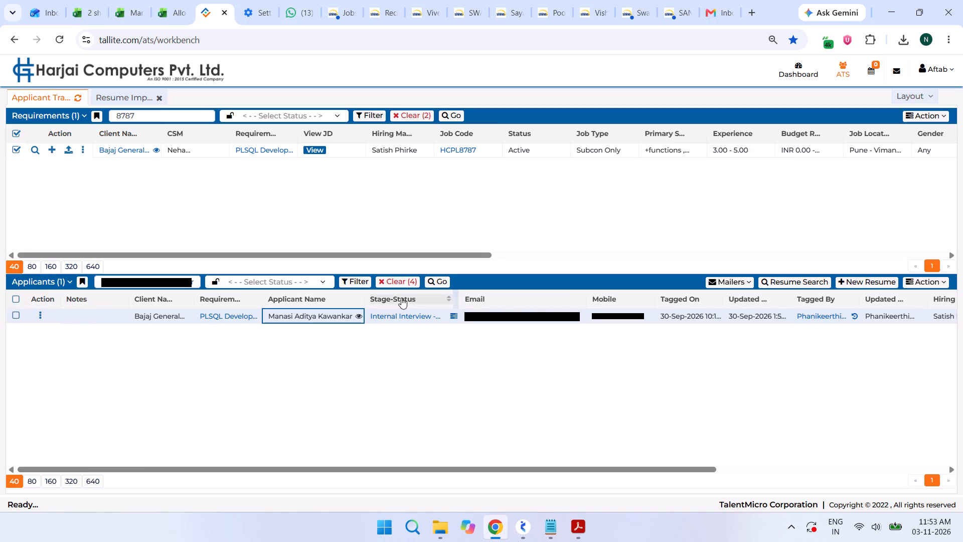
click(93, 0)
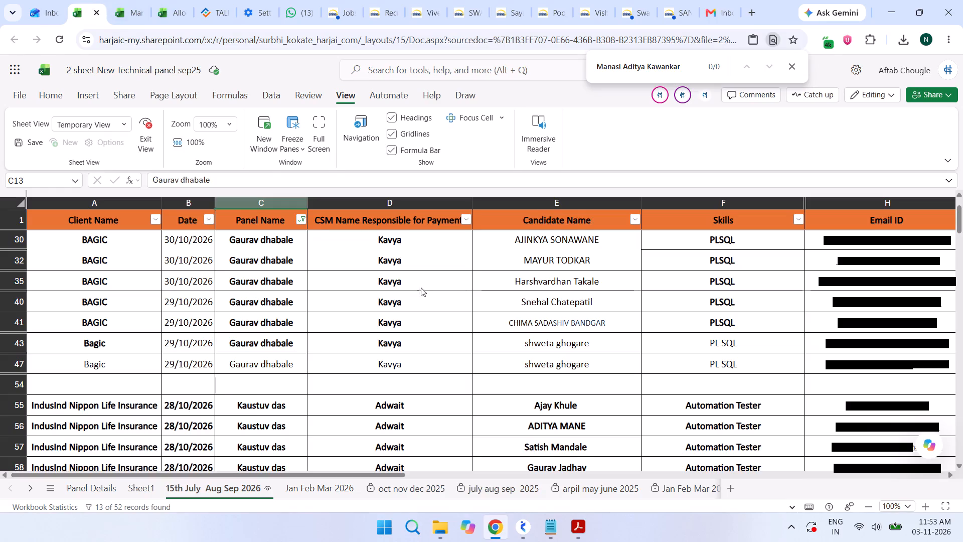
scroll(483, 337, up, 5)
scroll(441, 354, down, 2)
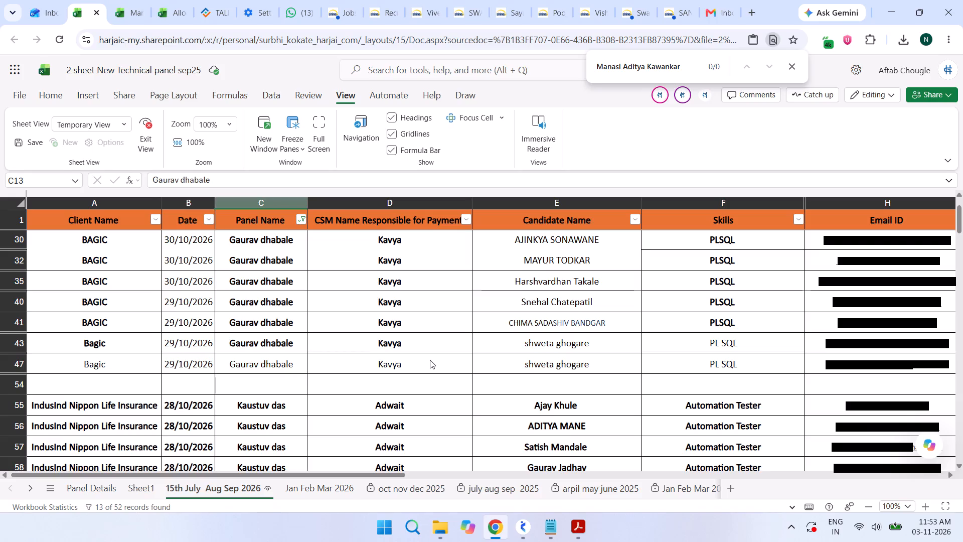
Switch back to Tallite and look over the applicant's row, checking its notes entry and the linked PLSQL requirement.
click(216, 2)
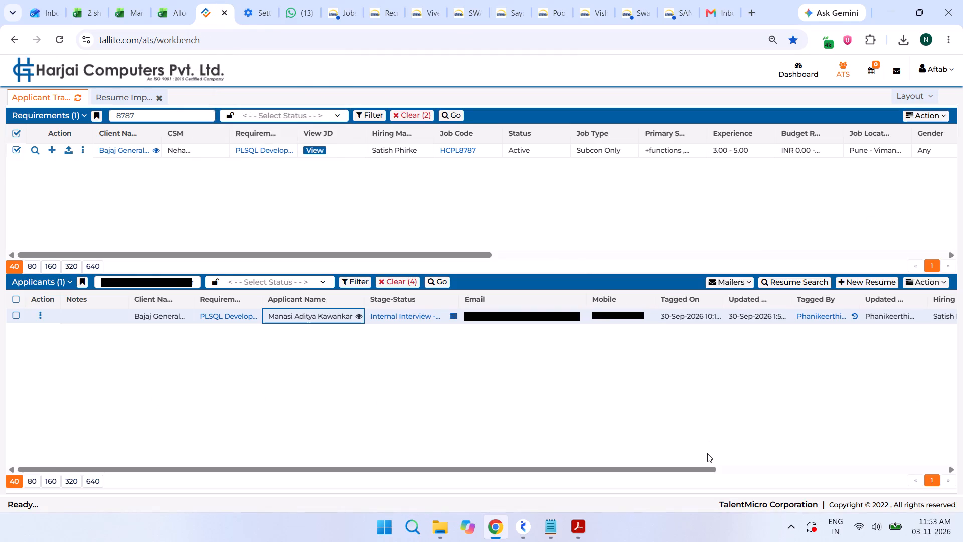
click(701, 470)
drag(701, 470, 483, 467)
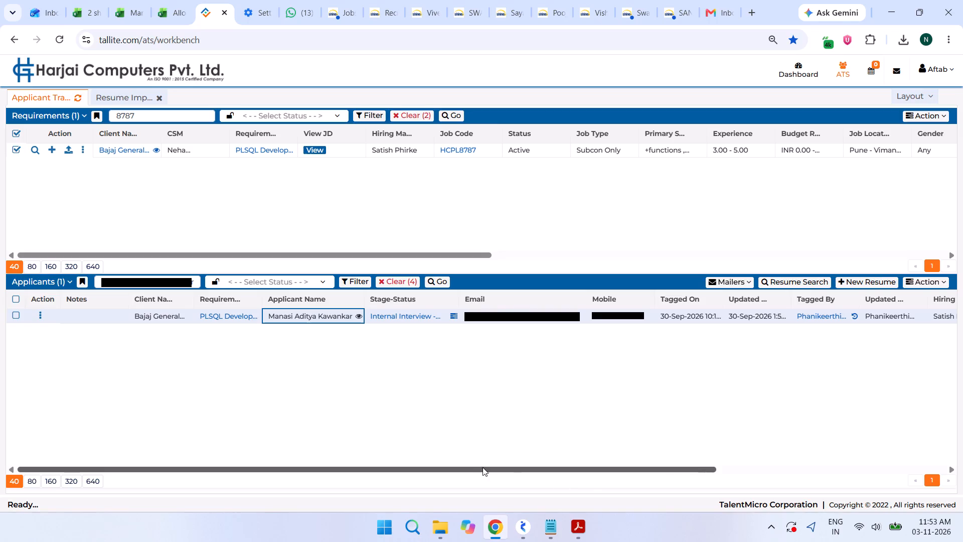
drag(483, 467, 466, 451)
click(102, 315)
click(102, 315)
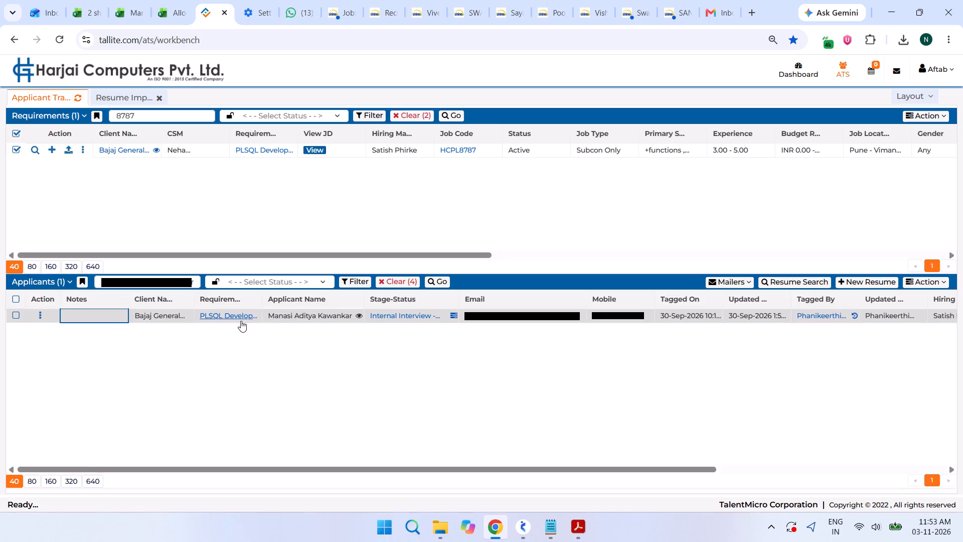
click(294, 320)
click(216, 315)
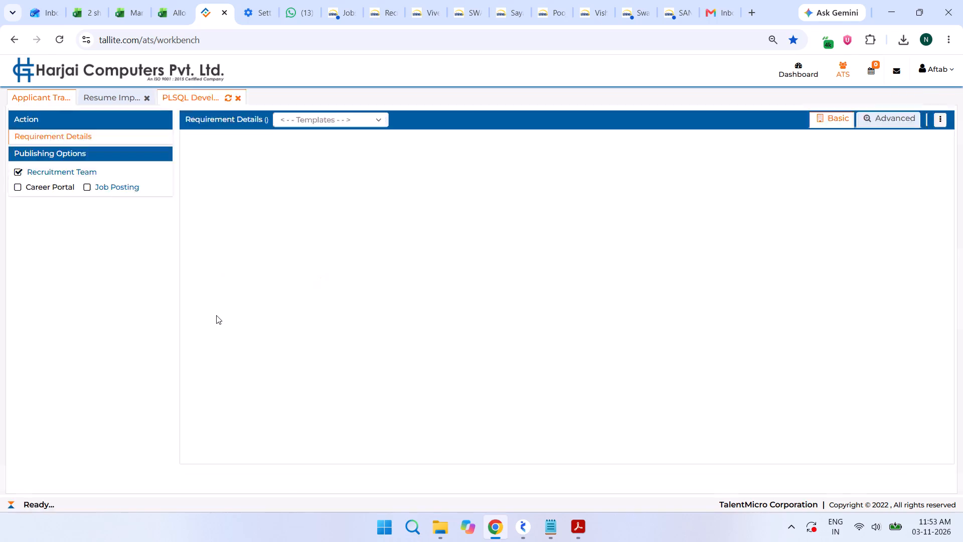
click(237, 98)
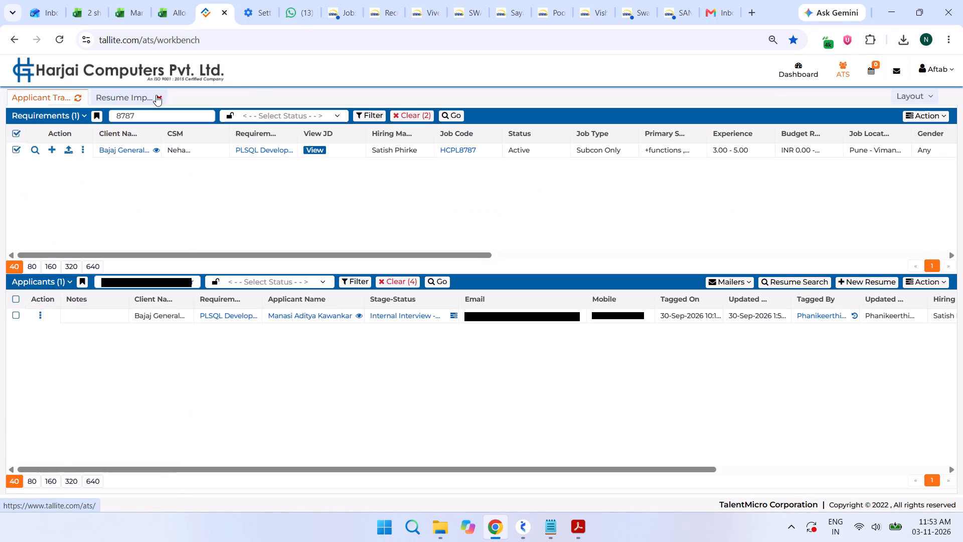
click(165, 313)
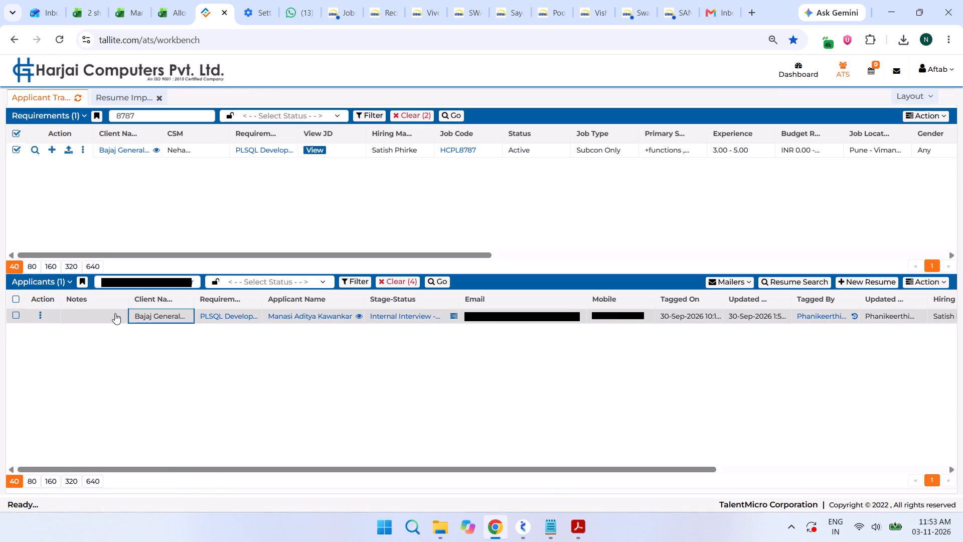
click(114, 313)
Post the note "as it is on internal interview scheduled sharing ahead from my side" on the applicant's Internal Interview stage.
click(390, 319)
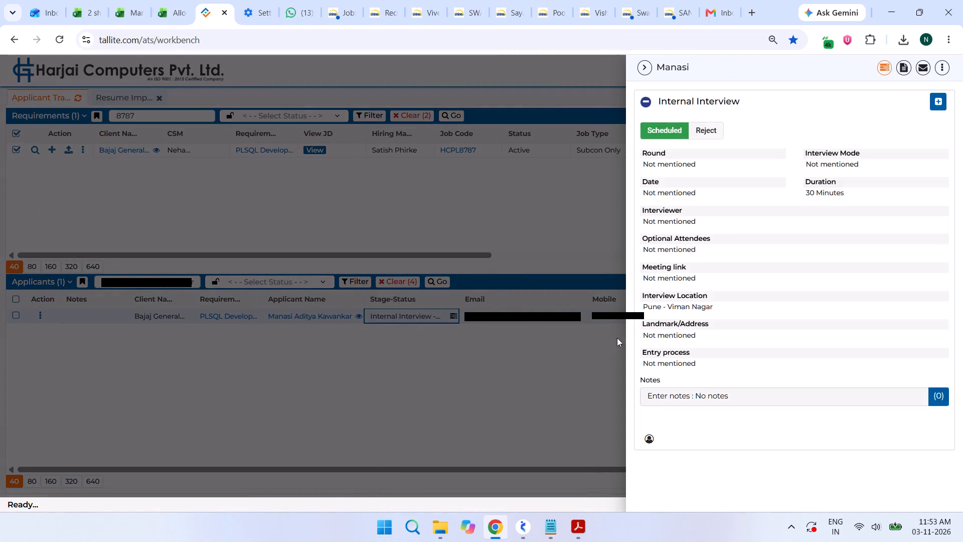
click(744, 394)
click(458, 342)
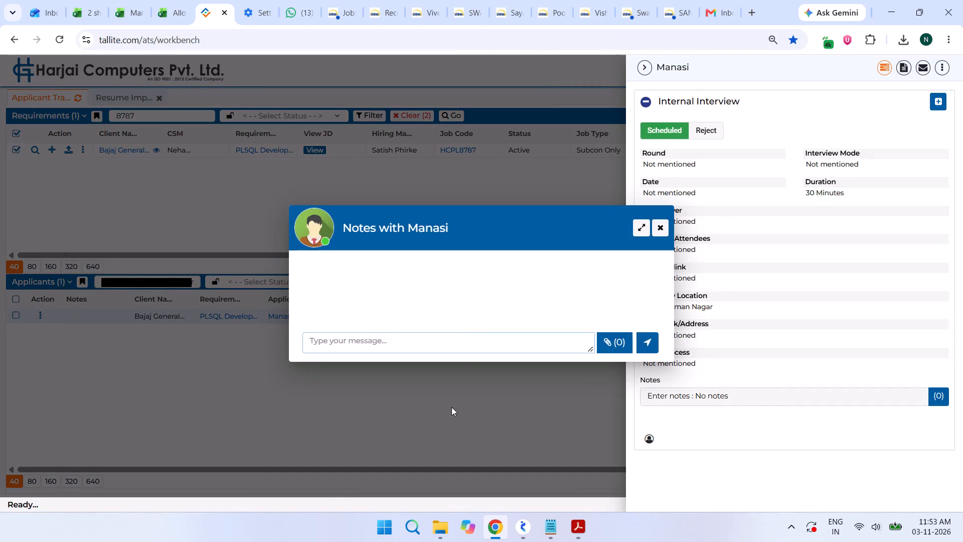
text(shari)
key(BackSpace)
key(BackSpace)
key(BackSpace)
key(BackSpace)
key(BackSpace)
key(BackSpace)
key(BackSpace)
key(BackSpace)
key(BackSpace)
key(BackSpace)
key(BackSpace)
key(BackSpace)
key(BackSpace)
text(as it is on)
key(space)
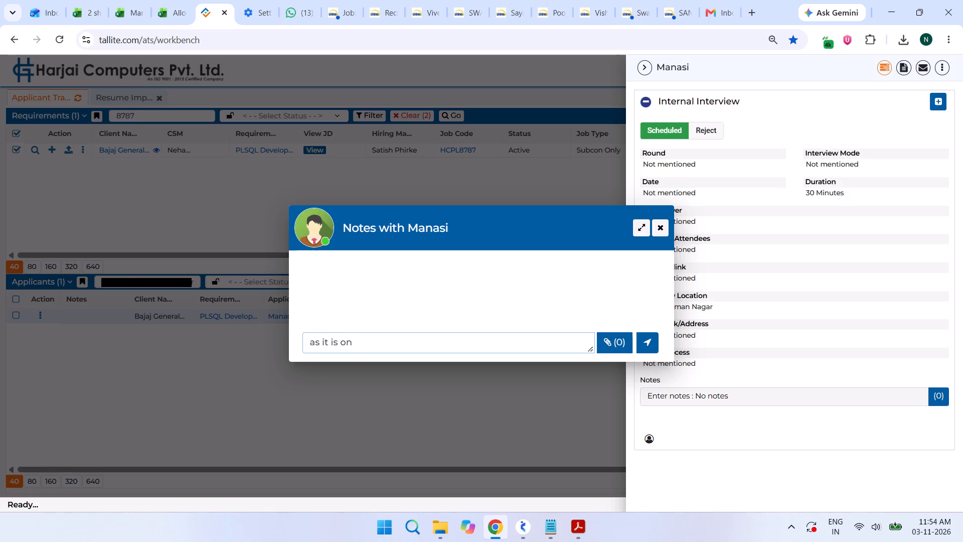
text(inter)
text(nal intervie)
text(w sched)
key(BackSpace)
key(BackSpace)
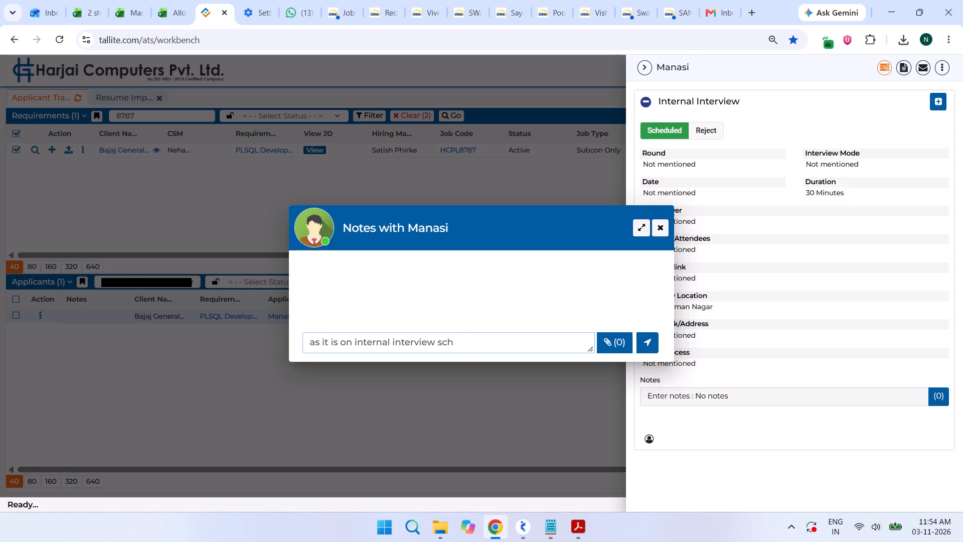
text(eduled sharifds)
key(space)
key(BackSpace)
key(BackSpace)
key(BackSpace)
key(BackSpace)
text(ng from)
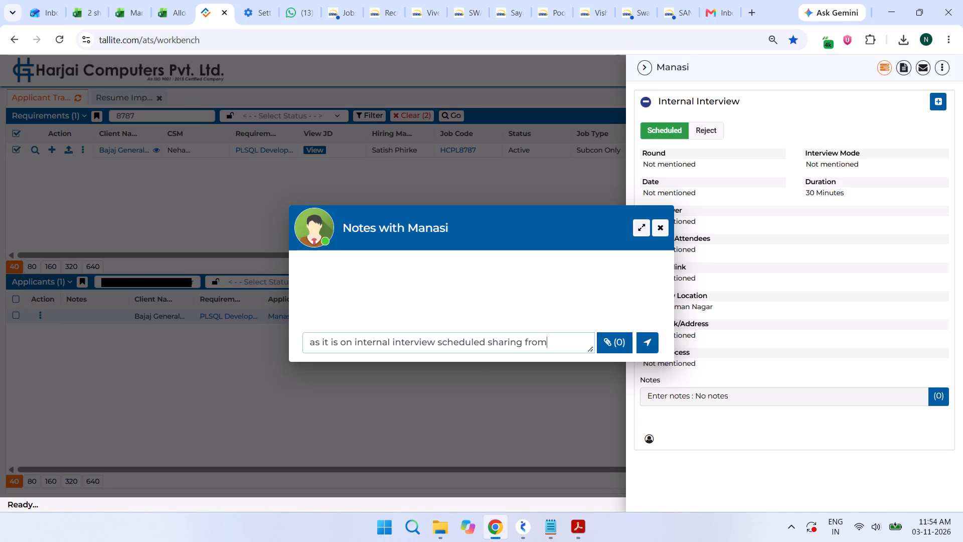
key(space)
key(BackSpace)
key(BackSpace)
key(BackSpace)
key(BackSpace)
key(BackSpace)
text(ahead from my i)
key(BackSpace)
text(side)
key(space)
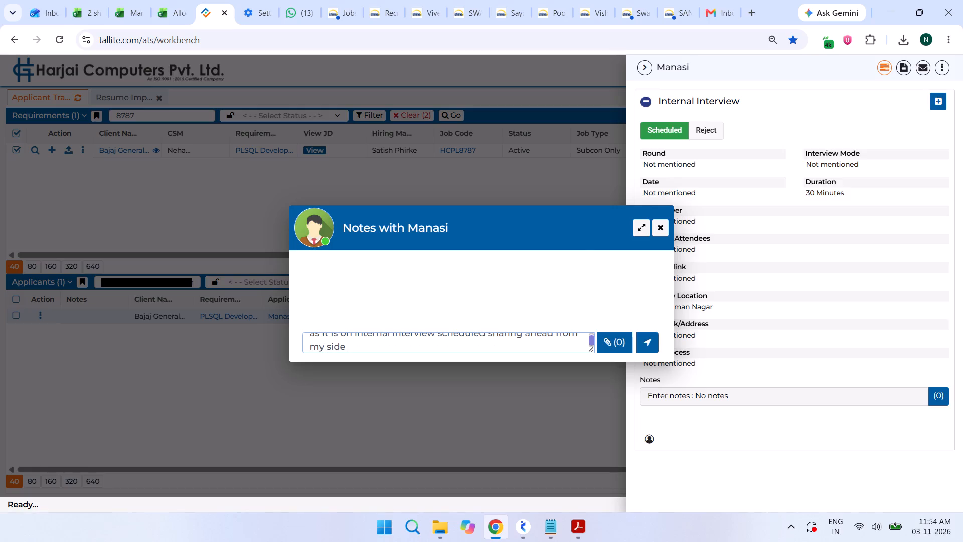
scroll(376, 356, up, 5)
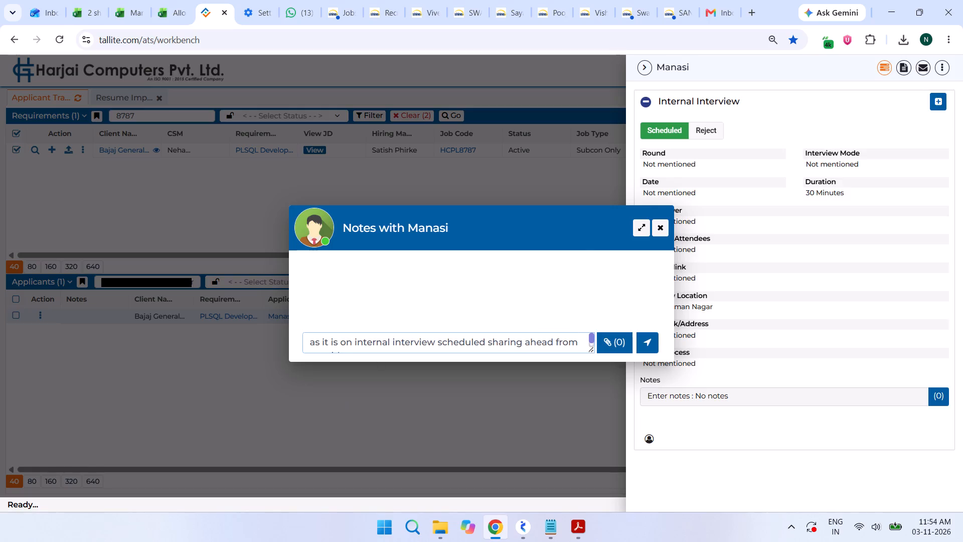
click(647, 339)
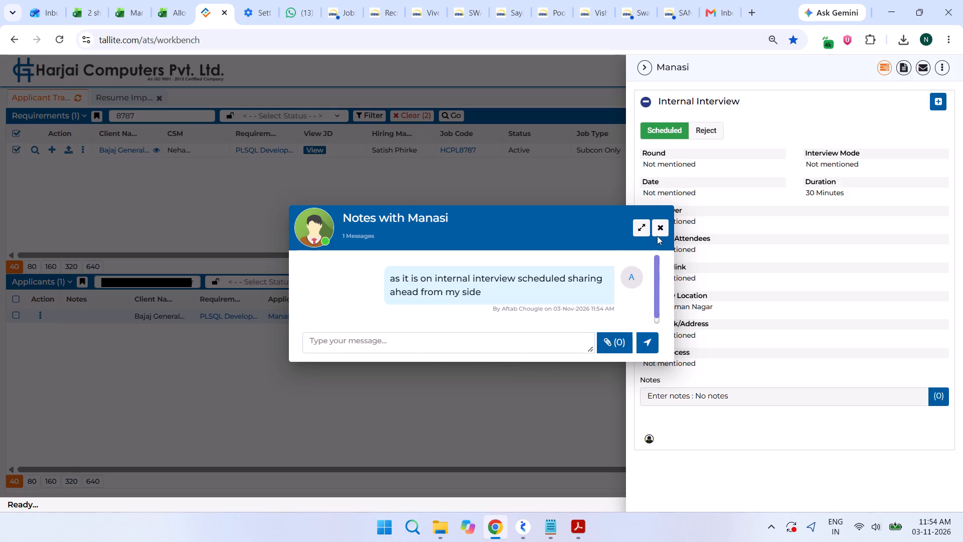
click(659, 229)
click(466, 373)
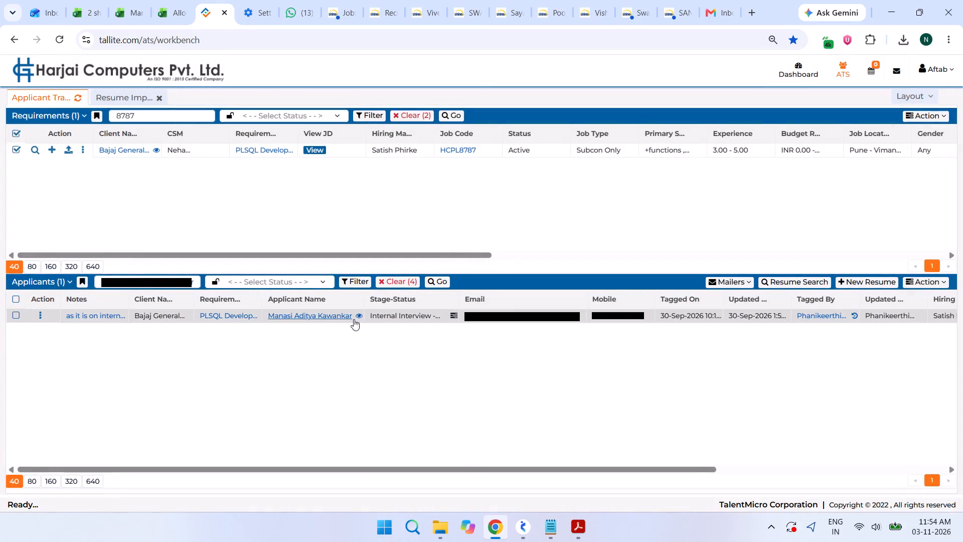
Open the applicant's resume document and examine the summary, skills and key achievements for PLSQL fit.
click(358, 313)
click(536, 147)
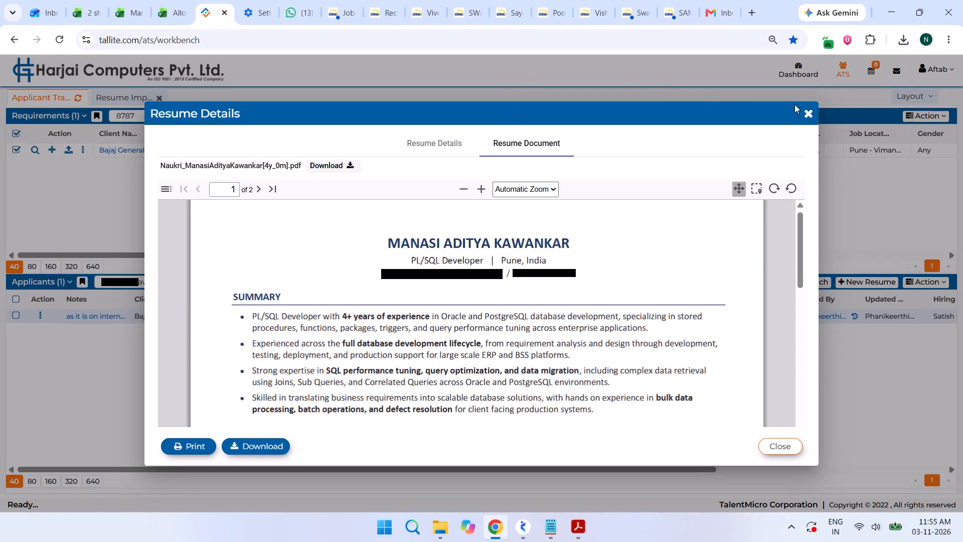
click(802, 125)
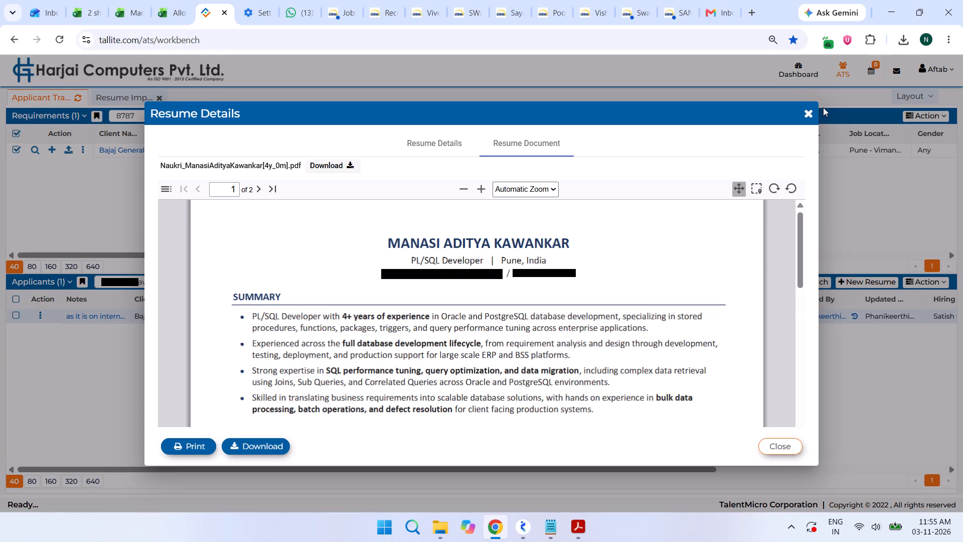
scroll(592, 324, down, 4)
scroll(592, 324, up, 1)
scroll(592, 324, down, 1)
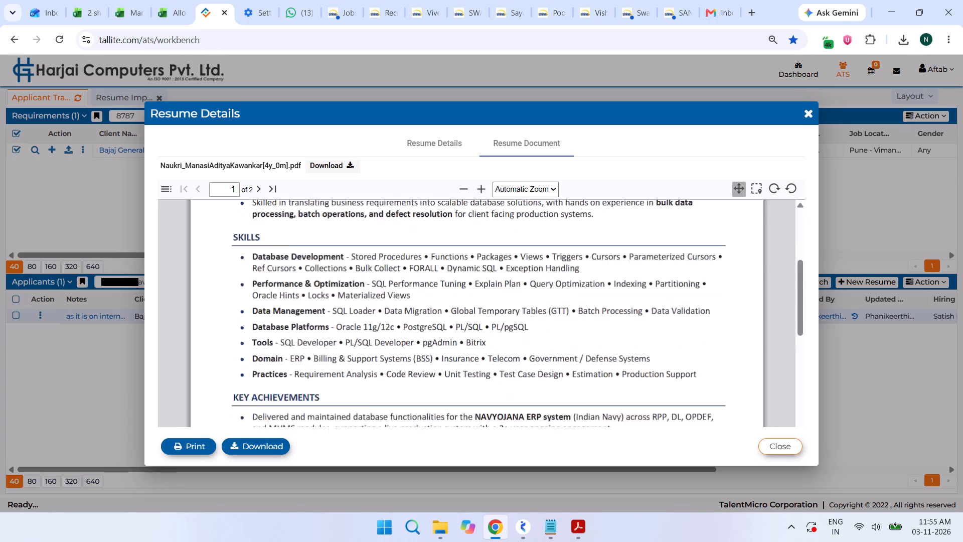